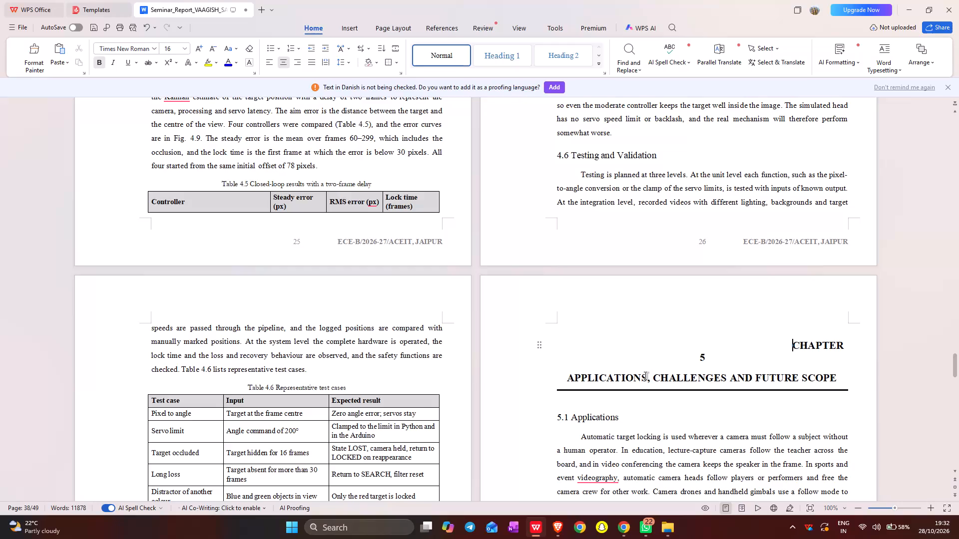
Delete one leading space before the CHAPTER 5 heading to bring the chapter number onto the same line.
key("BackSpace")
Review the layout of the seminar report from Chapter 5 through the Conclusion, Annexure, references and Bibliography.
scroll(645, 376, "down", 2)
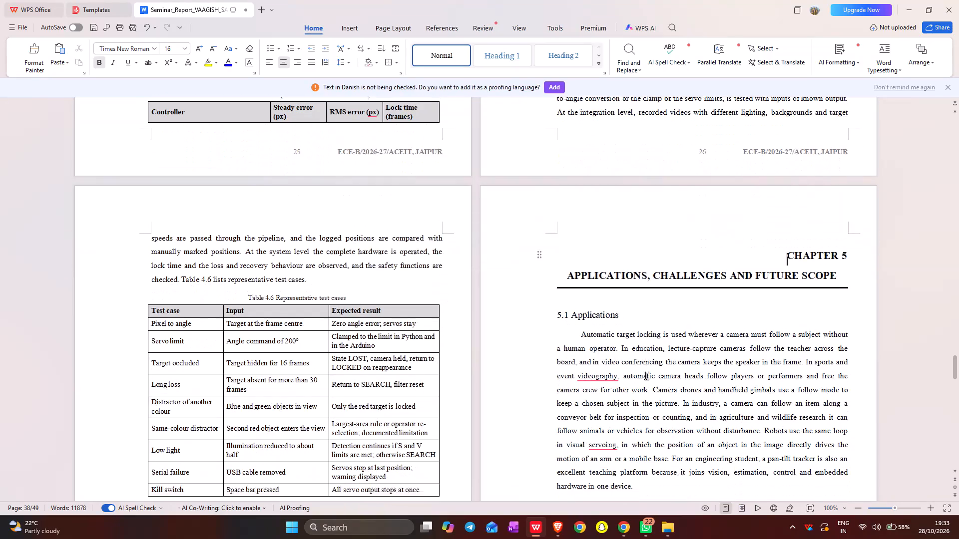
scroll(645, 376, "down", 6)
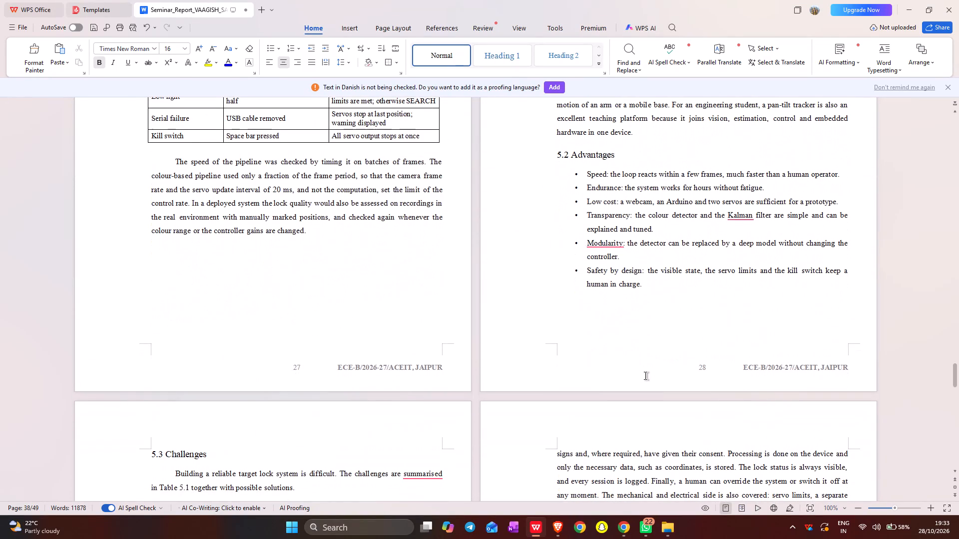
scroll(645, 376, "down", 8)
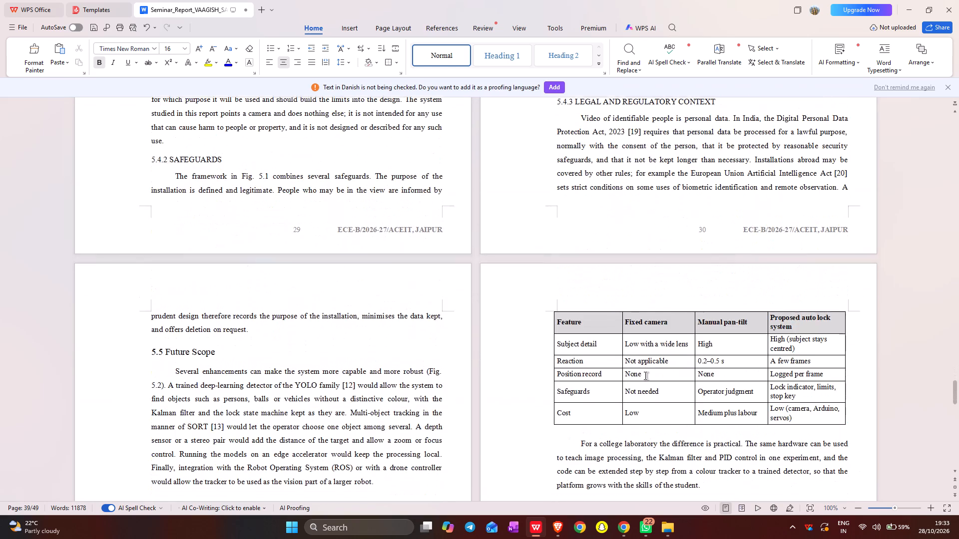
scroll(645, 376, "down", 5)
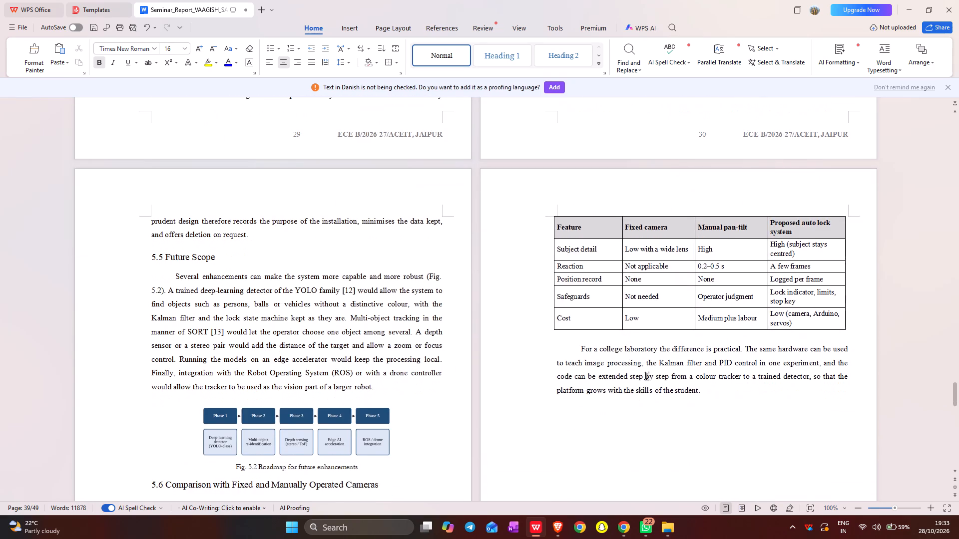
scroll(645, 376, "down", 10)
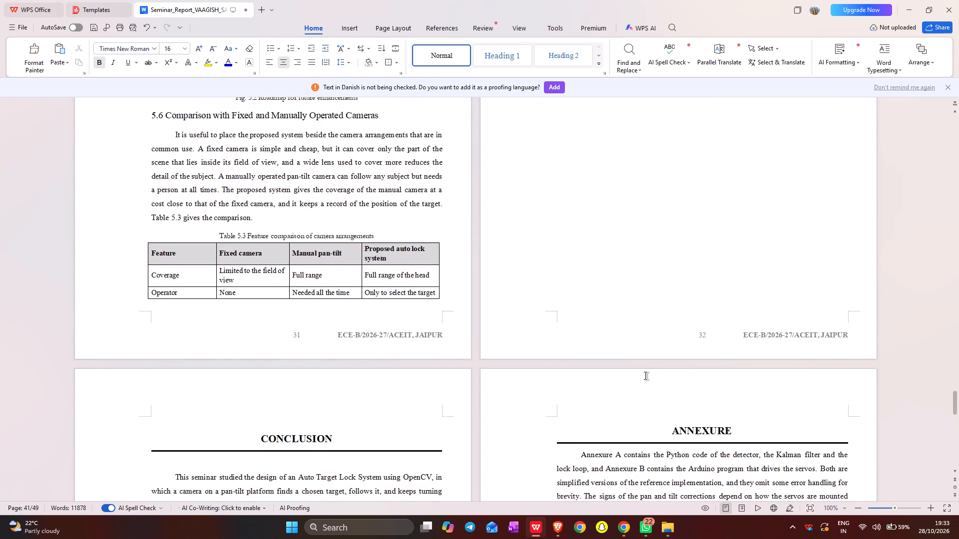
scroll(645, 376, "down", 10)
scroll(645, 376, "up", 9)
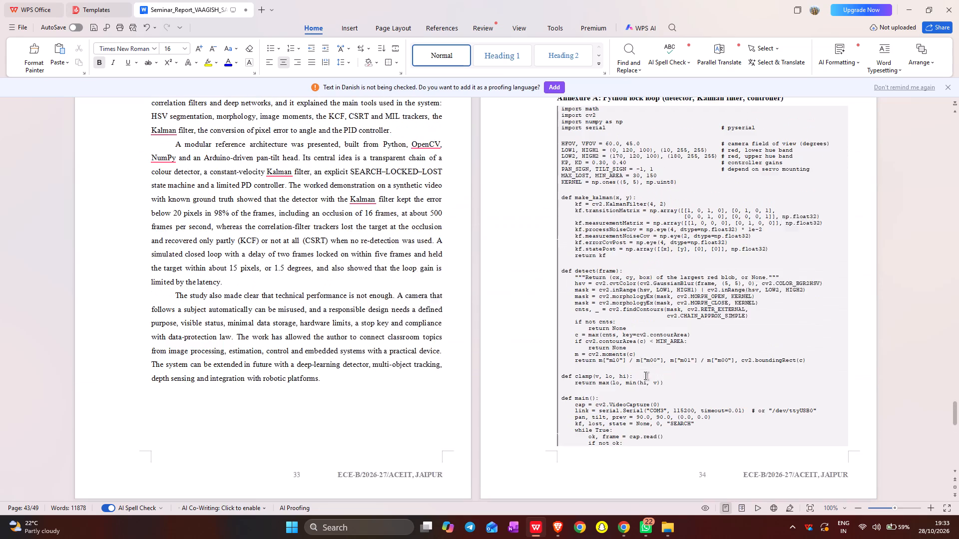
scroll(645, 376, "up", 2)
scroll(645, 376, "right", 1)
scroll(645, 376, "down", 12)
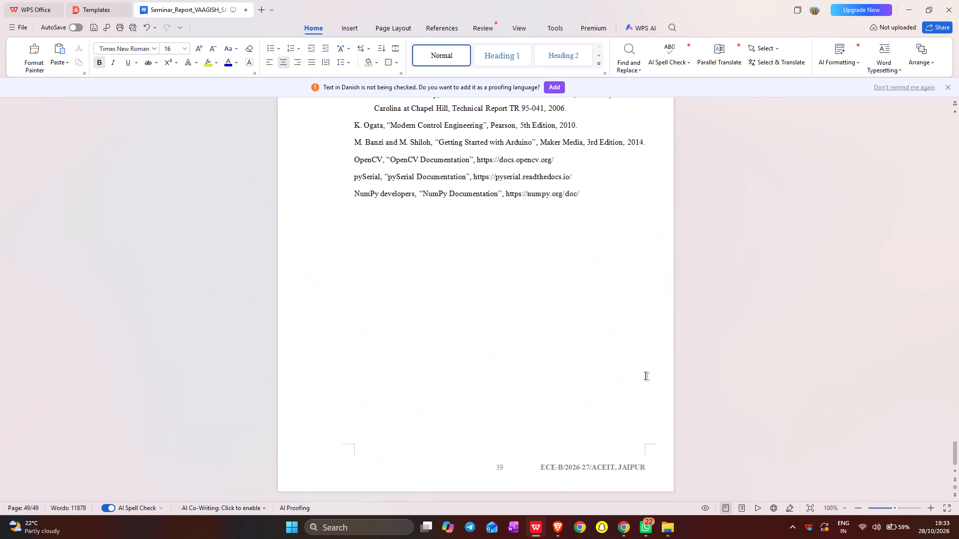
scroll(645, 376, "up", 7)
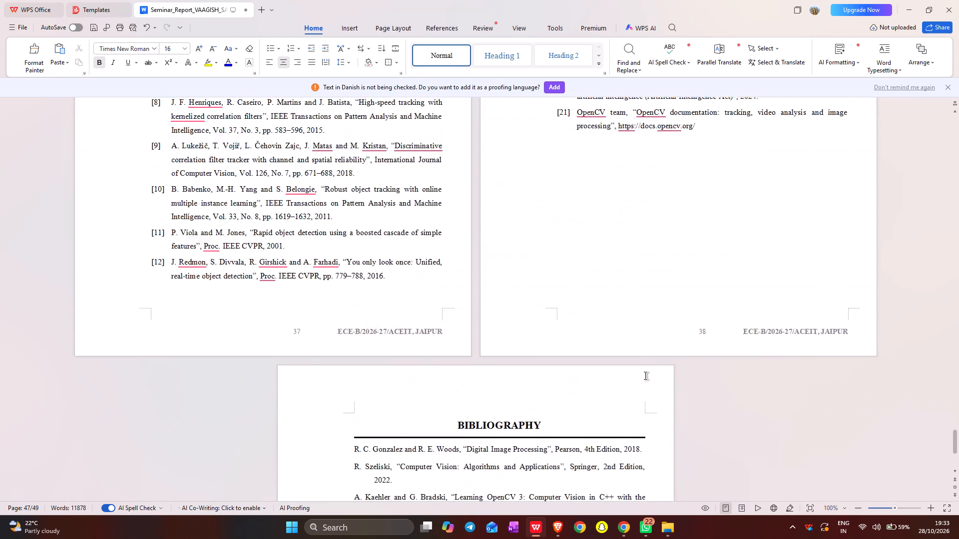
Dismiss the proofing-language notice about Danish text above the seminar report.
scroll(645, 376, "up", 8)
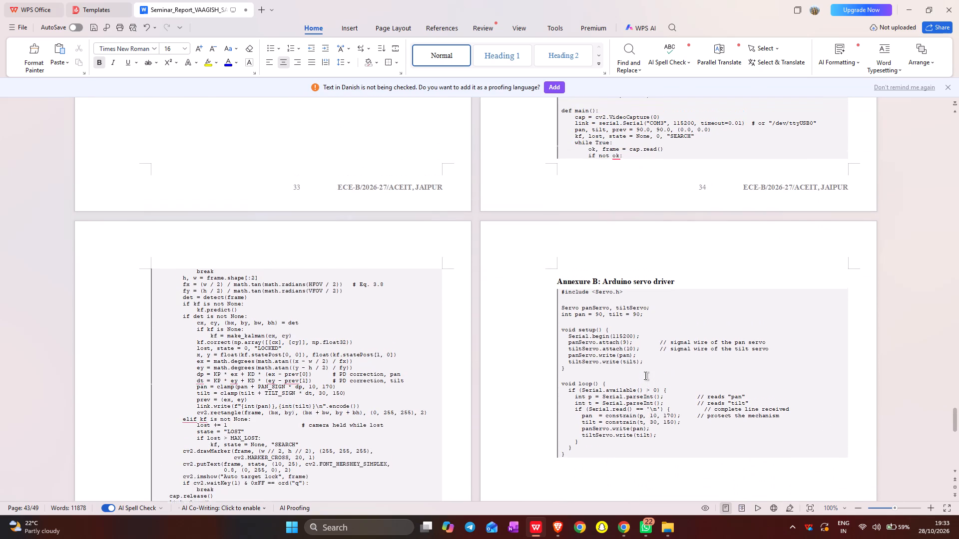
scroll(645, 376, "up", 1)
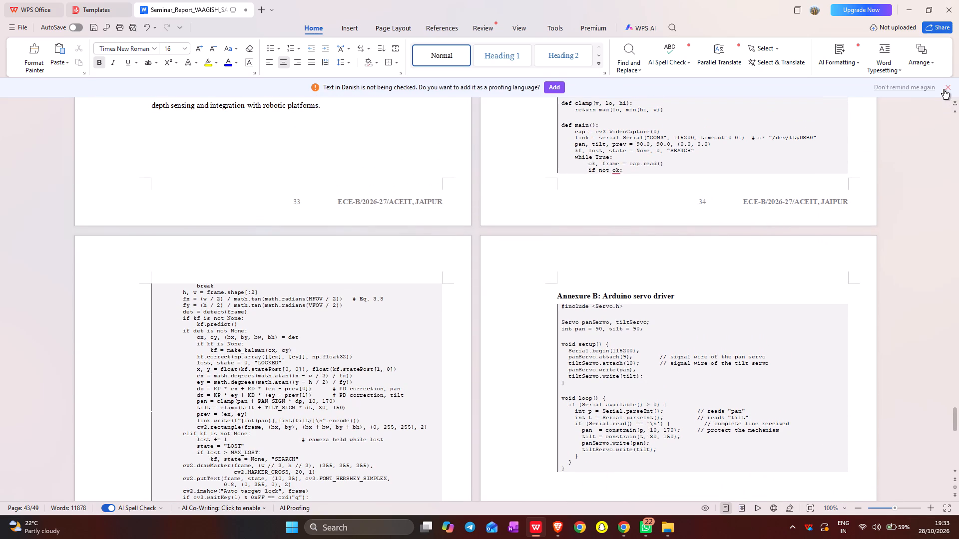
left_click(944, 89)
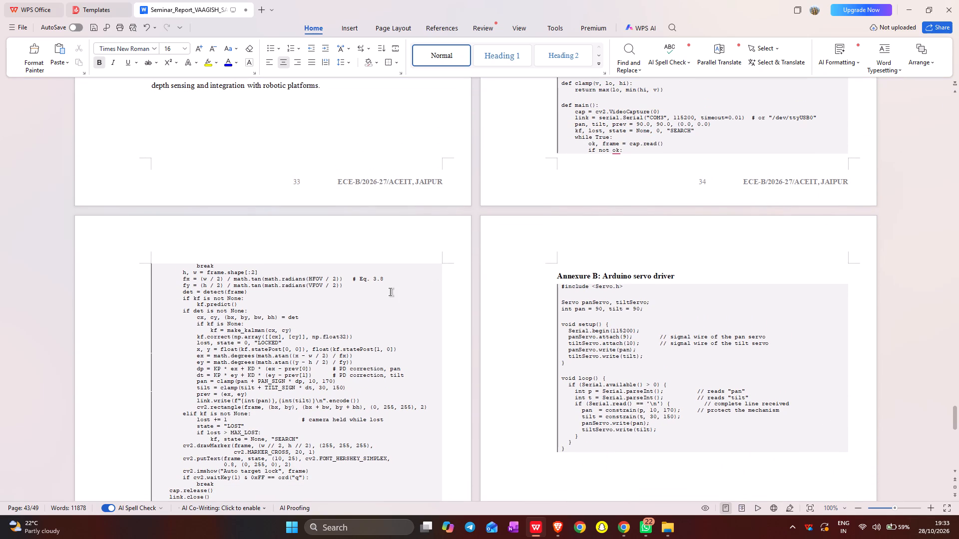
Review the report backwards from the annexures and conclusion through Chapter 5 to the tracking results in Chapter 4.
scroll(390, 292, "up", 2)
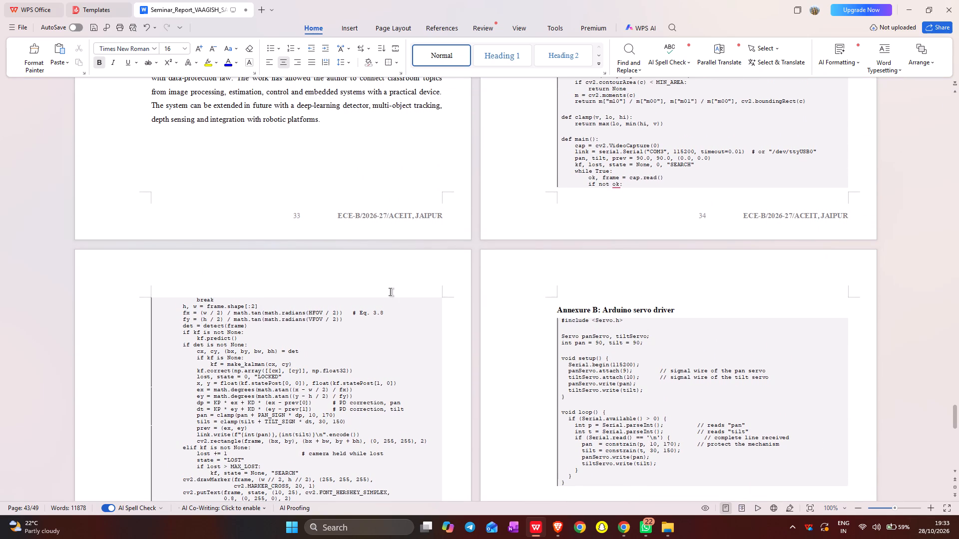
scroll(390, 292, "up", 2)
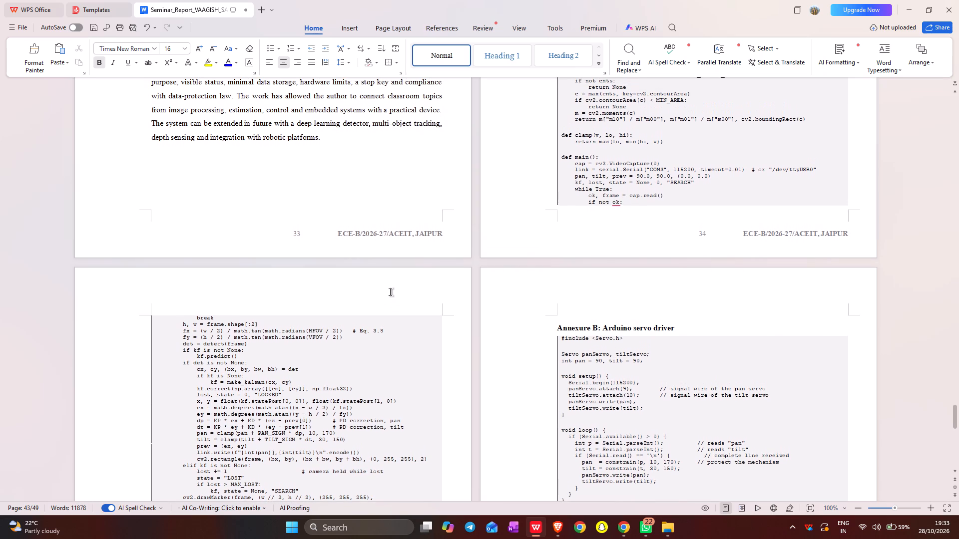
scroll(390, 292, "up", 6)
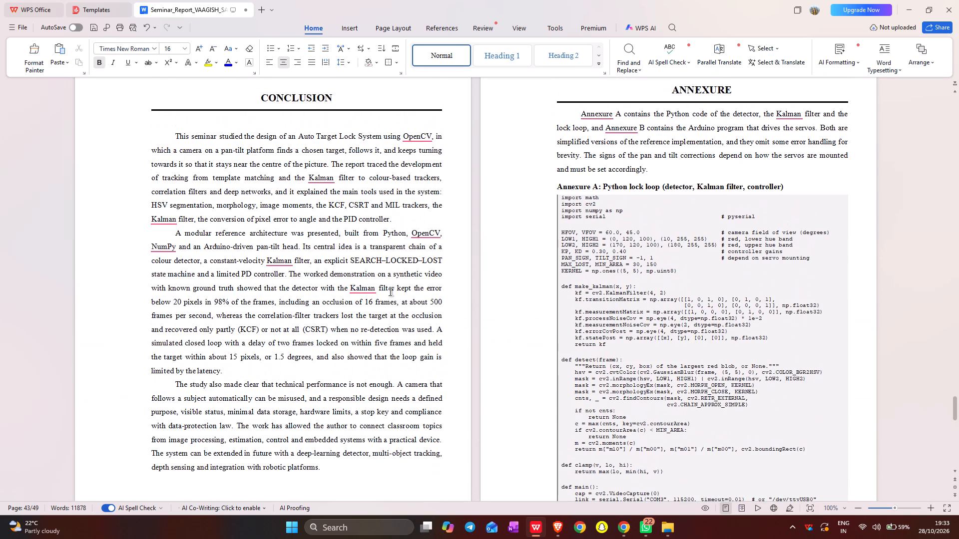
scroll(390, 292, "up", 7)
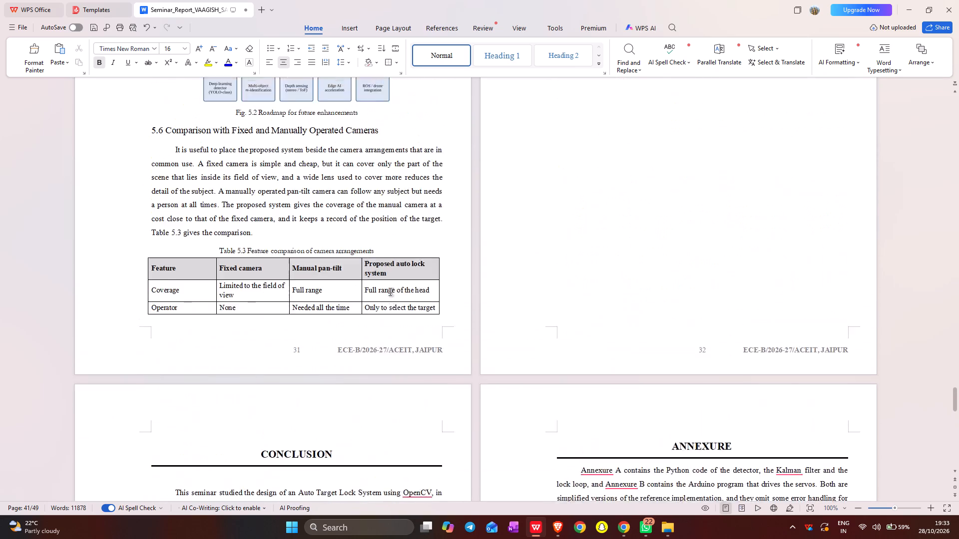
scroll(390, 292, "up", 12)
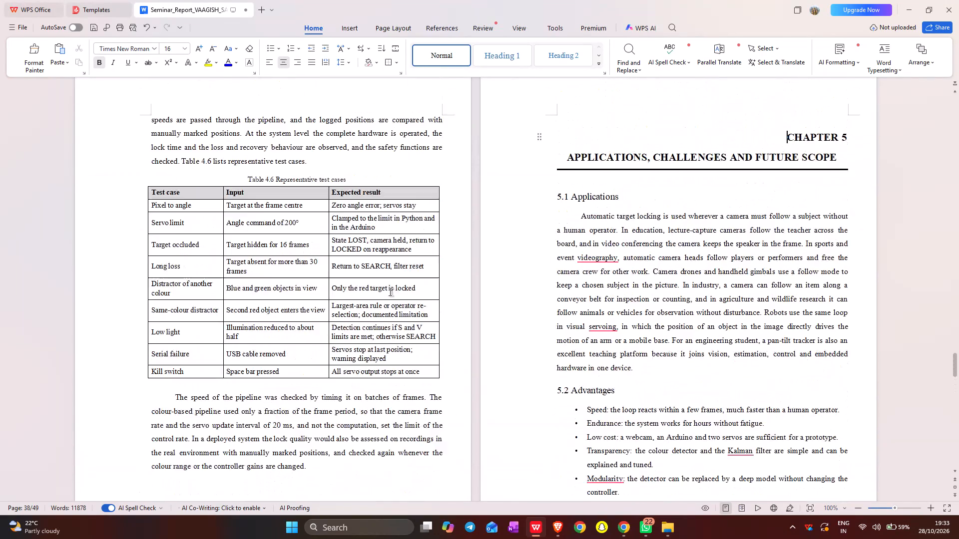
scroll(390, 292, "up", 6)
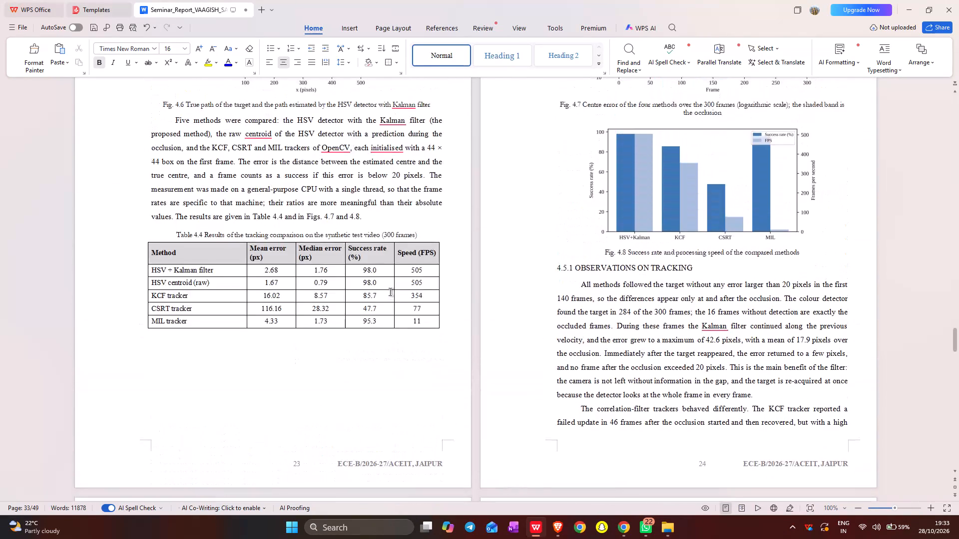
Examine the Chapter 4 system design pages, including the data flow, hardware arrangement, lock logic and parameter tables.
scroll(390, 292, "up", 7)
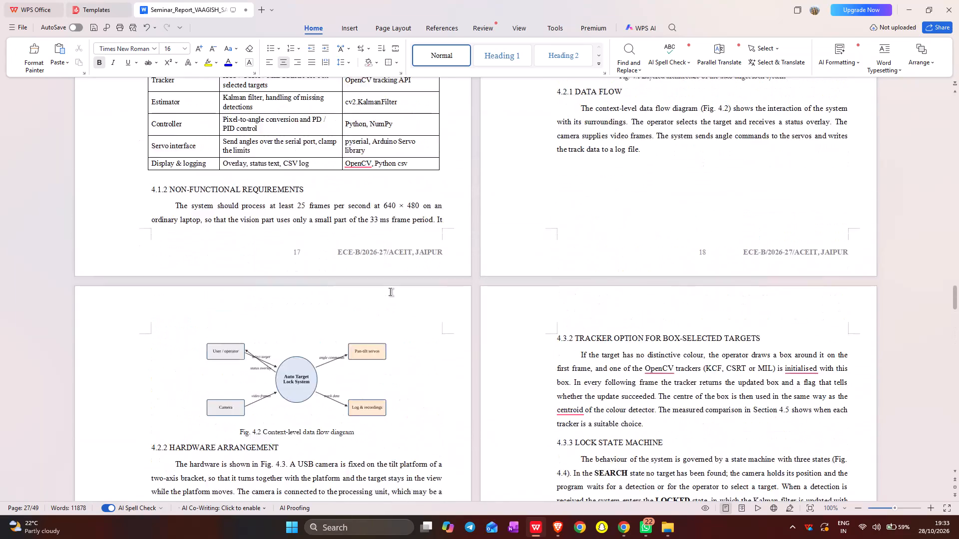
scroll(390, 292, "up", 2)
scroll(390, 292, "right", 1)
scroll(390, 292, "down", 1)
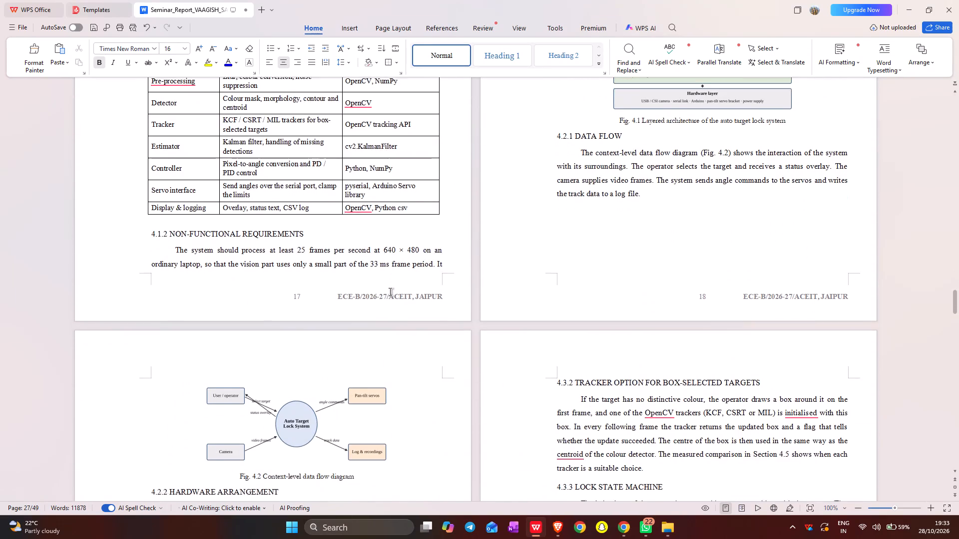
scroll(390, 292, "down", 9)
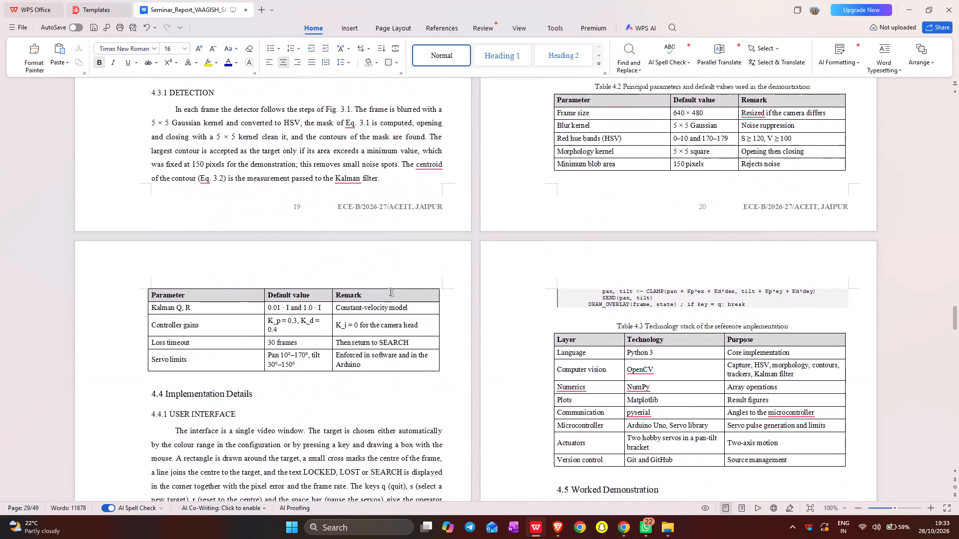
scroll(390, 292, "down", 4)
scroll(390, 292, "up", 8)
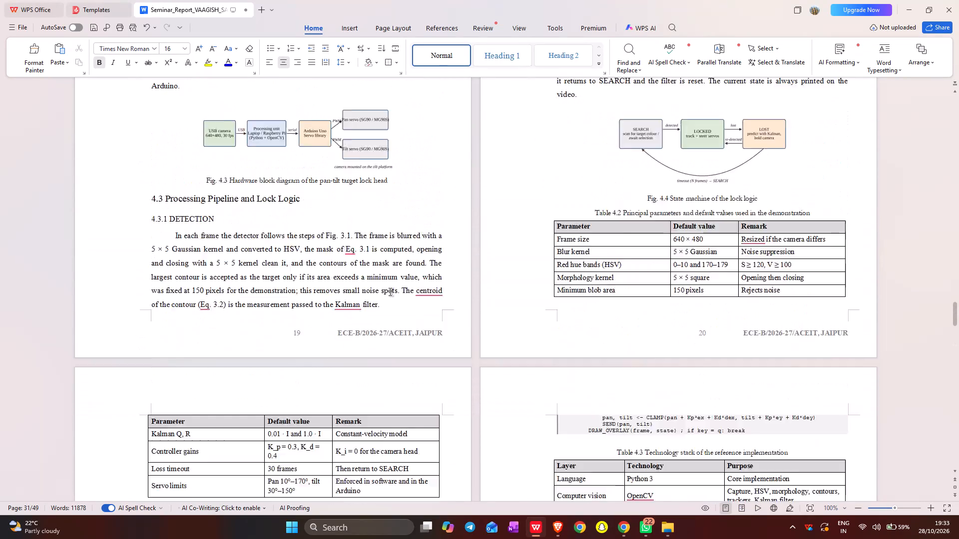
Look back through Chapters 3 and 2 to the declaration and acknowledgement pages before the table of contents.
scroll(390, 292, "up", 10)
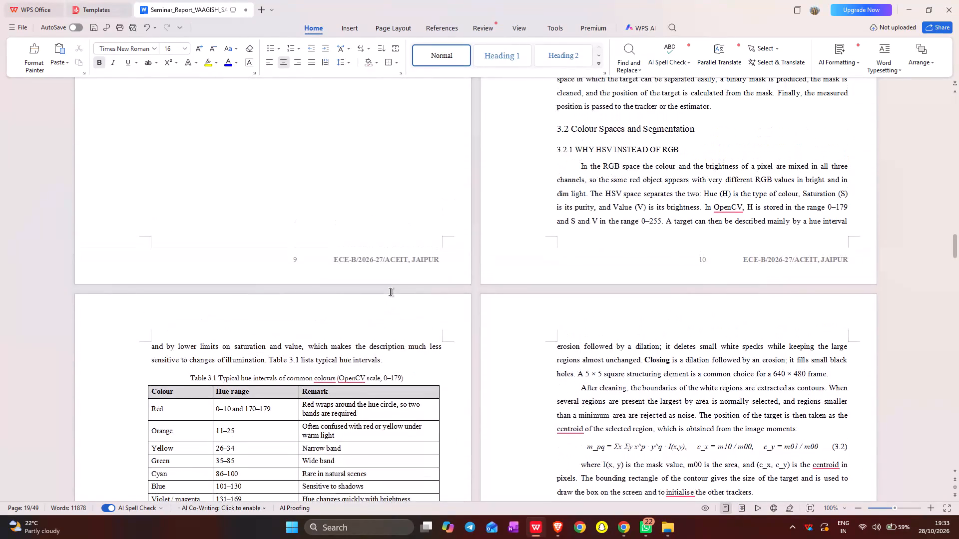
scroll(390, 292, "up", 10)
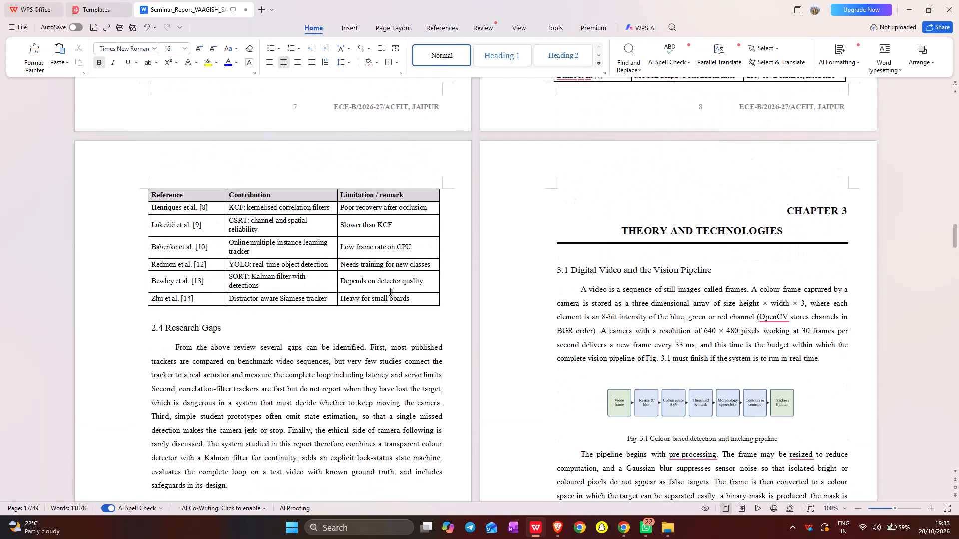
scroll(390, 292, "up", 11)
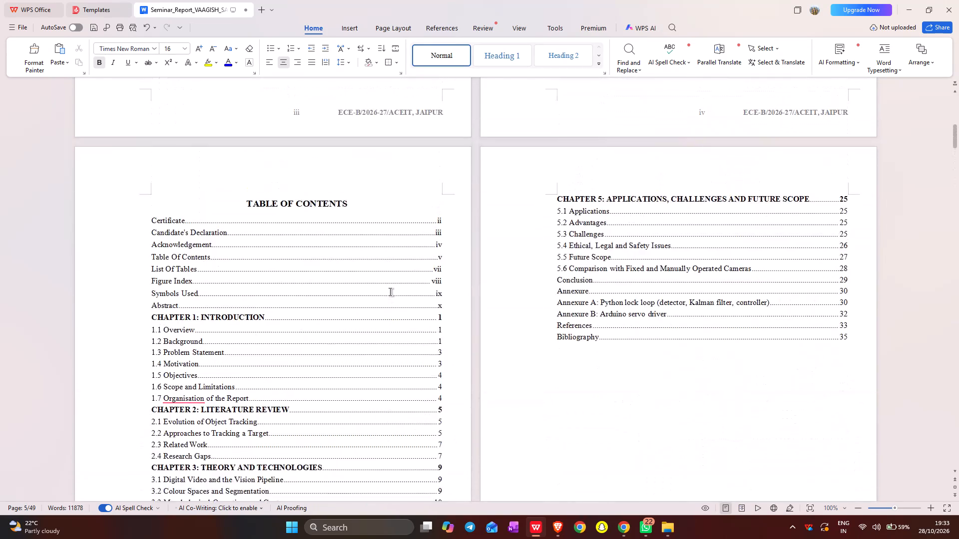
scroll(390, 292, "up", 1)
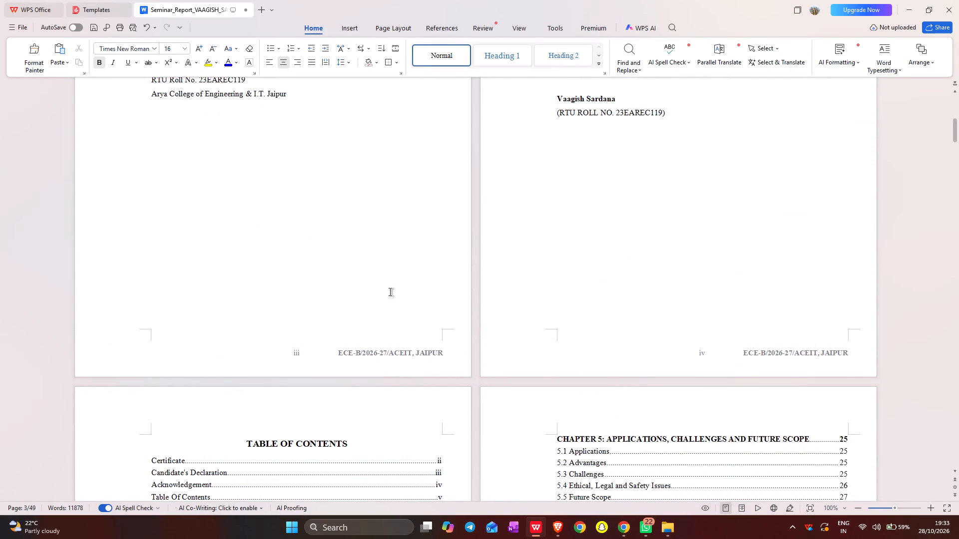
Examine the page numbers in the table of contents, the list of tables and the figure index.
scroll(390, 292, "up", 1)
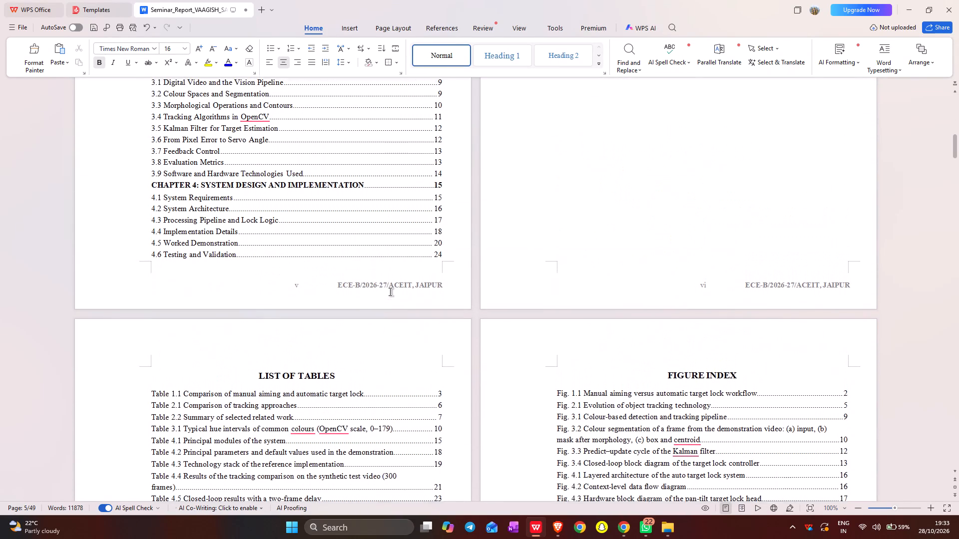
scroll(390, 292, "up", 1)
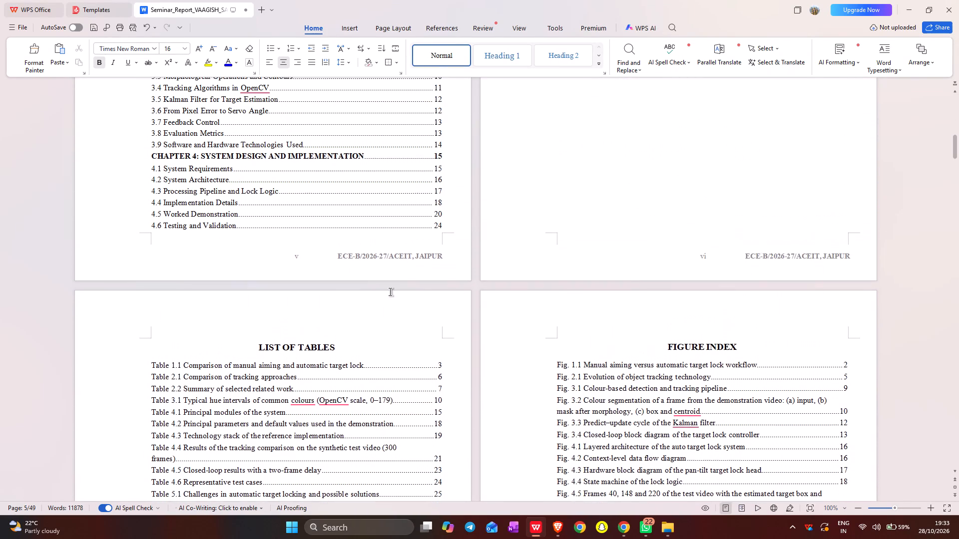
scroll(390, 292, "up", 1)
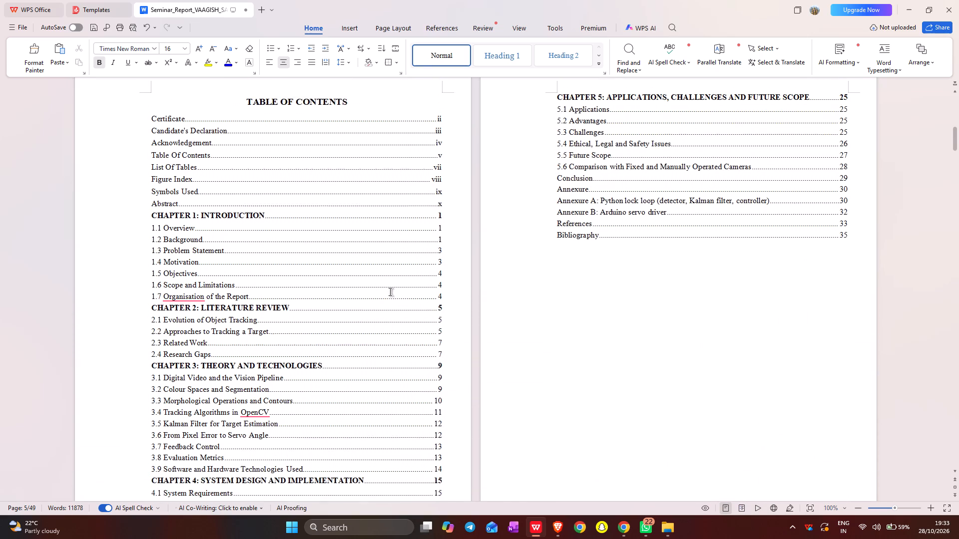
scroll(390, 292, "up", 2)
scroll(390, 292, "down", 1)
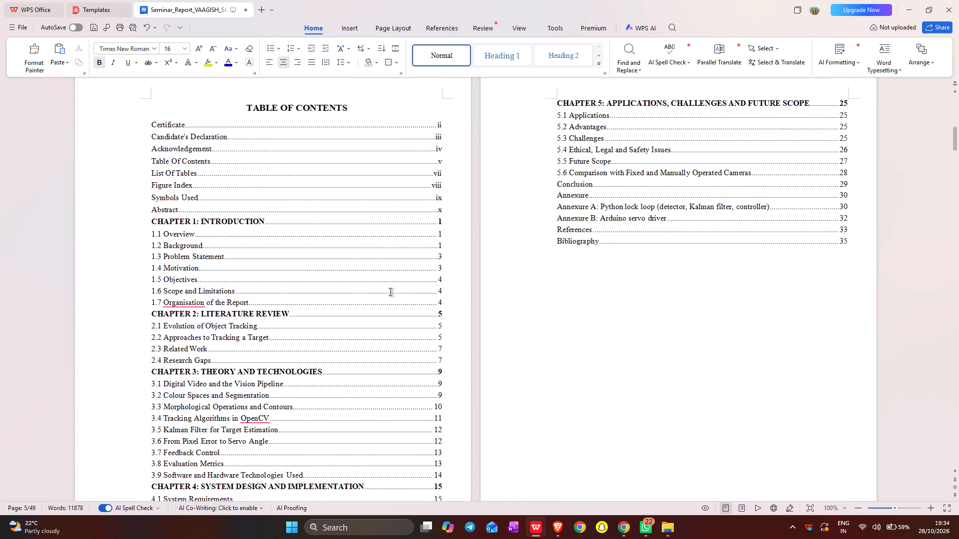
scroll(390, 292, "down", 1)
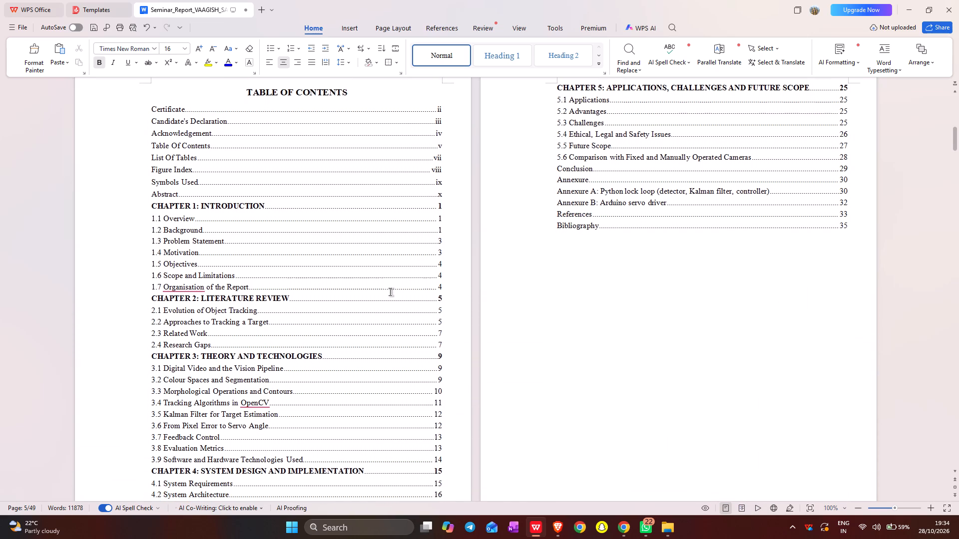
scroll(390, 292, "down", 2)
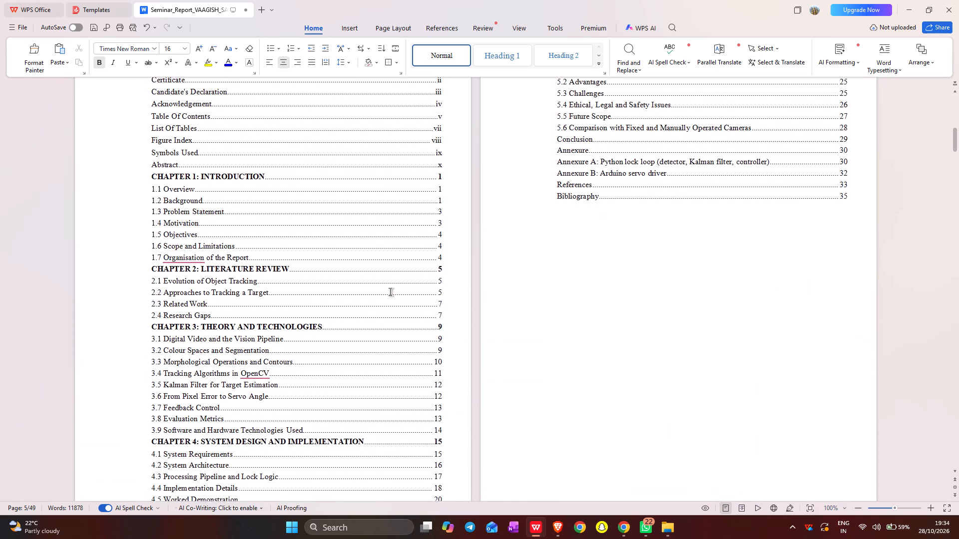
scroll(390, 292, "down", 2)
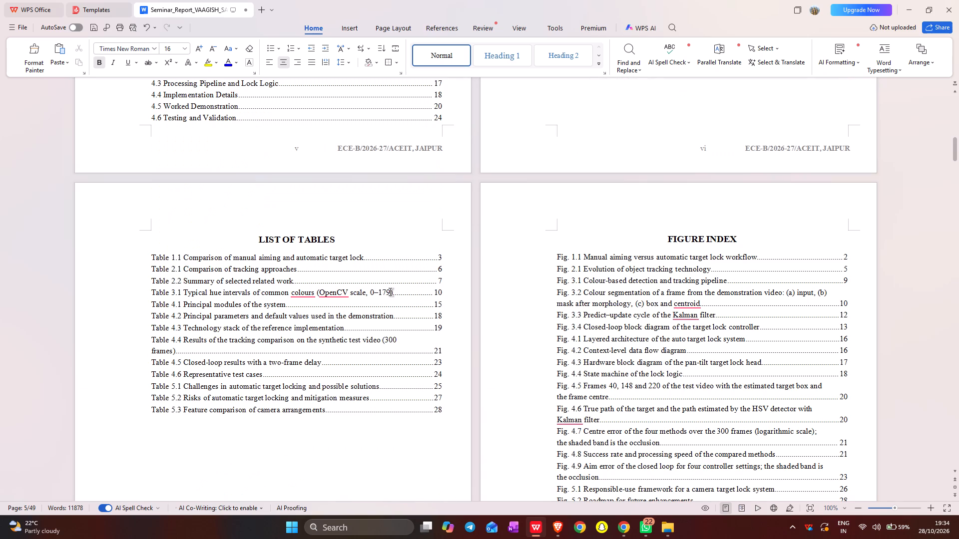
scroll(390, 292, "up", 5)
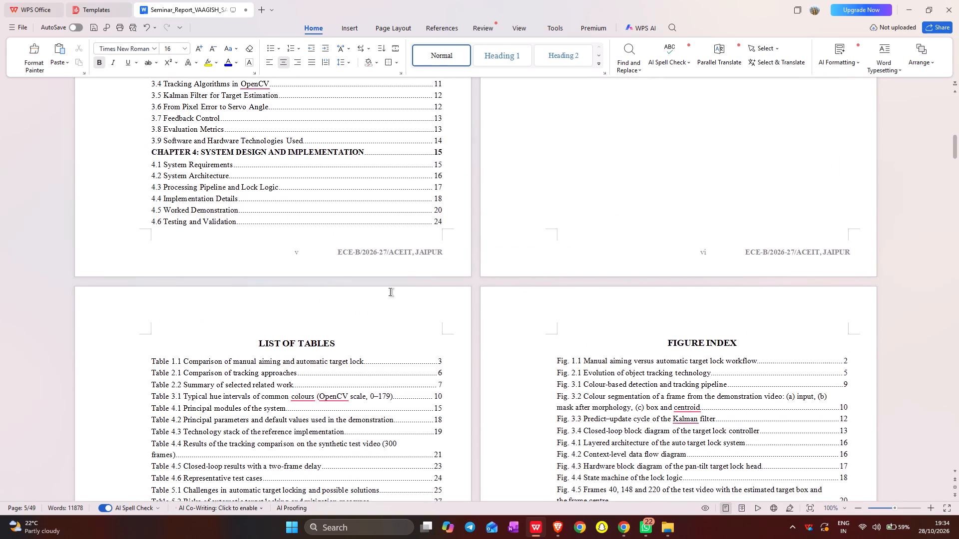
scroll(390, 292, "up", 6)
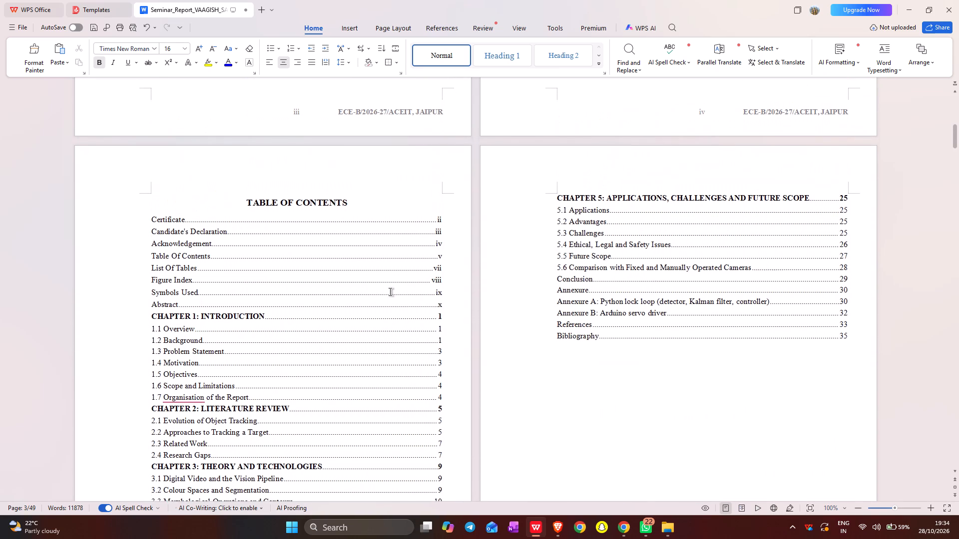
scroll(431, 379, "down", 3)
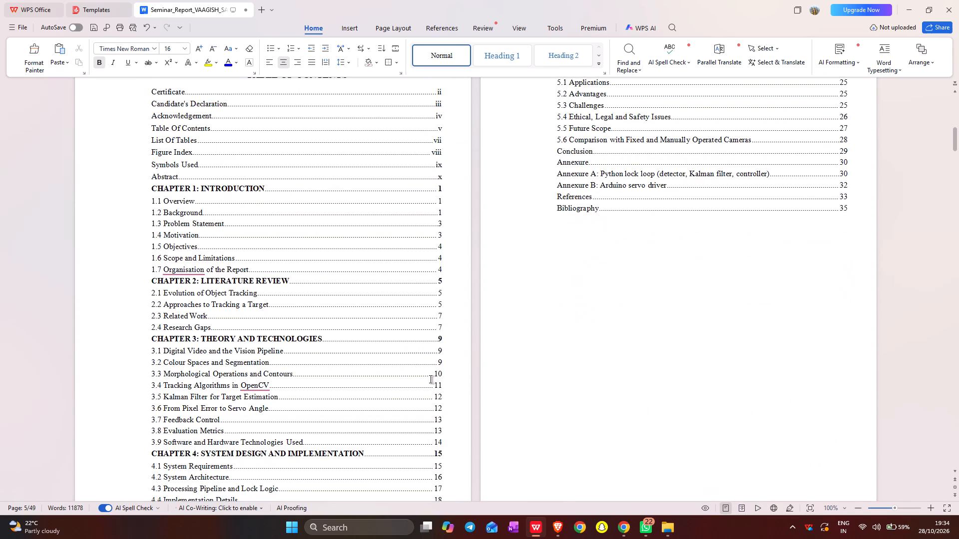
scroll(431, 379, "down", 9)
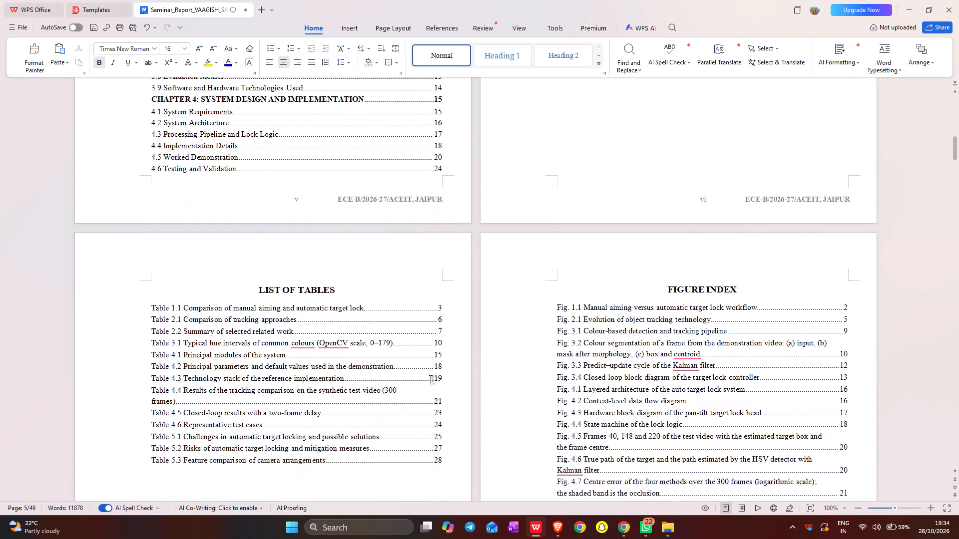
Check the Chapter 1 and Chapter 2 headings, figures and footer page numbers against the contents and index pages.
scroll(431, 379, "down", 9)
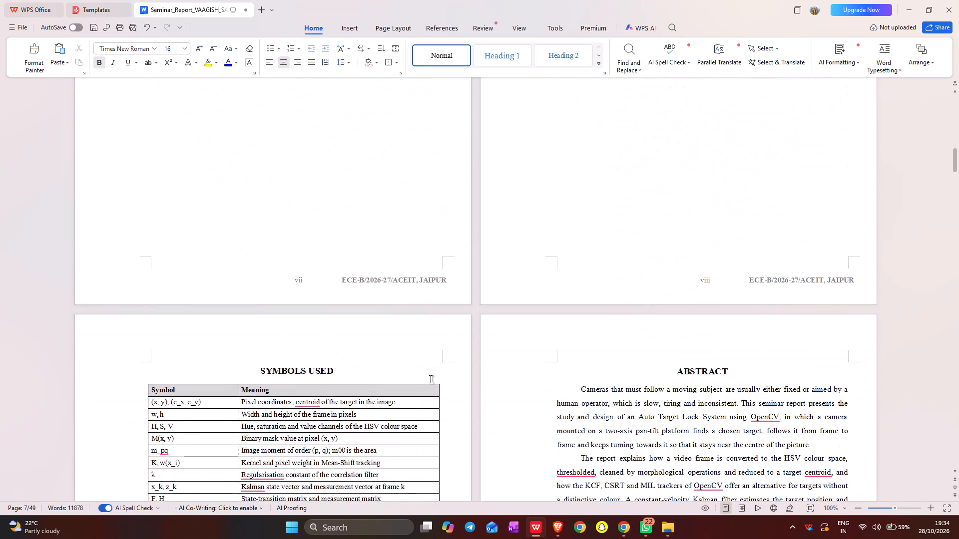
scroll(431, 379, "down", 9)
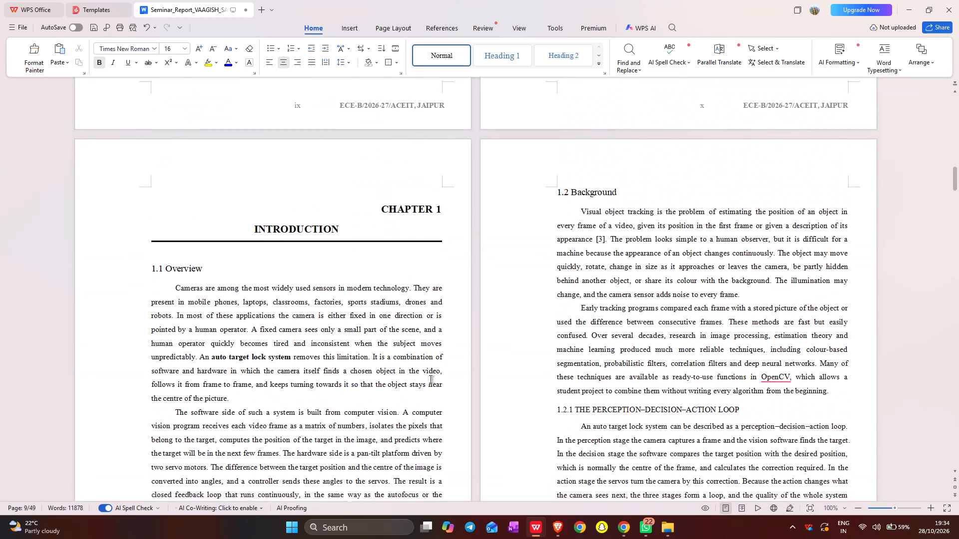
scroll(431, 379, "down", 7)
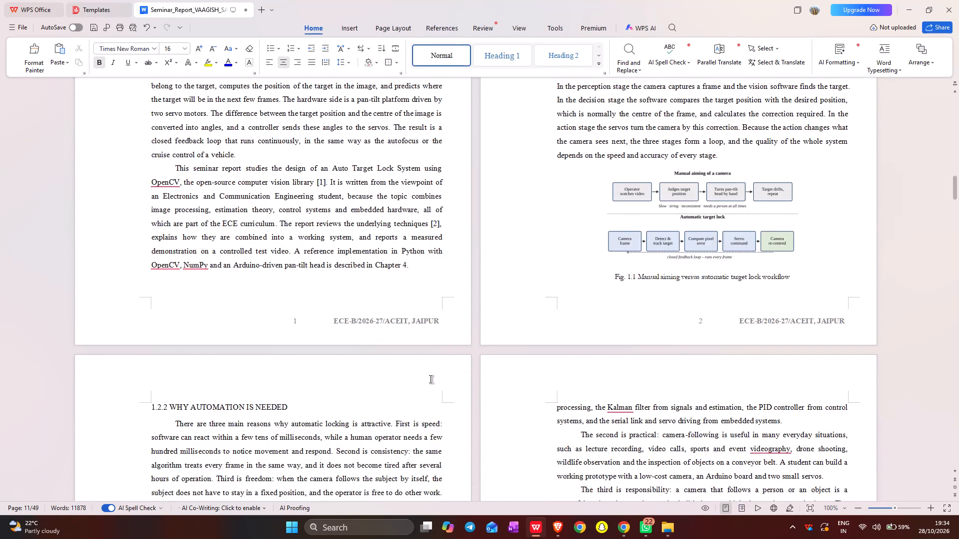
scroll(431, 379, "down", 7)
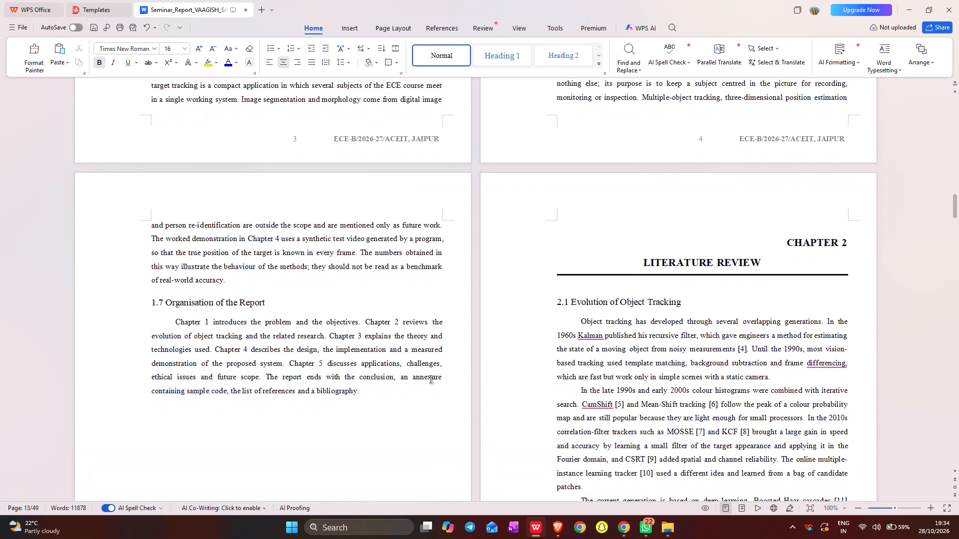
scroll(431, 379, "down", 5)
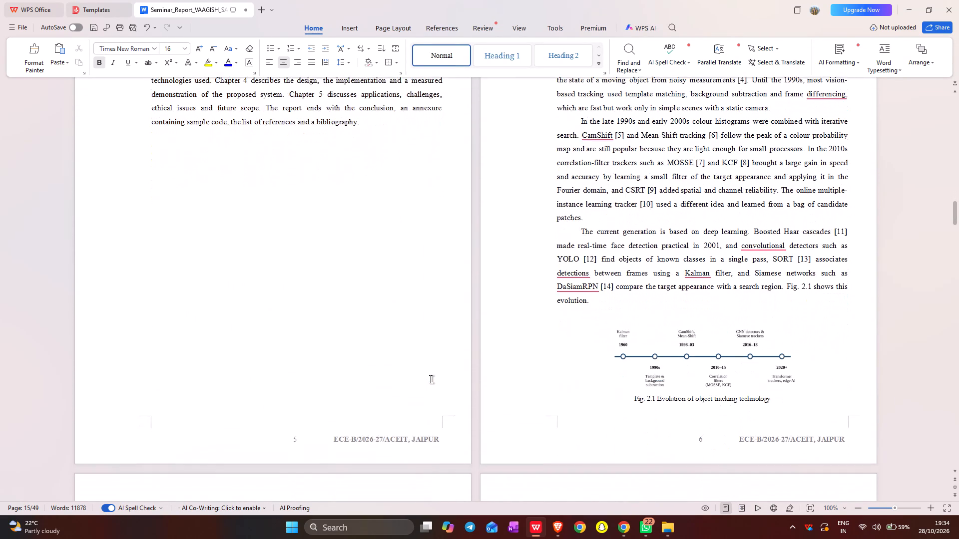
scroll(431, 379, "down", 3)
scroll(431, 379, "up", 2)
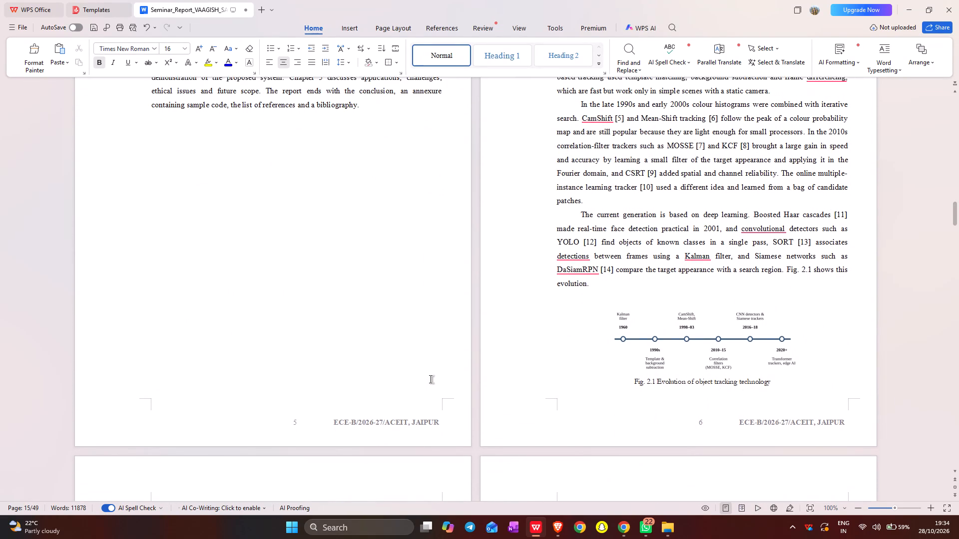
scroll(431, 379, "up", 13)
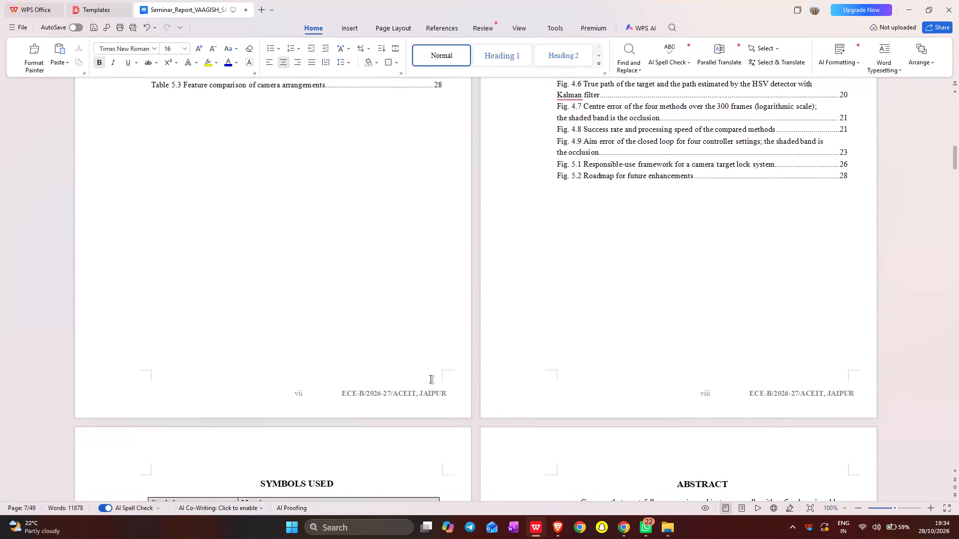
Examine the chapter and section page numbers in the table of contents again.
scroll(431, 379, "up", 7)
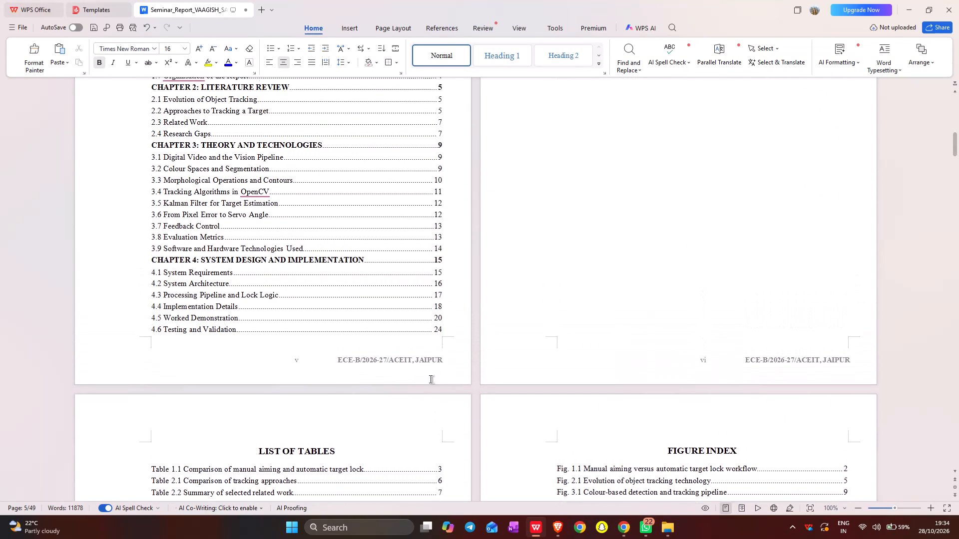
scroll(431, 379, "up", 3)
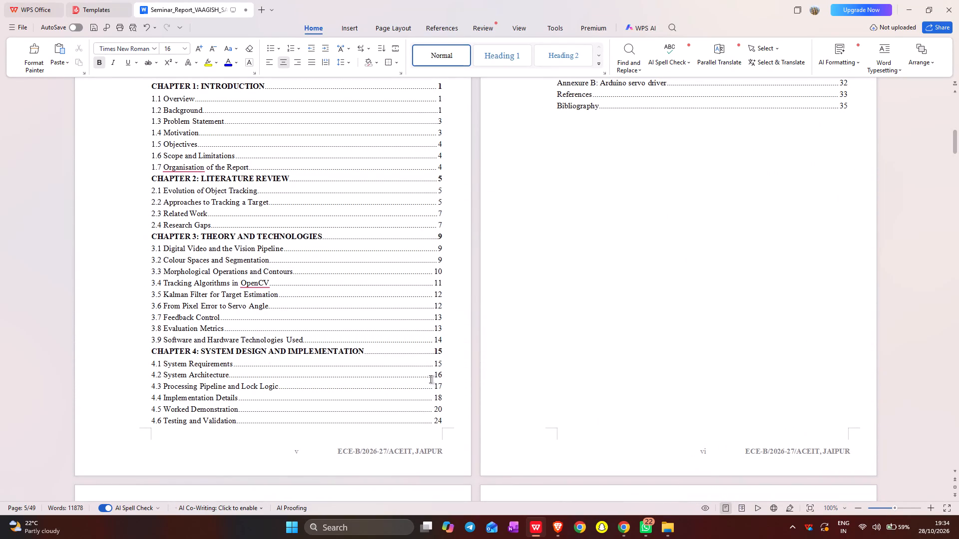
scroll(431, 379, "down", 3)
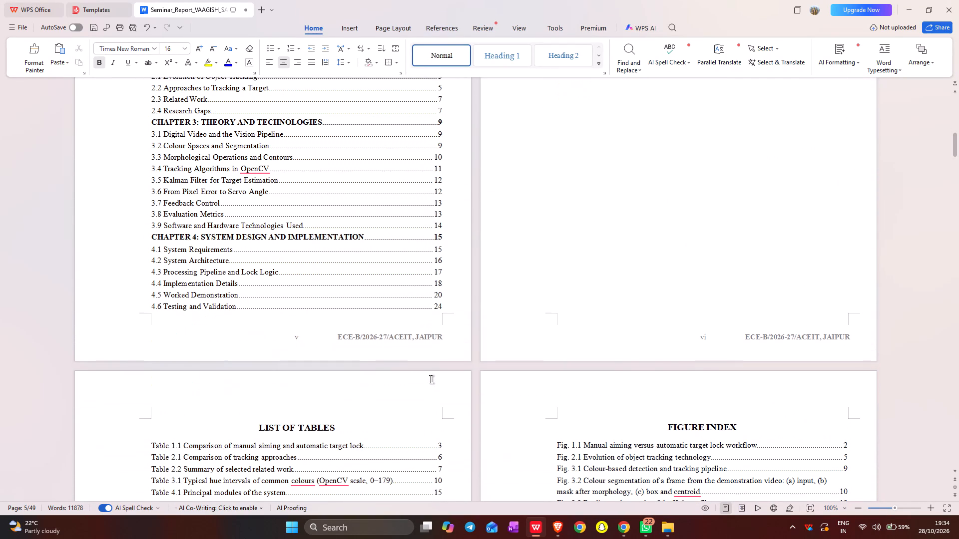
scroll(431, 379, "up", 1)
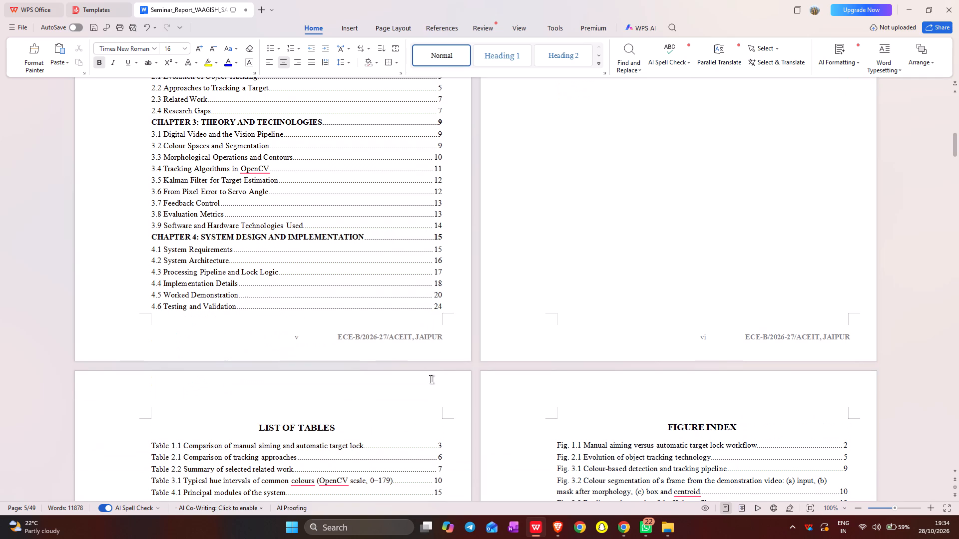
scroll(431, 379, "up", 2)
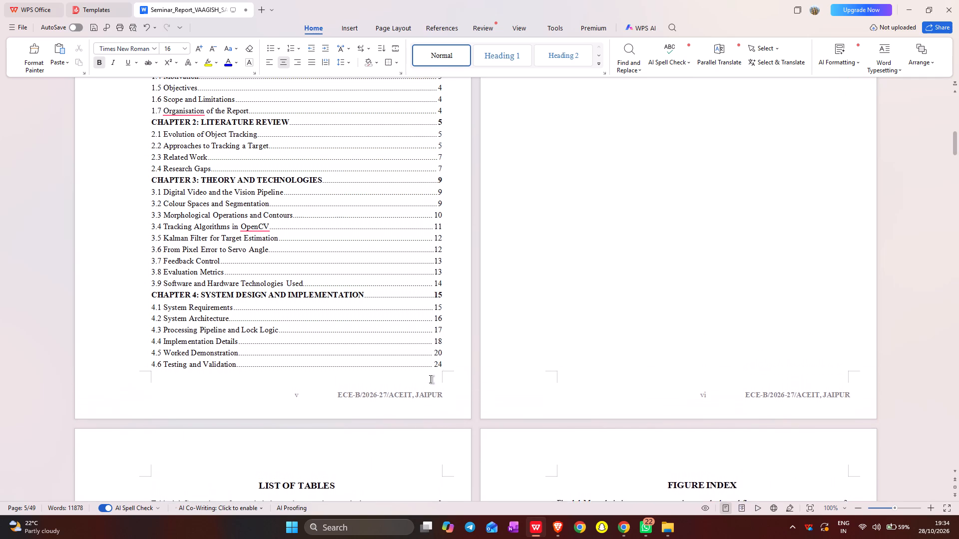
scroll(431, 379, "up", 2)
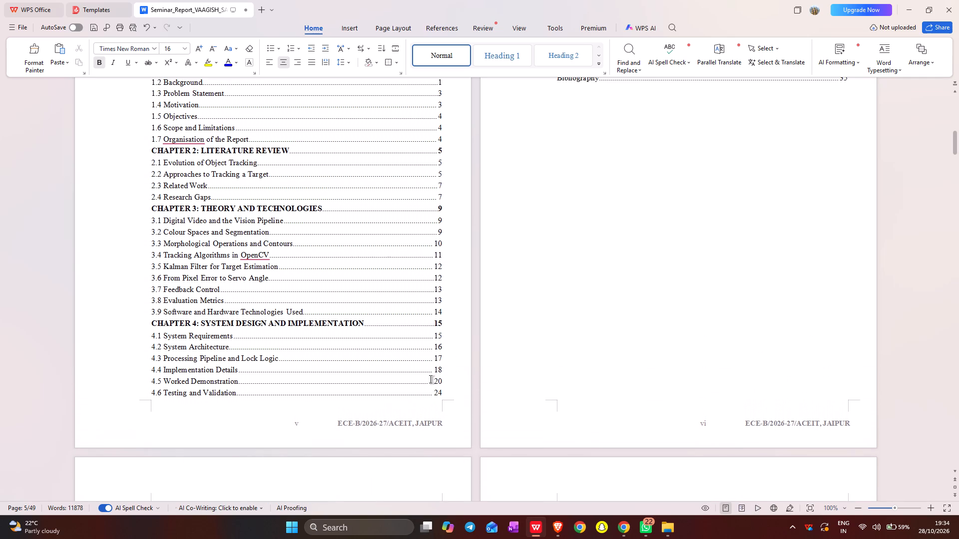
scroll(431, 379, "up", 2)
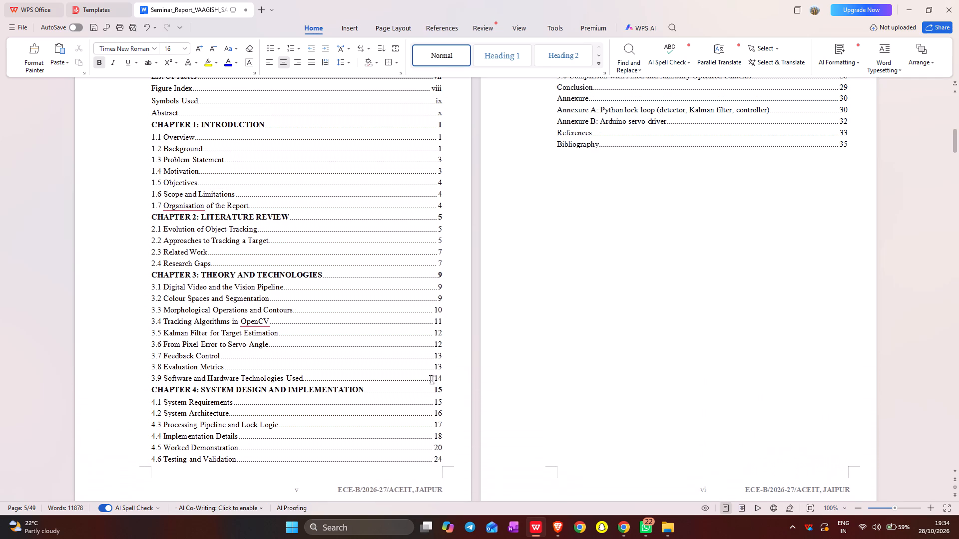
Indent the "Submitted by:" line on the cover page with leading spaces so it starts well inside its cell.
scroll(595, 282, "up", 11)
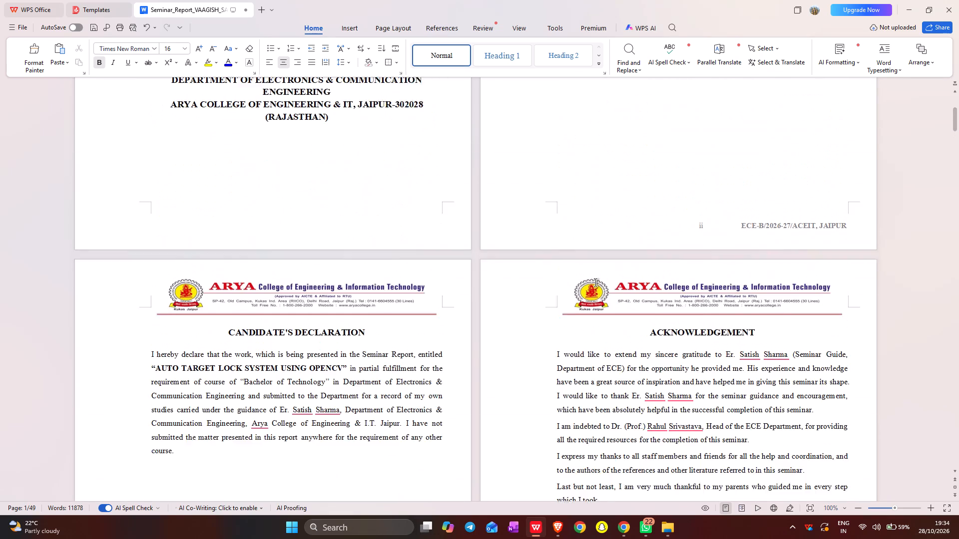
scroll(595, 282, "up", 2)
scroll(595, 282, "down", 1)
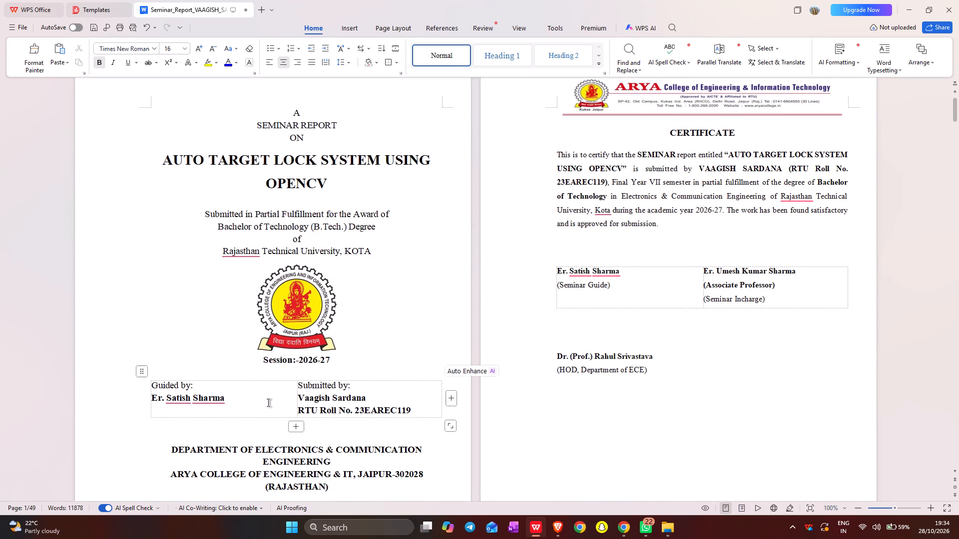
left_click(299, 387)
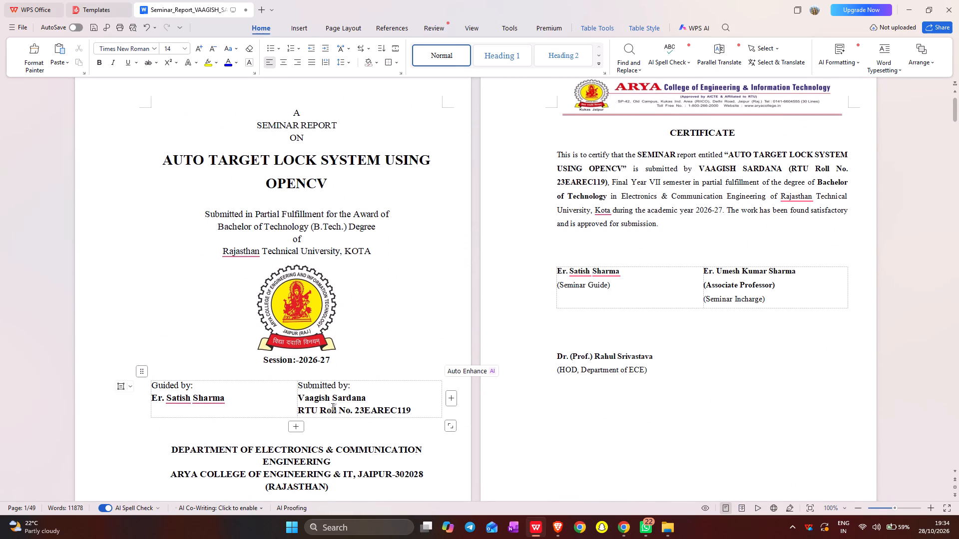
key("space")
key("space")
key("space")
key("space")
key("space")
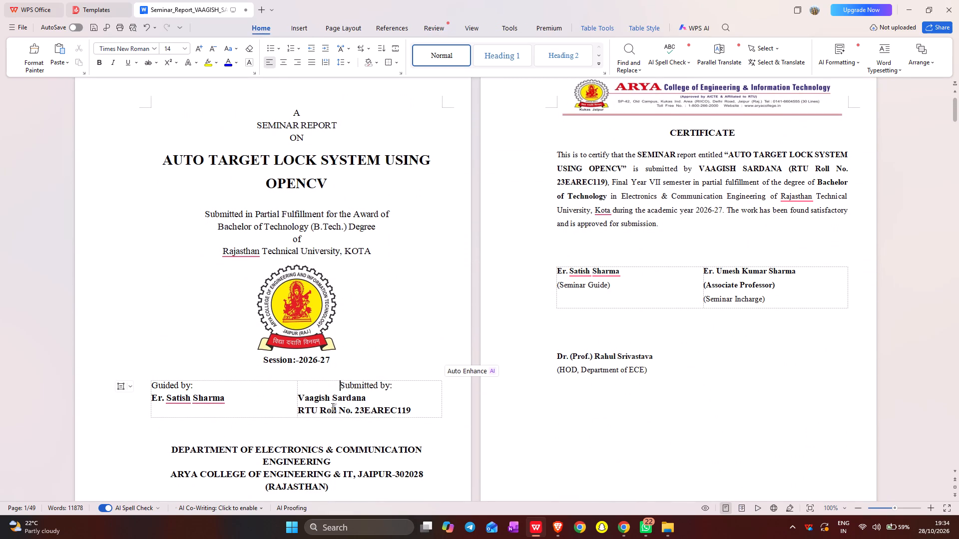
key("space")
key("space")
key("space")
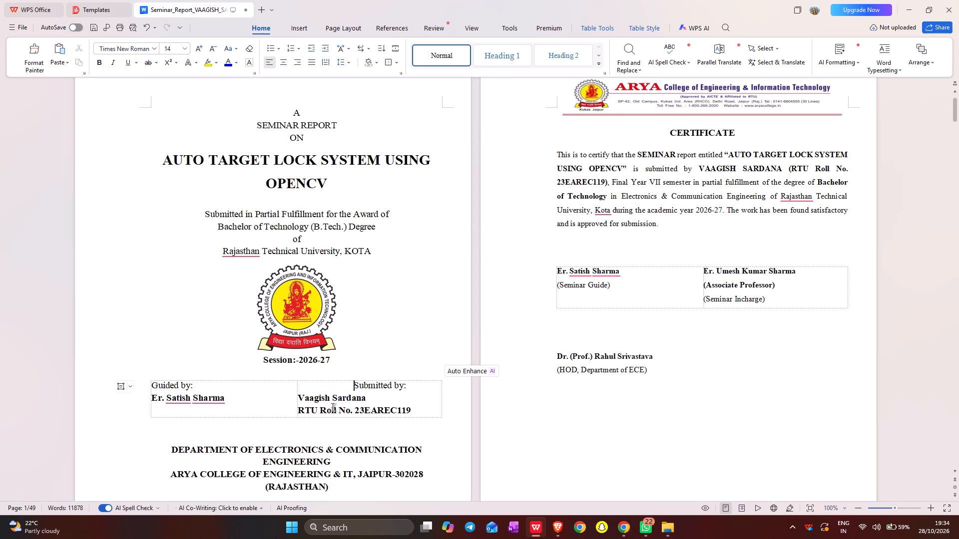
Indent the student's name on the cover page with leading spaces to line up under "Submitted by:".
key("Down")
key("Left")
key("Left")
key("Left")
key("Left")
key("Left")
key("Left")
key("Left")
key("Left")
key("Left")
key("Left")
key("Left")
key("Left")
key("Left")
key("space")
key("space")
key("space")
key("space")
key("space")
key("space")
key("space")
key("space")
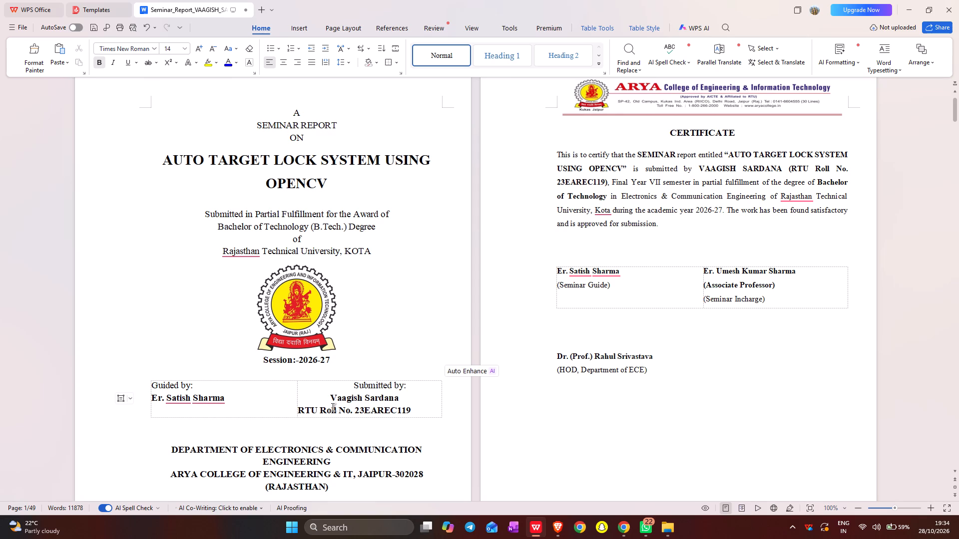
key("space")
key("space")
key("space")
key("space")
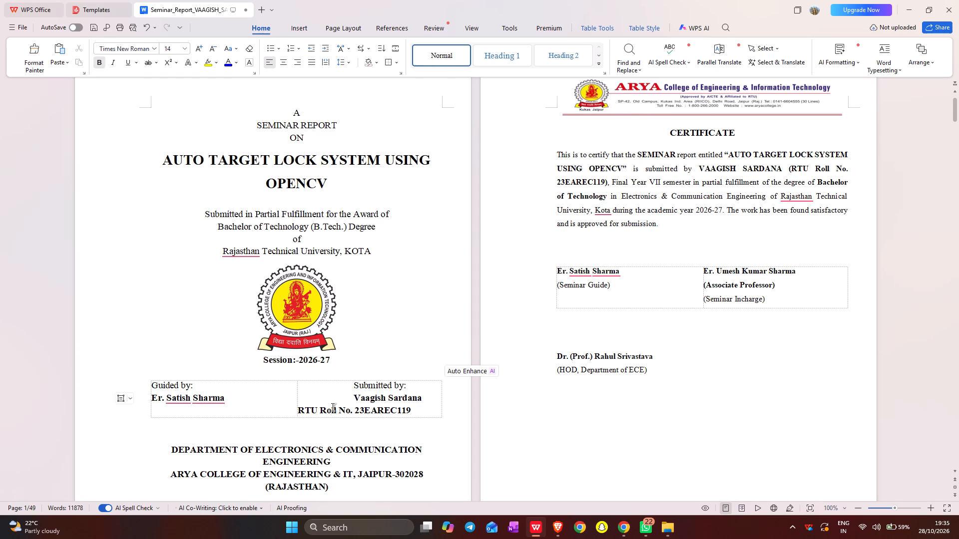
Indent the RTU roll number line on the cover page with leading spaces as far as it fits on one line.
key("Down")
key("Left")
key("Left")
key("Left")
key("Left")
key("Left")
key("Left")
key("Left")
key("Left")
key("Left")
key("Left")
key("Left")
key("Left")
key("Left")
key("space")
key("space")
key("space")
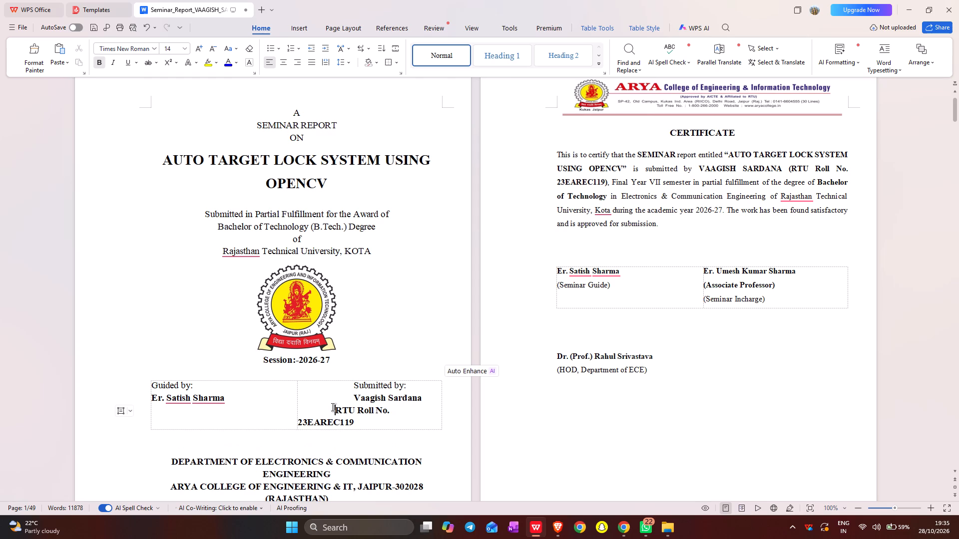
key("BackSpace")
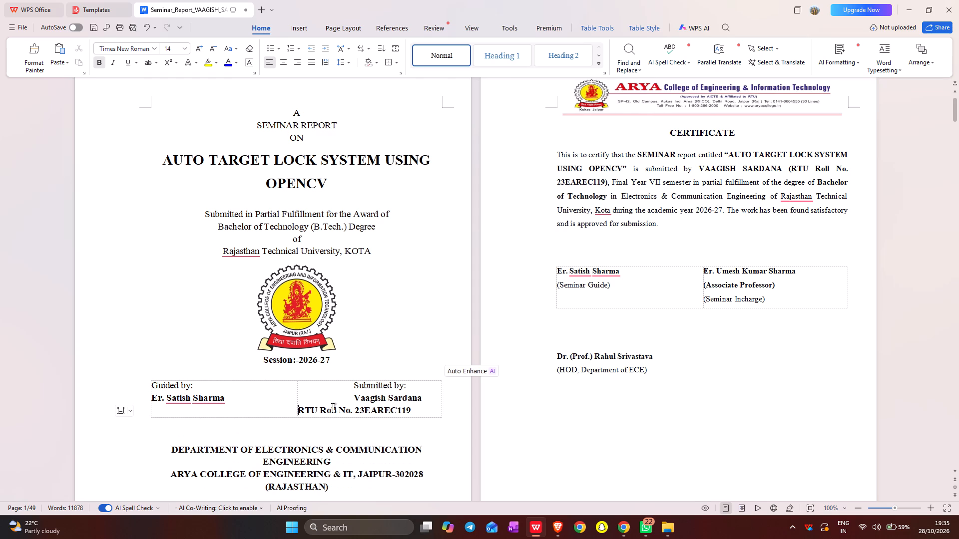
key("space")
key("space")
key("space")
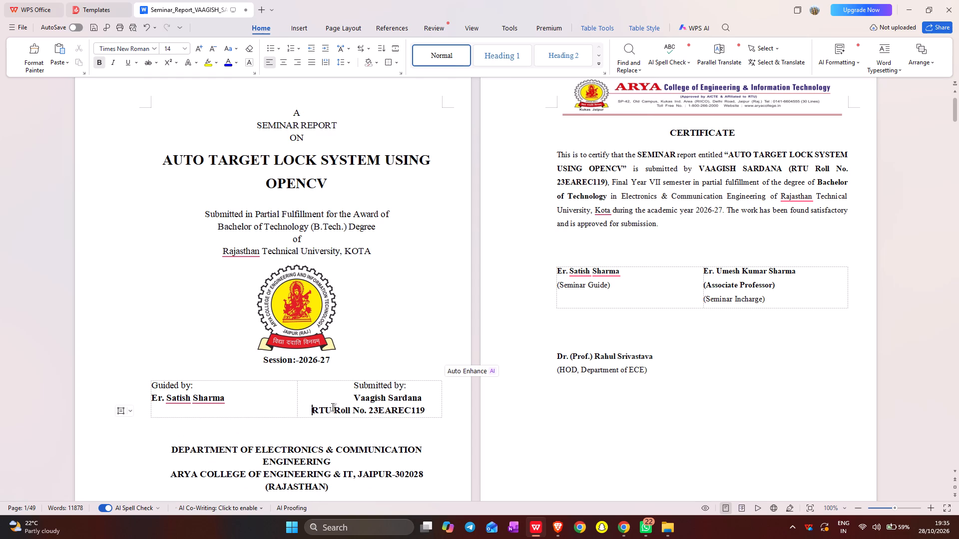
key("space")
key("space")
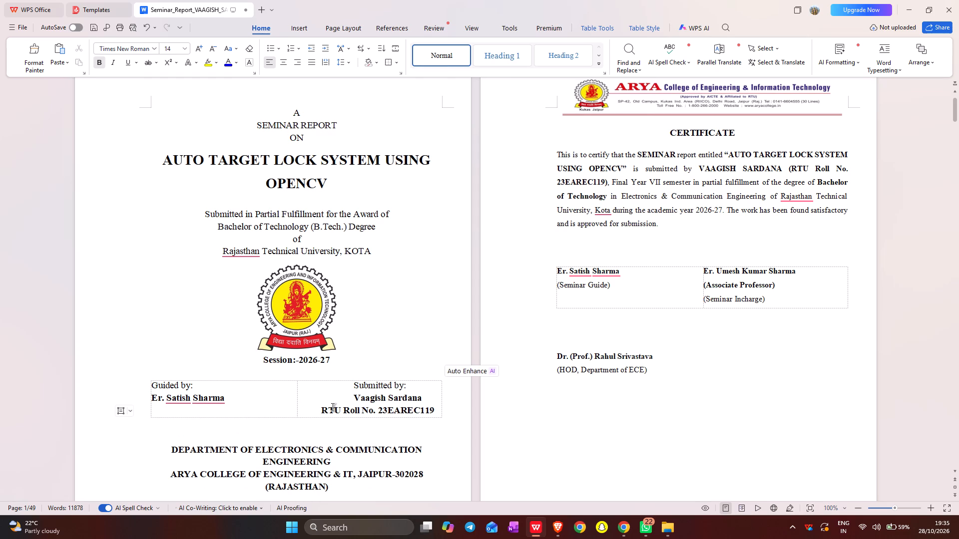
key("space")
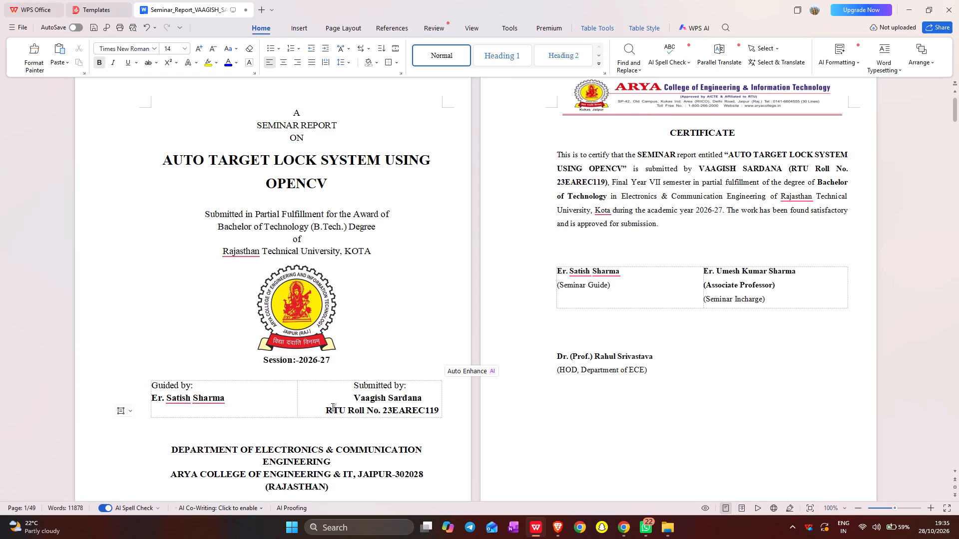
Replace the indent before the student's name with fewer spaces so it aligns with the roll number line below.
key("Up")
key("Right")
key("Left")
key("BackSpace")
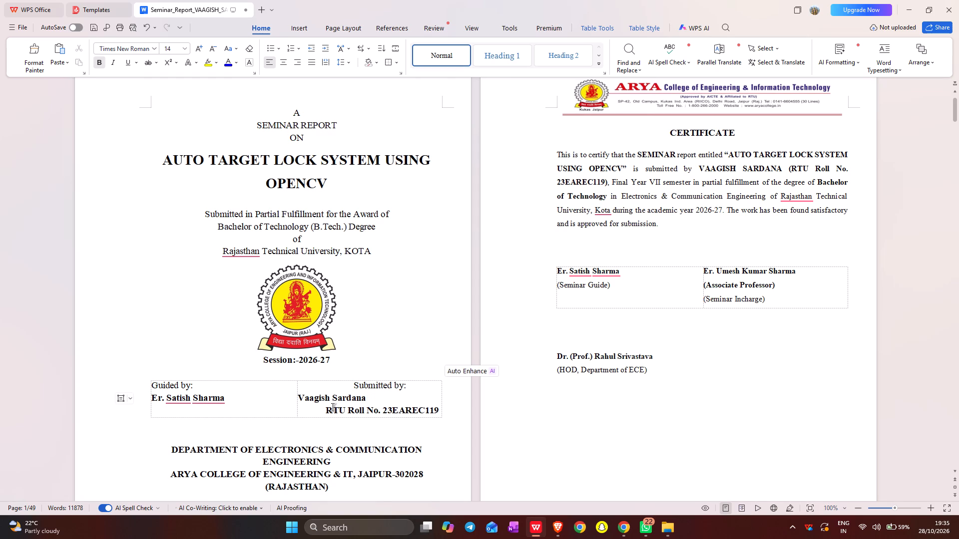
key("space")
key("space")
key("space")
key("space")
key("space")
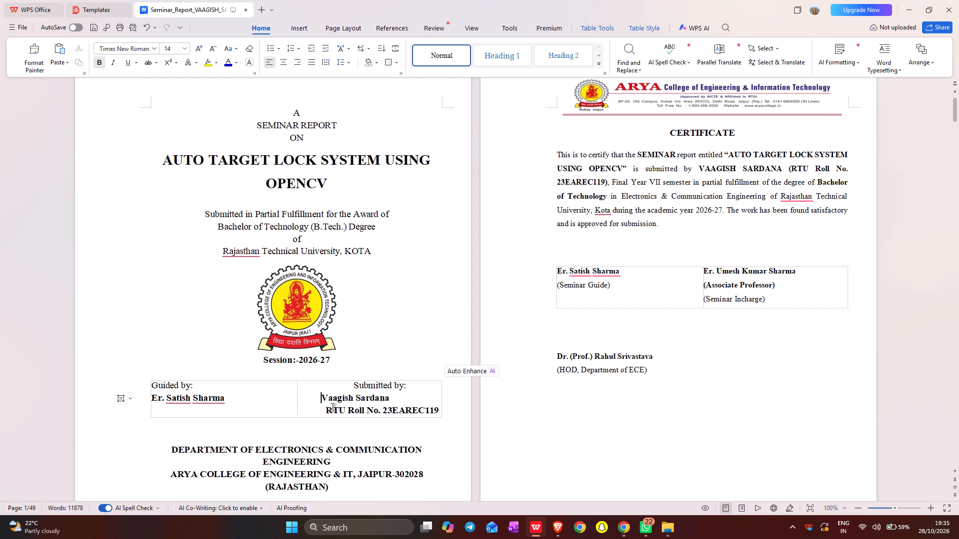
key("space")
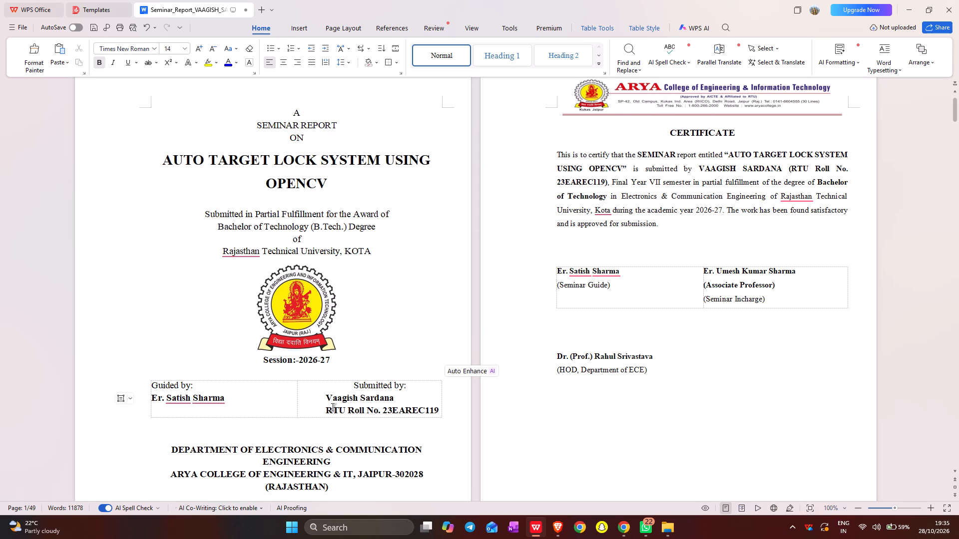
Replace the indent before "Submitted by:" with fewer spaces so it aligns with the student's name and roll number.
key("Up")
key("BackSpace")
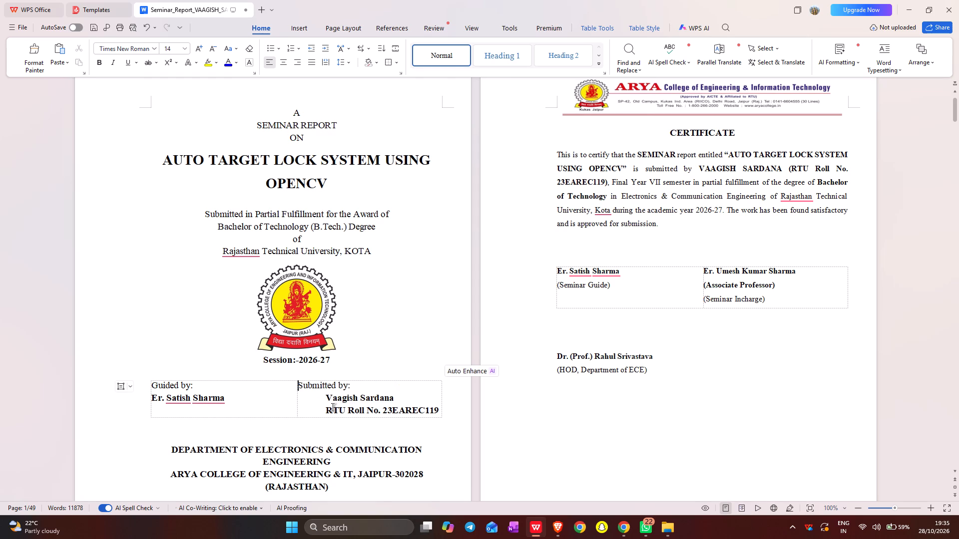
key("space")
key("space")
key("space")
key("space")
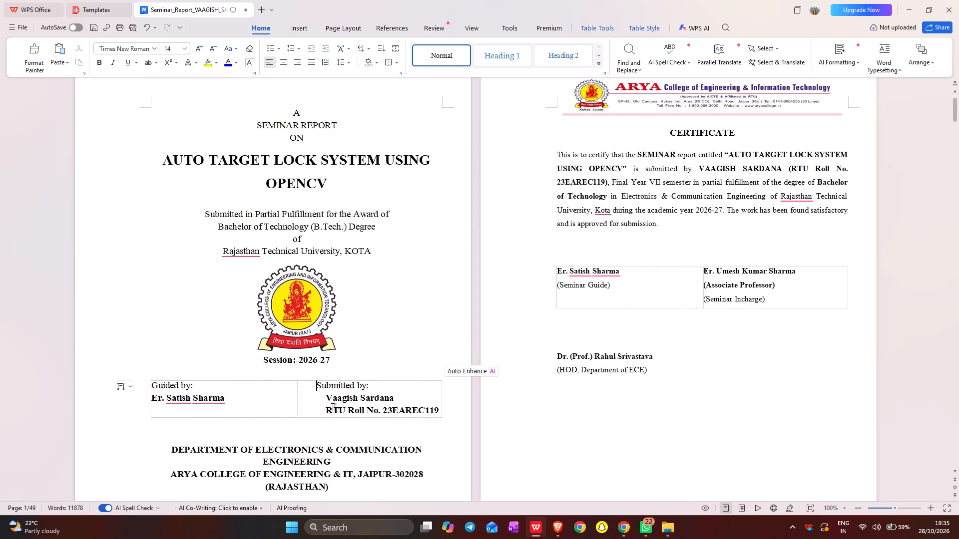
key("space")
key("space")
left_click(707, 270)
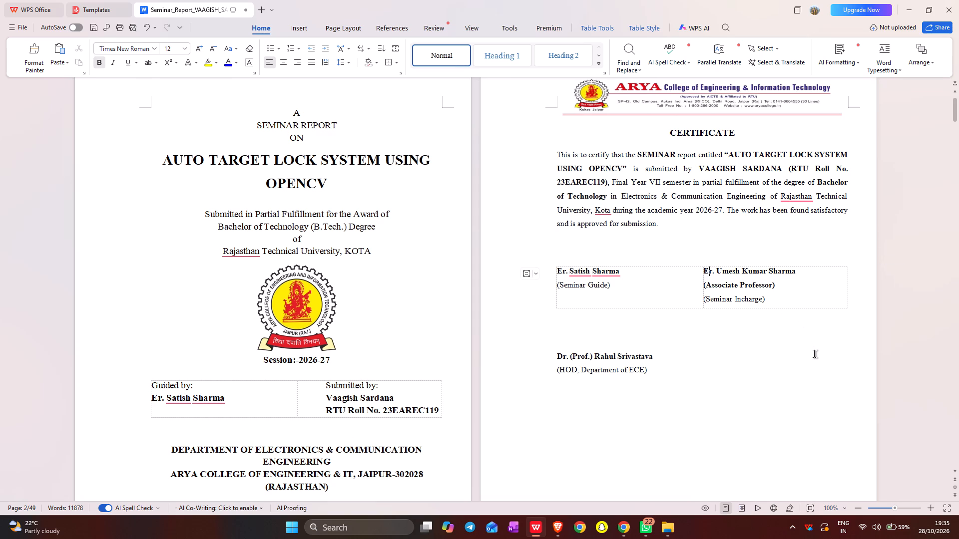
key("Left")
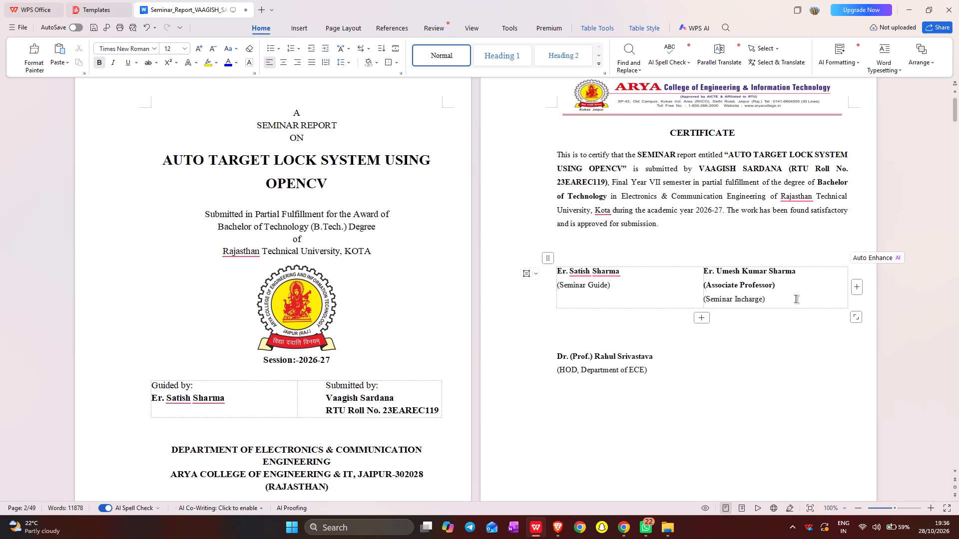
Copy the "Associate Professor)" text from the seminar incharge's cell onto its own line between the seminar guide's name and "(Seminar Guide)".
left_click(782, 285)
left_click_drag(782, 285, 768, 285)
left_click_drag(768, 285, 707, 284)
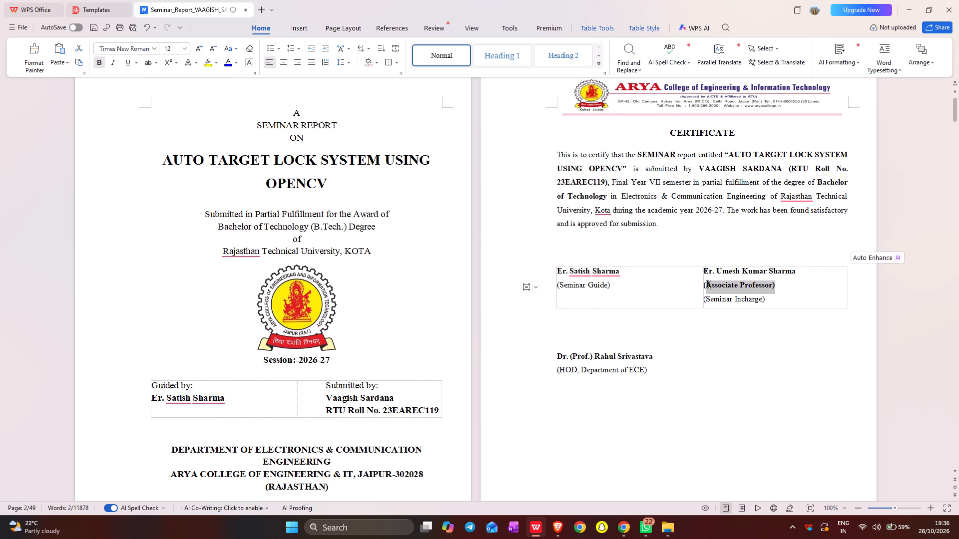
left_click_drag(707, 284, 704, 284)
left_click_drag(704, 284, 705, 285)
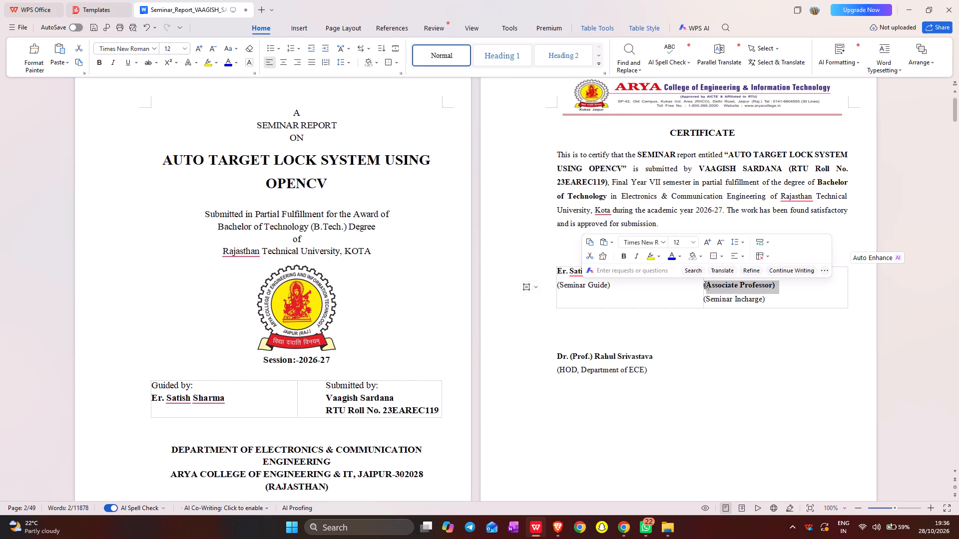
key("ctrl+c")
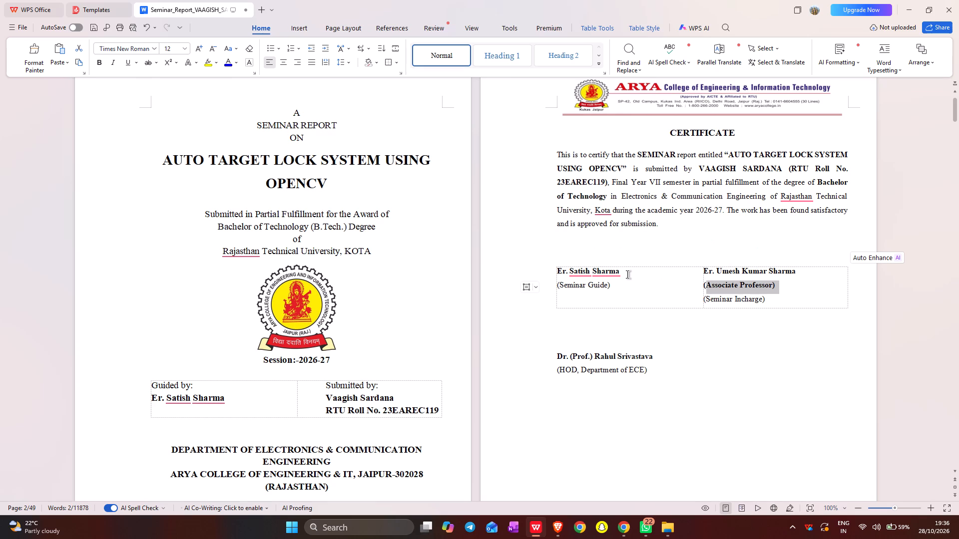
left_click(627, 274)
key("Return")
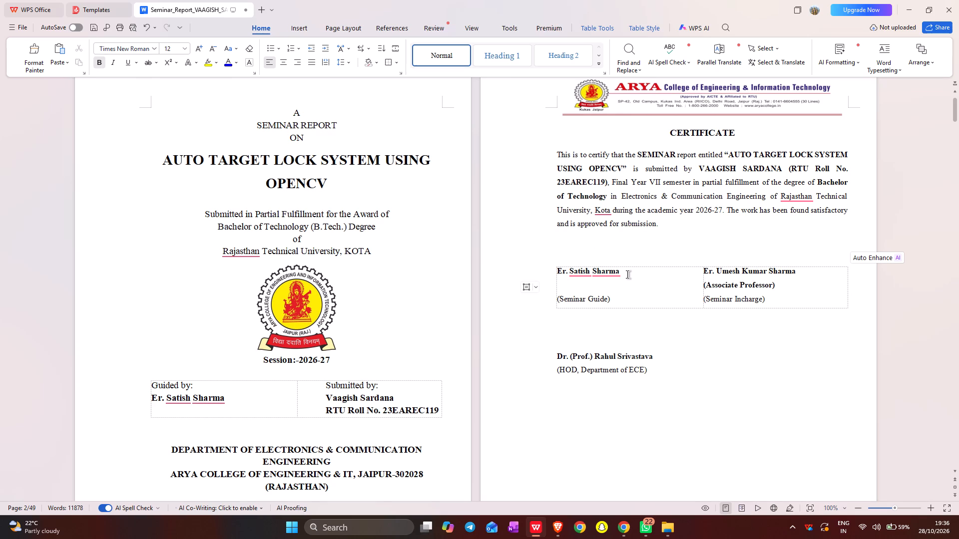
key("ctrl+v")
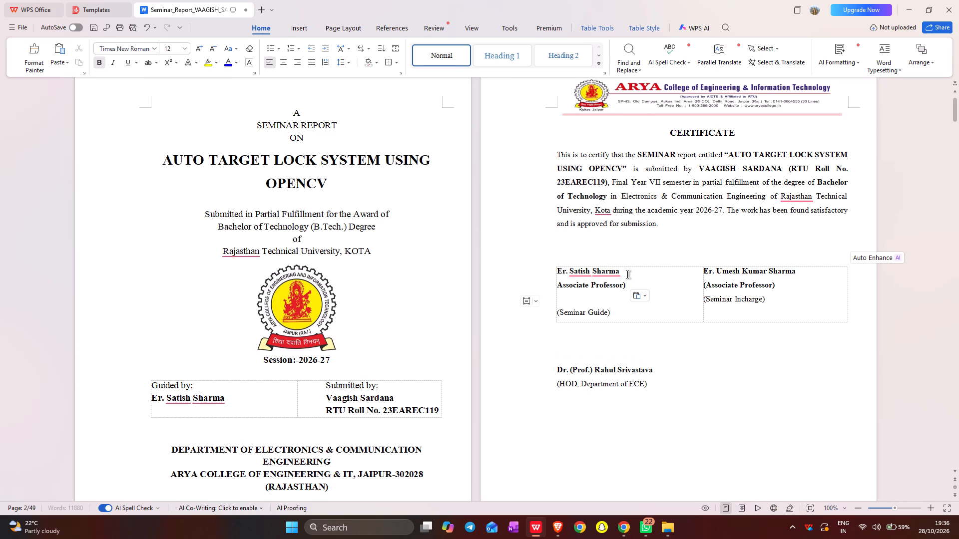
key("BackSpace")
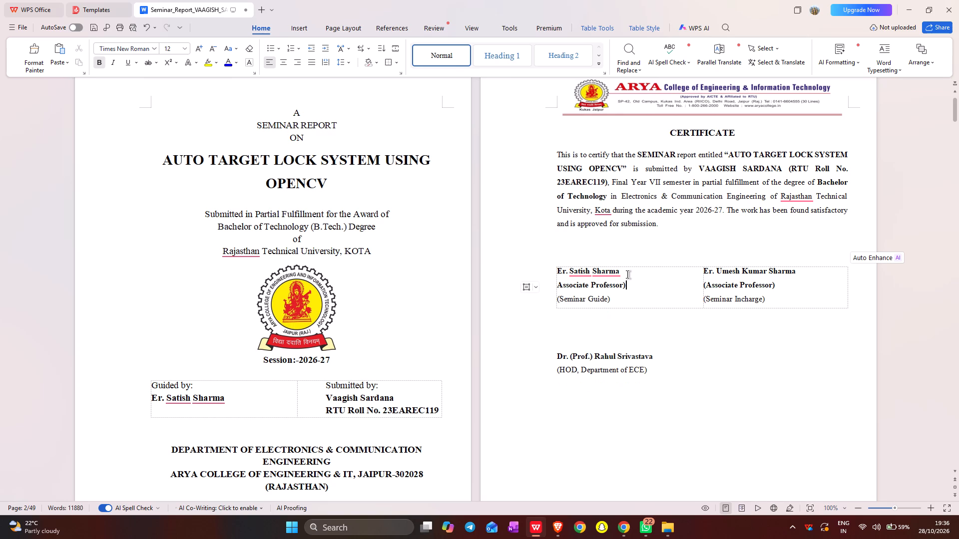
Add the missing opening bracket before "Associate Professor)" under the seminar guide's name on the certificate.
key("Left")
key("Left")
key("Left")
key("Left")
key("Left")
key("Left")
key("Left")
key("Left")
key("Left")
key("Left")
key("Left")
key("Left")
key("Left")
key("Left")
key("Left")
key("Left")
key("Left")
key("Left")
key("Left")
key("Left")
Insert an opening bracket before "Associate Professor)" under the seminar guide's name on the certificate.
key("shift+parenright")
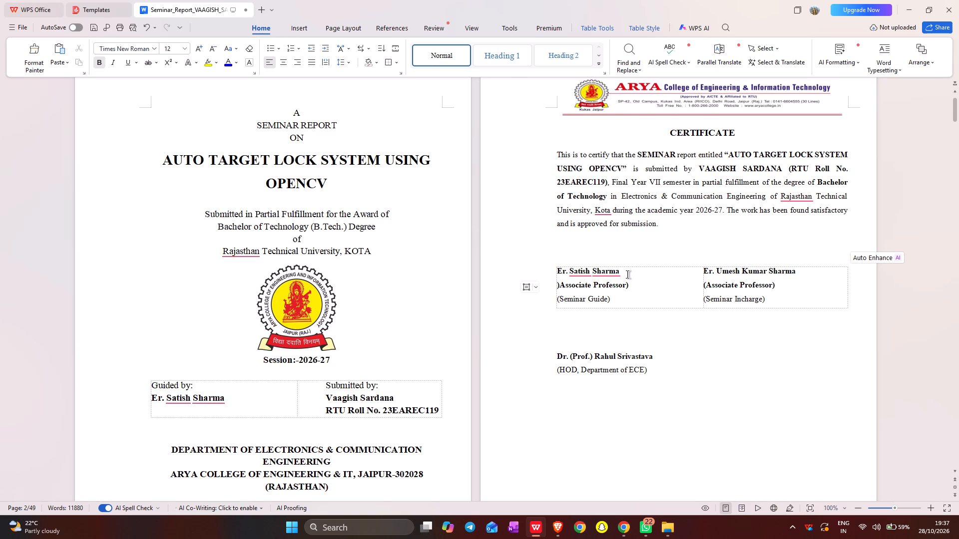
key("BackSpace")
key("shift+parenleft")
Indent the seminar incharge's name in the certificate's signature table with eight spaces.
left_click(704, 271)
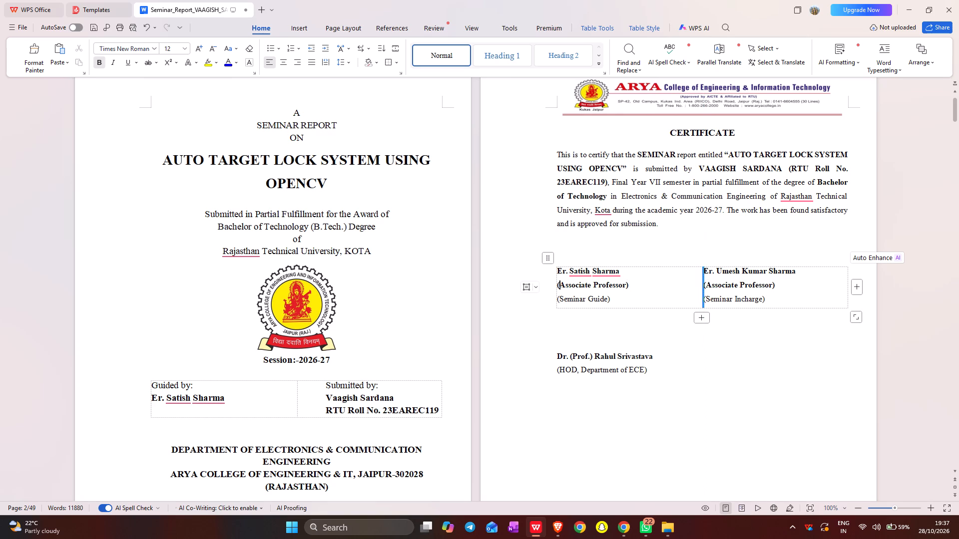
left_click(707, 271)
key("Left")
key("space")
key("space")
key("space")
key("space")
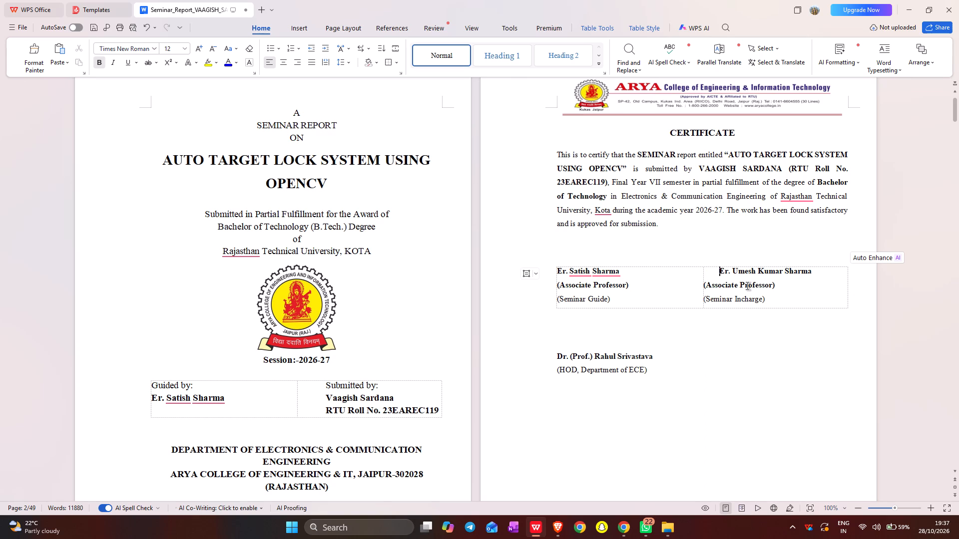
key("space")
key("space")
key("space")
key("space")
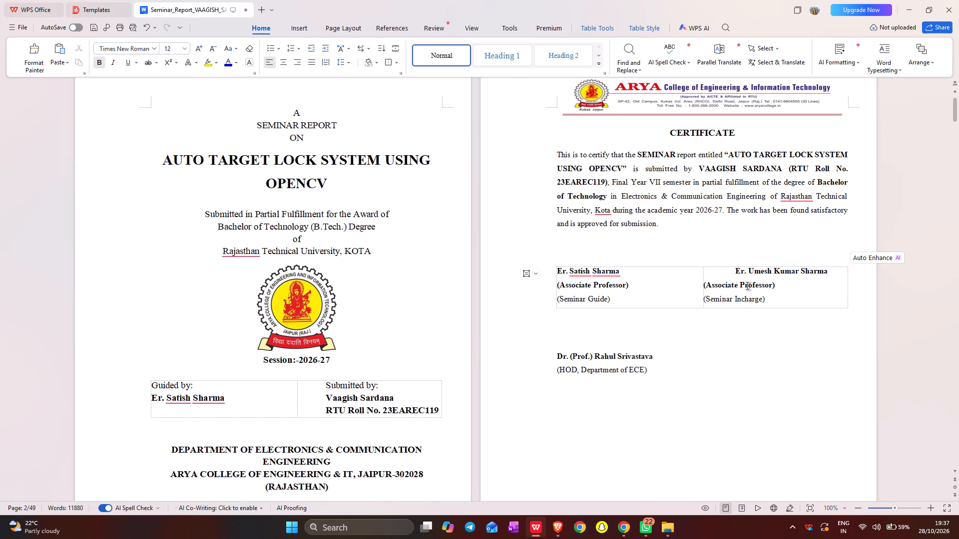
Indent "(Associate Professor)" in the seminar incharge's cell with eight spaces so it aligns with the name above.
key("Down")
key("Left")
key("Left")
key("Left")
key("Left")
key("Left")
key("Left")
key("Left")
key("Left")
key("Left")
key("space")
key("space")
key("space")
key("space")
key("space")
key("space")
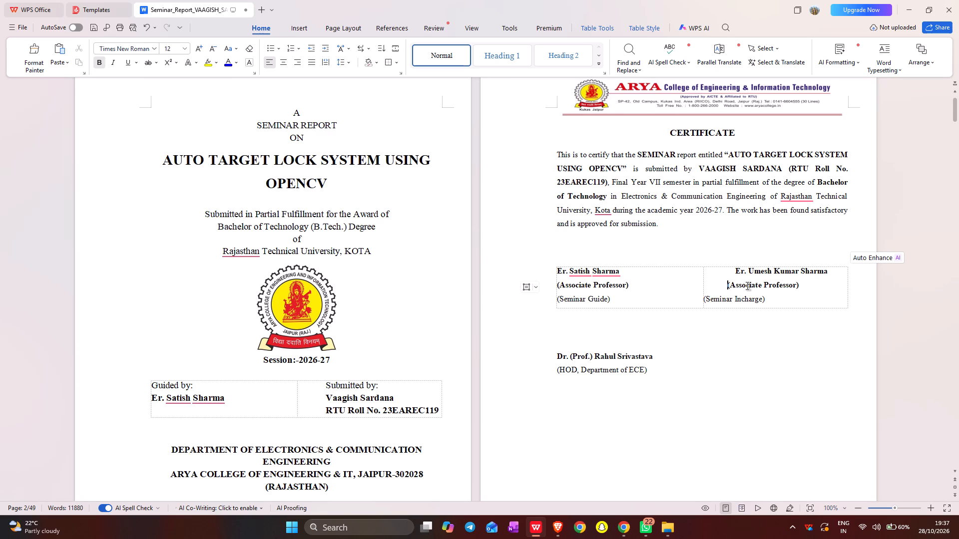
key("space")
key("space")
key("Up")
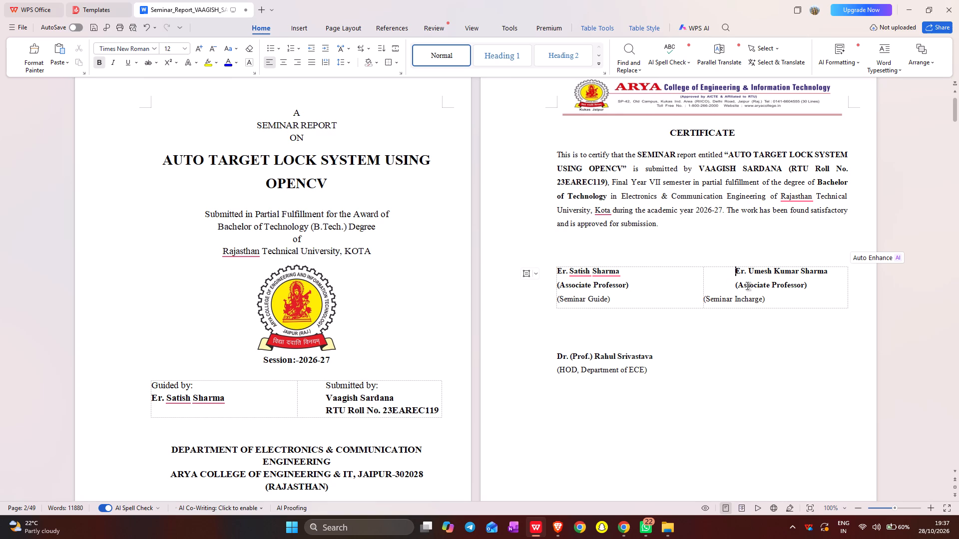
Indent the seminar incharge's name on the certificate with 12 leading spaces, as far as it fits on one line.
key("Right")
key("Left")
key("space")
key("space")
key("space")
key("space")
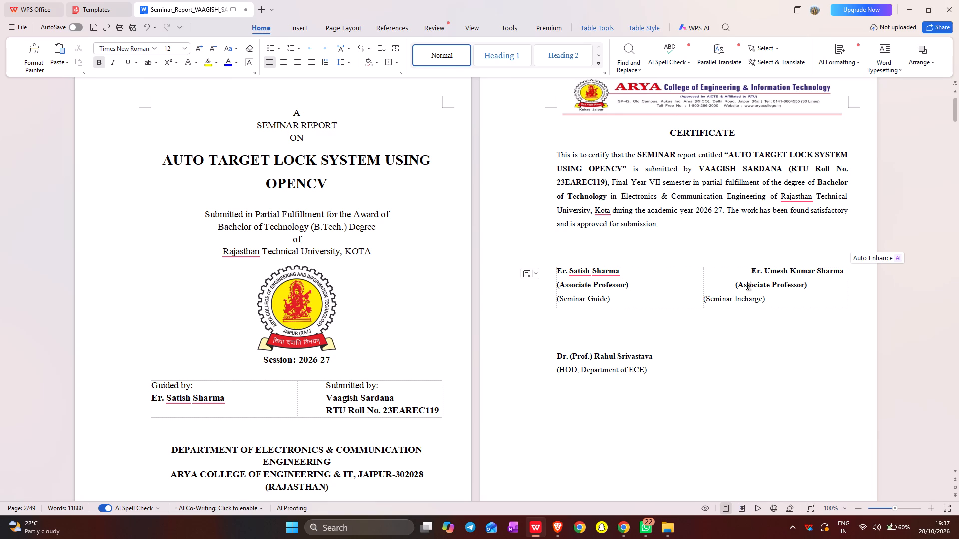
key("space")
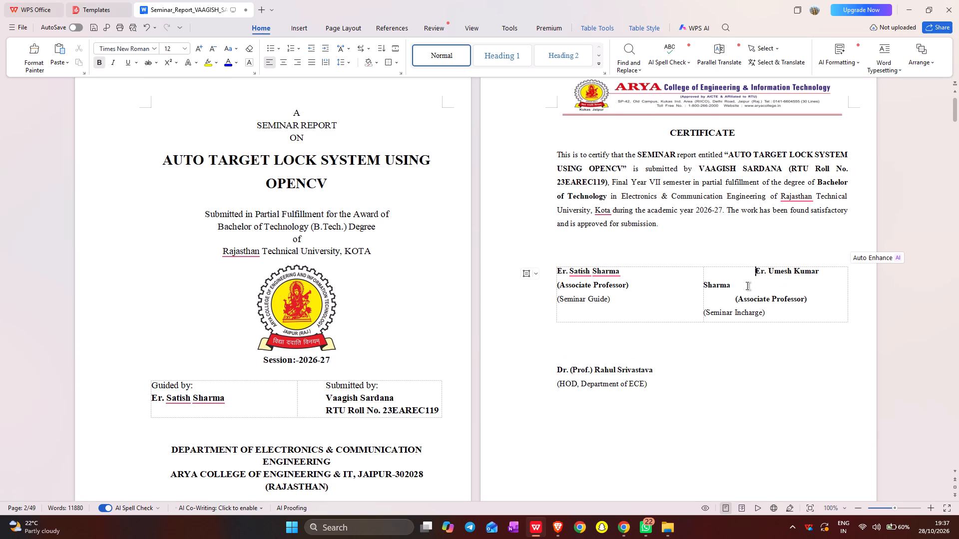
key("BackSpace")
key("space")
key("space")
key("space")
key("space")
key("space")
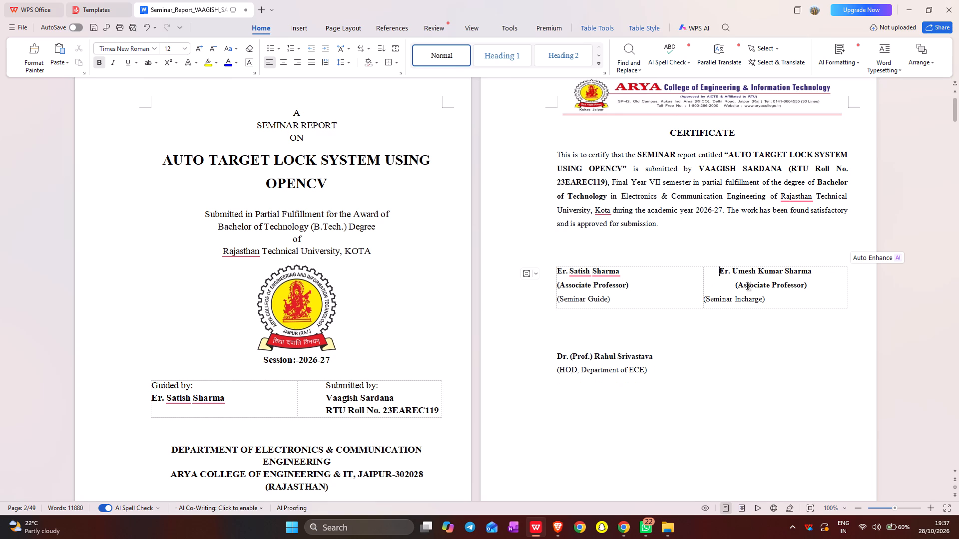
key("space")
key("space")
key("space")
key("space")
key("space")
key("space")
key("space")
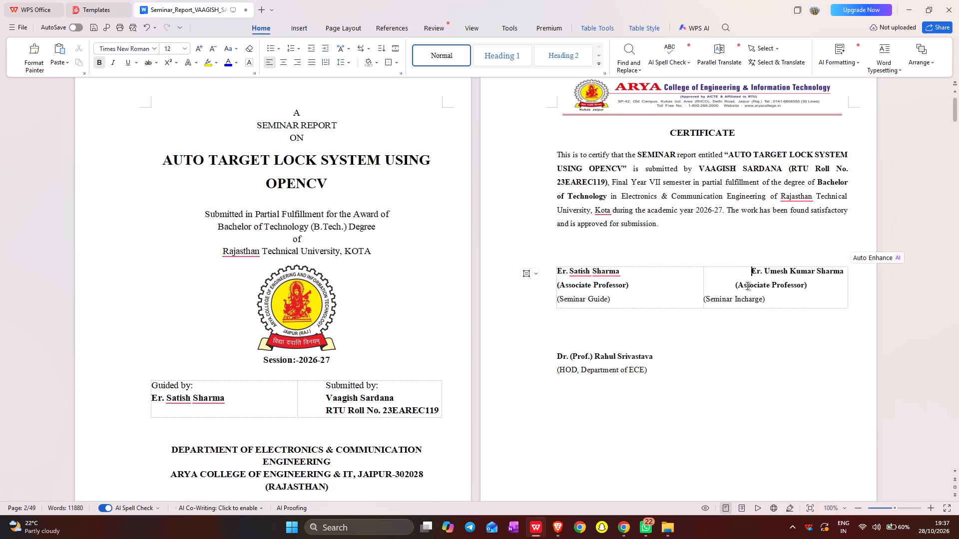
Add four more leading spaces before the seminar incharge's "(Associate Professor)" so it aligns with the name above.
key("Down")
key("Left")
key("Left")
key("Left")
key("Left")
key("space")
key("space")
key("space")
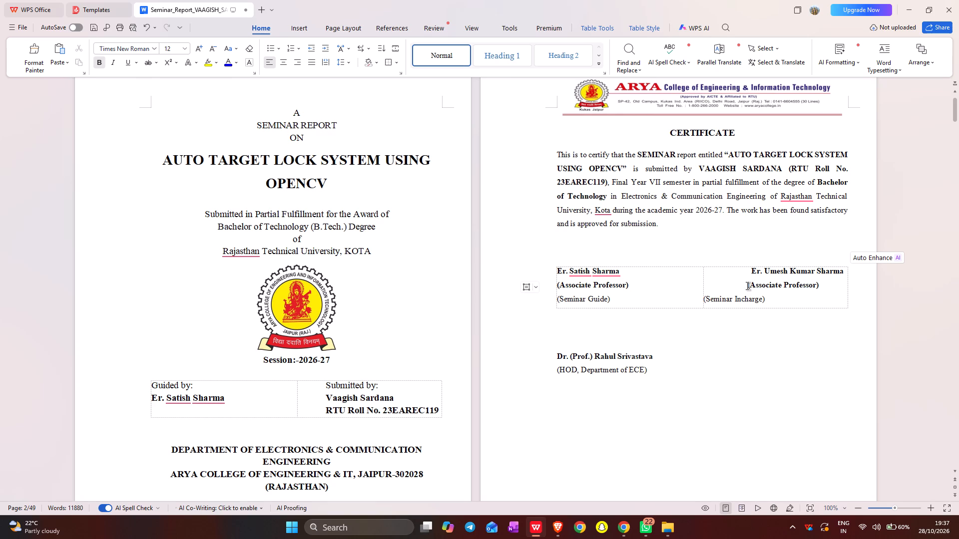
key("space")
Indent "(Seminar Incharge)" on the certificate with 12 leading spaces so it aligns with the name and designation above.
key("Down")
key("Left")
key("Left")
key("Left")
key("Left")
key("Left")
key("Left")
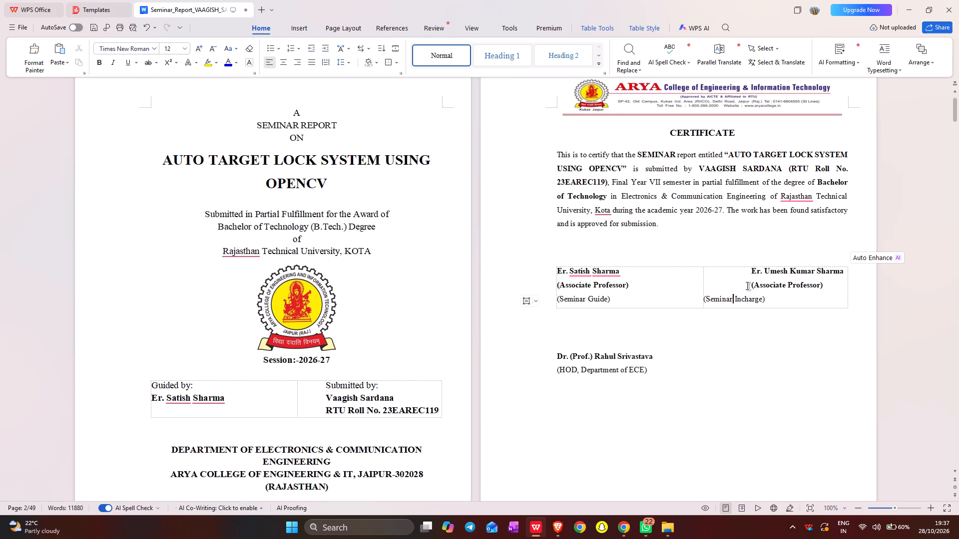
key("Left")
key("Left")
key("Left")
key("Left")
key("Left")
key("Left")
key("Left")
key("Left")
key("space")
key("space")
key("space")
key("space")
key("space")
key("space")
key("space")
key("space")
key("space")
key("space")
key("space")
key("space")
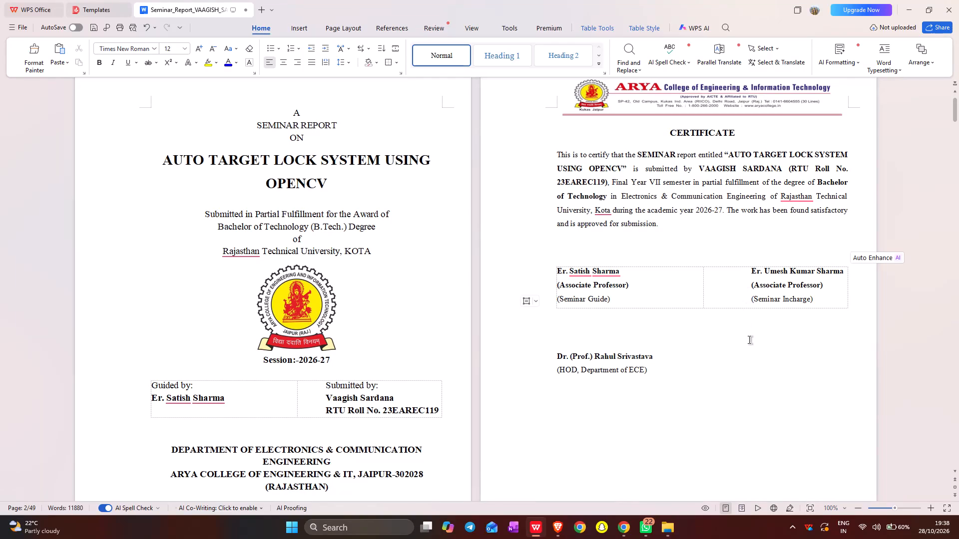
left_click(755, 245)
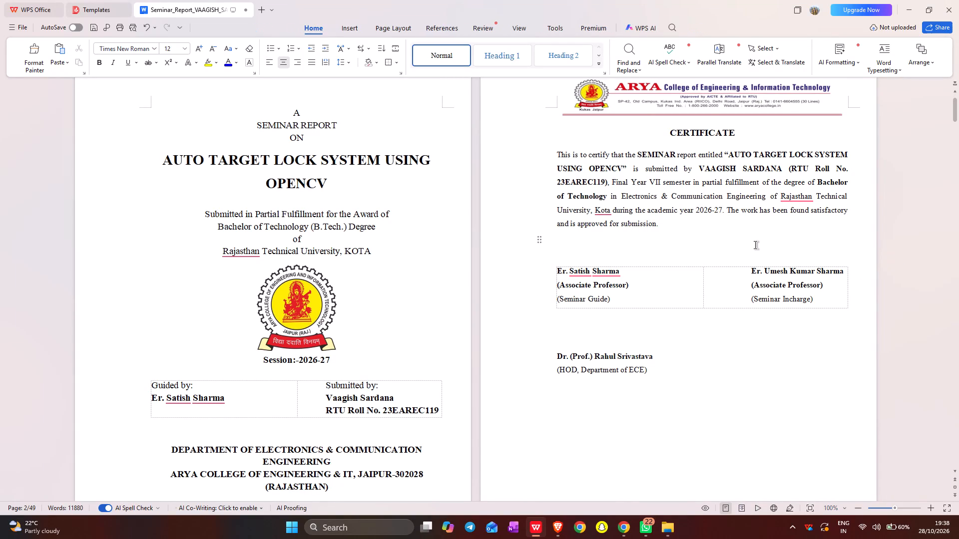
Look over the declaration and acknowledgement pages and read through the table of contents' chapter entries and page numbers.
scroll(755, 245, "down", 10)
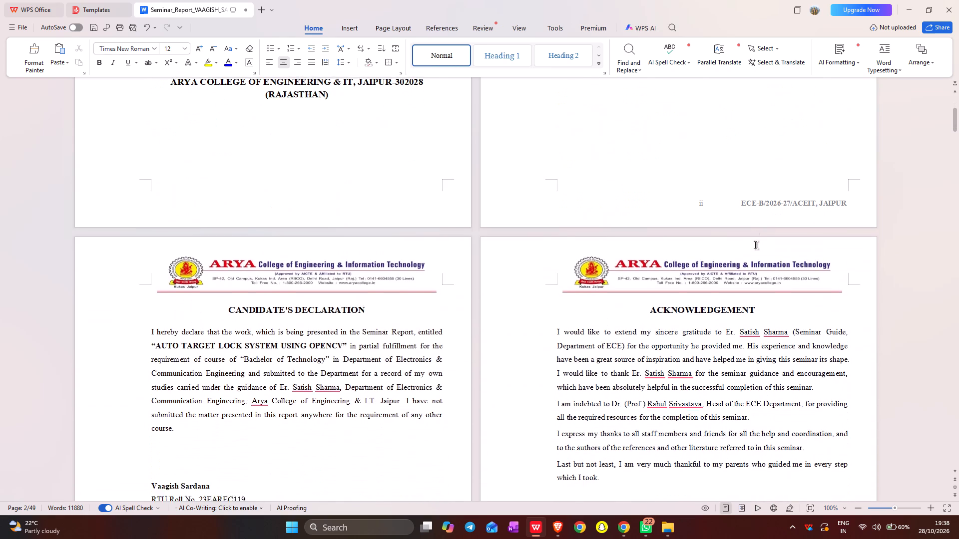
scroll(755, 245, "down", 9)
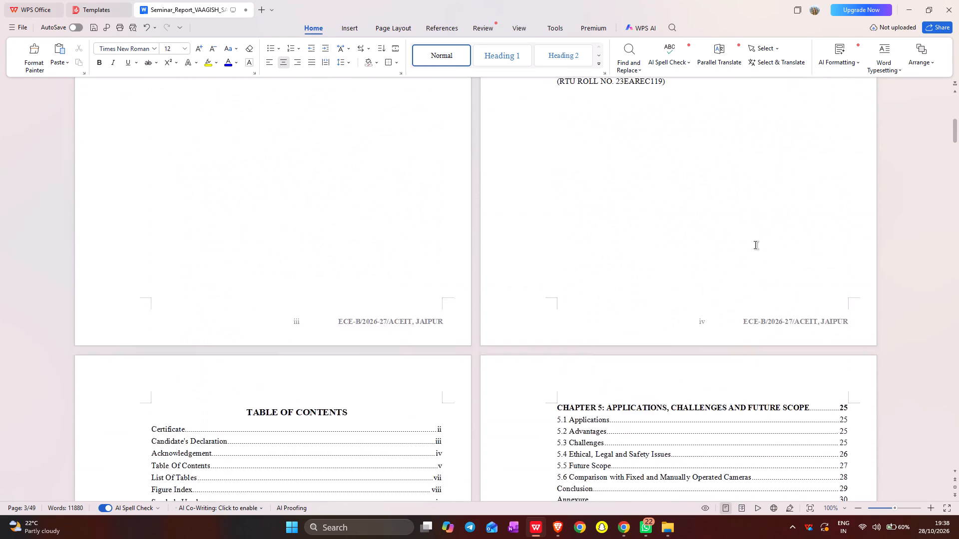
scroll(755, 245, "down", 2)
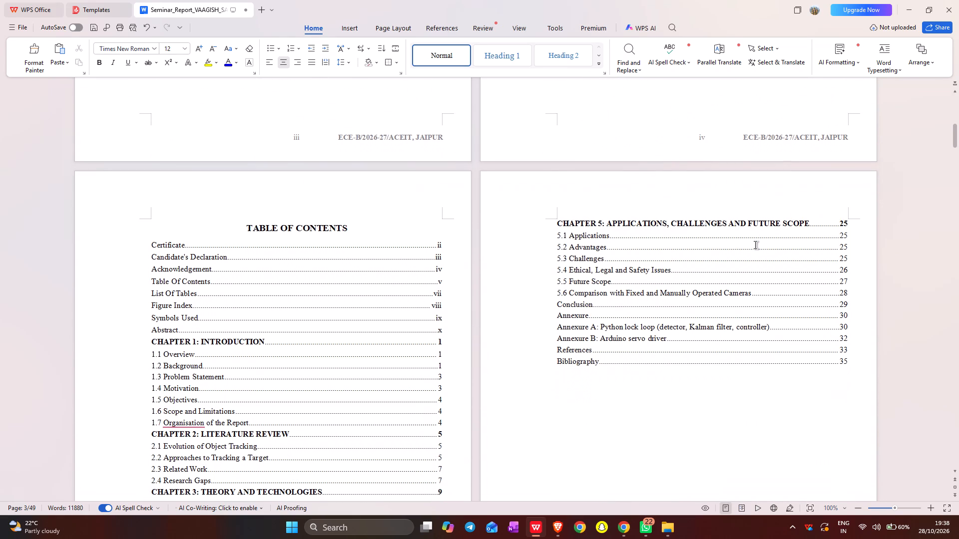
scroll(755, 245, "down", 1)
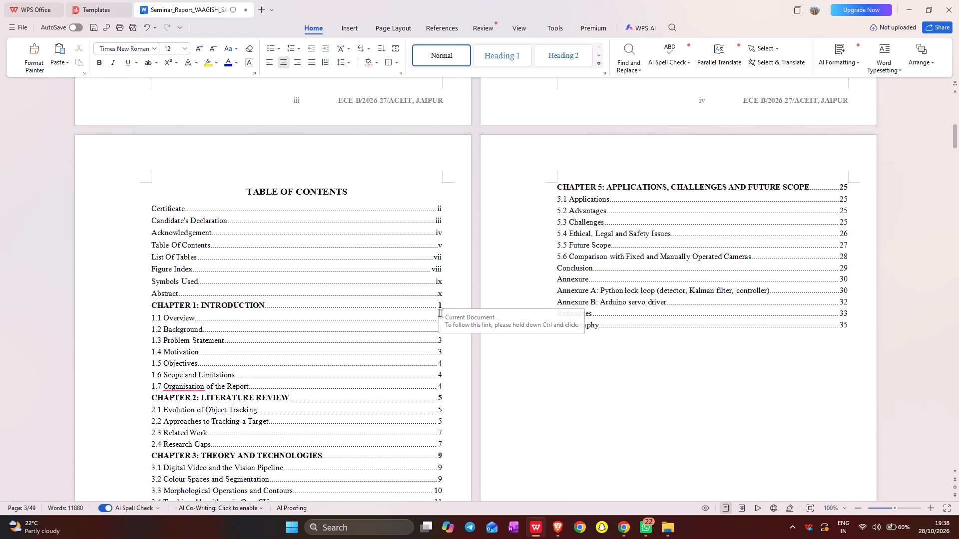
scroll(450, 338, "down", 1)
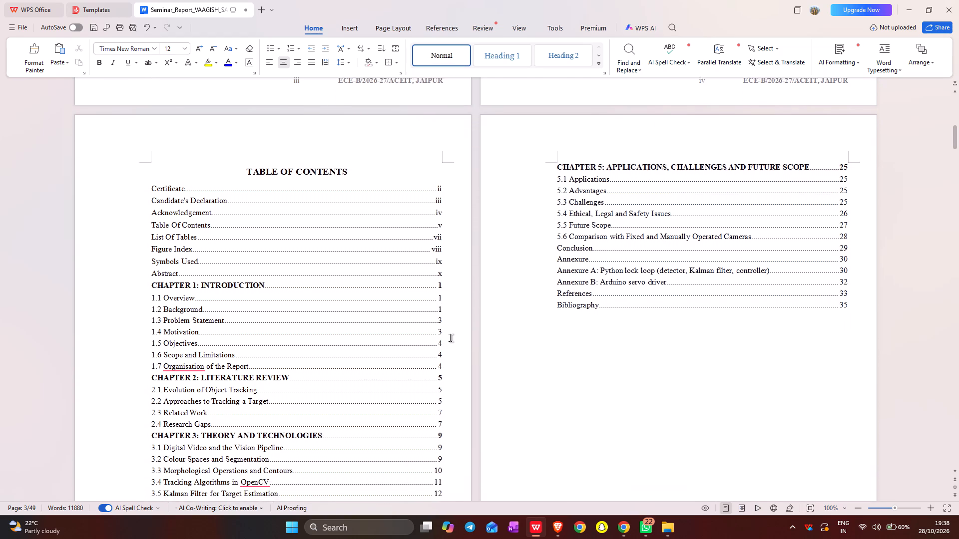
scroll(450, 338, "down", 1)
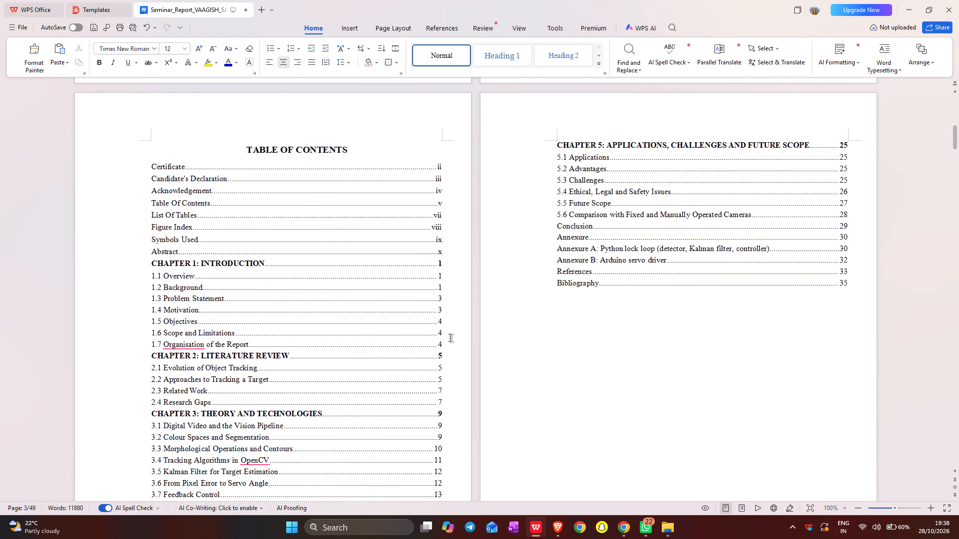
scroll(450, 338, "down", 4)
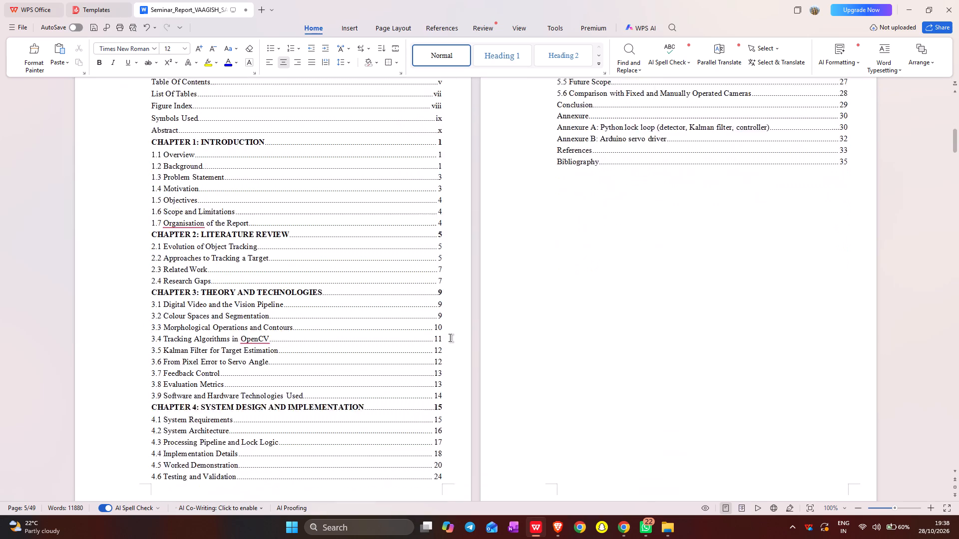
scroll(450, 338, "down", 2)
scroll(450, 338, "up", 1)
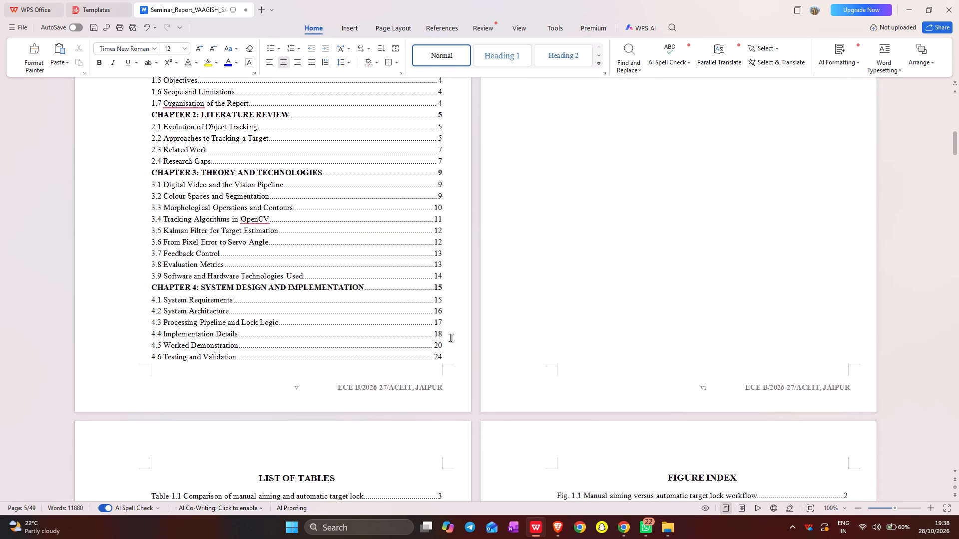
scroll(450, 338, "up", 1)
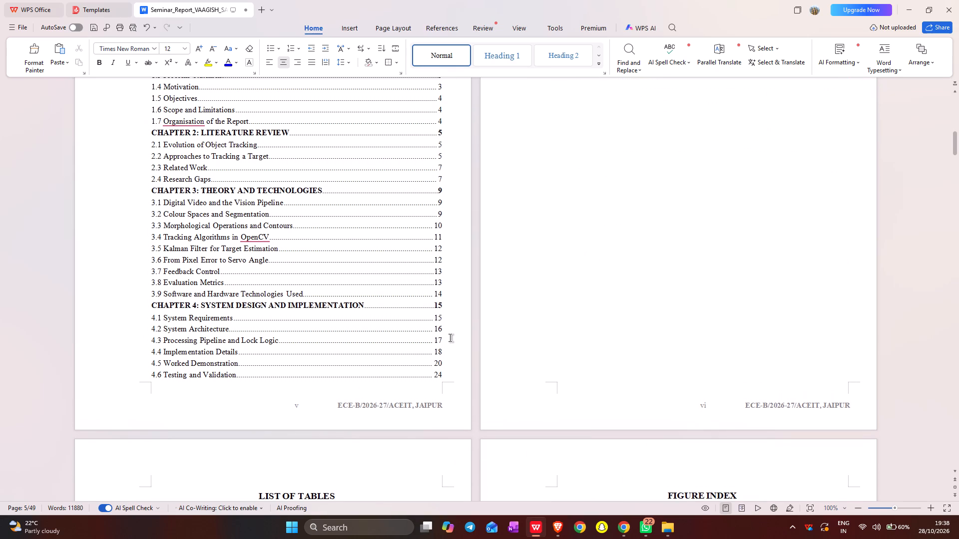
scroll(450, 338, "up", 1)
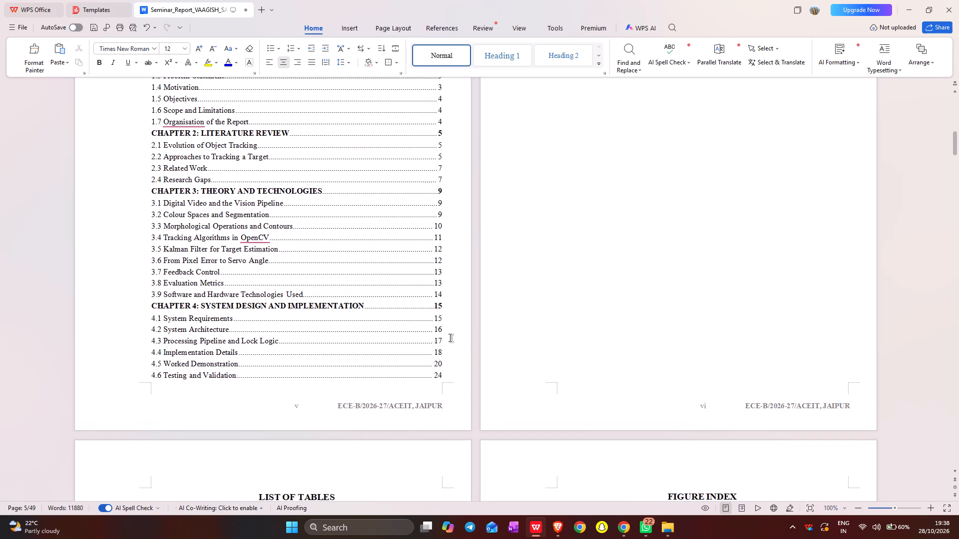
scroll(450, 338, "up", 1)
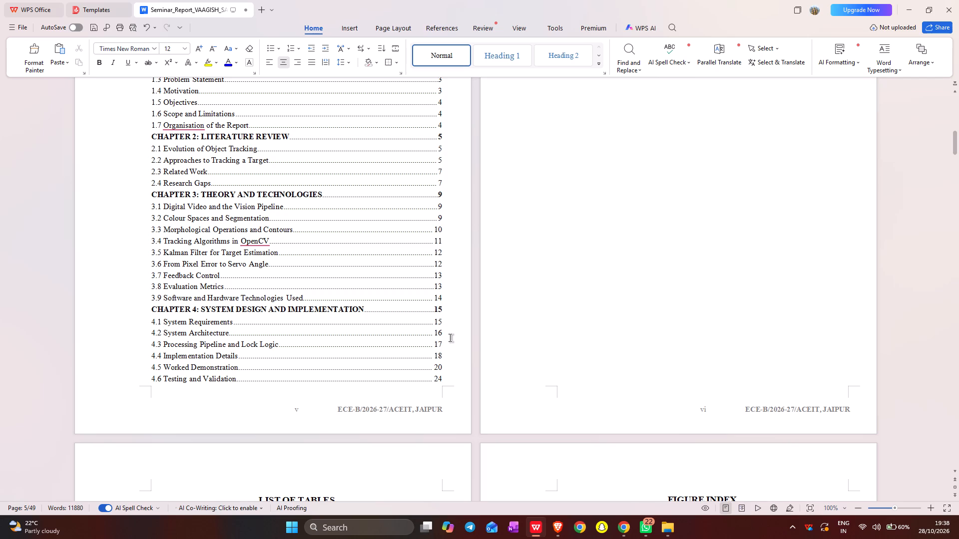
scroll(450, 338, "down", 1)
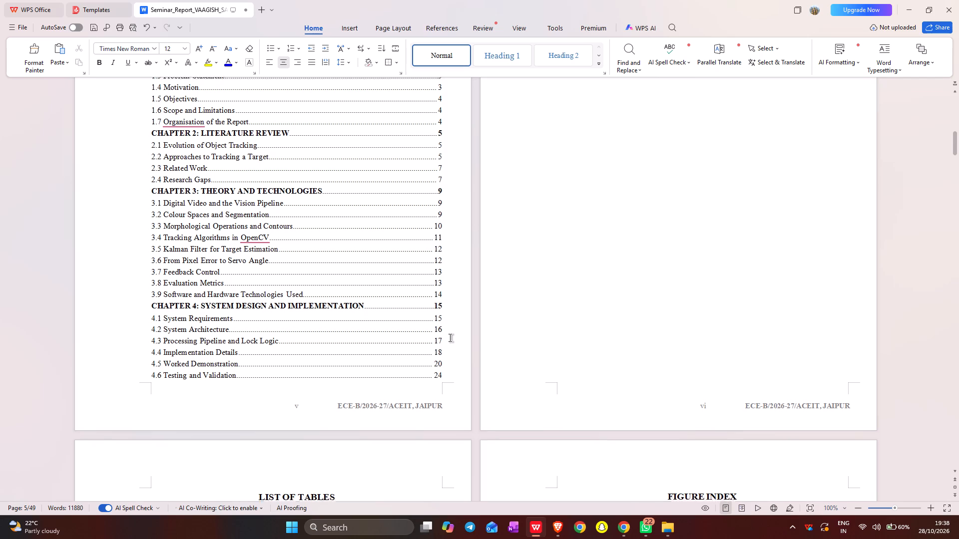
Look over the list of tables, the figure index, and the start of the symbols and abstract pages.
scroll(450, 338, "down", 9)
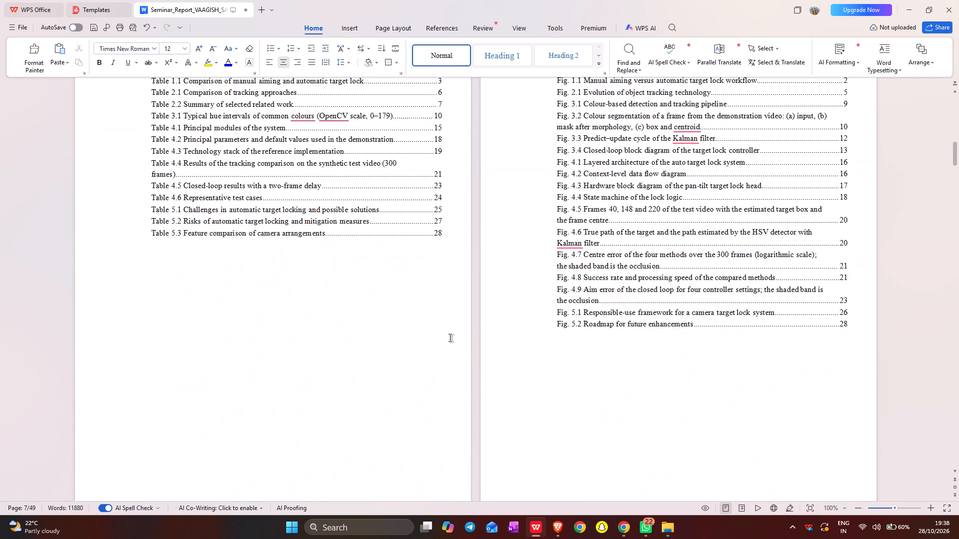
scroll(450, 338, "down", 7)
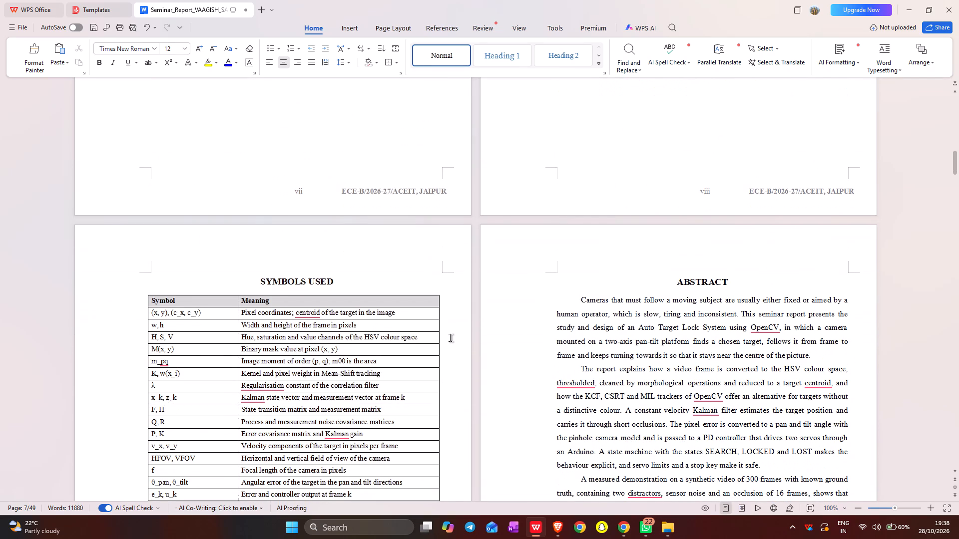
scroll(450, 338, "up", 1)
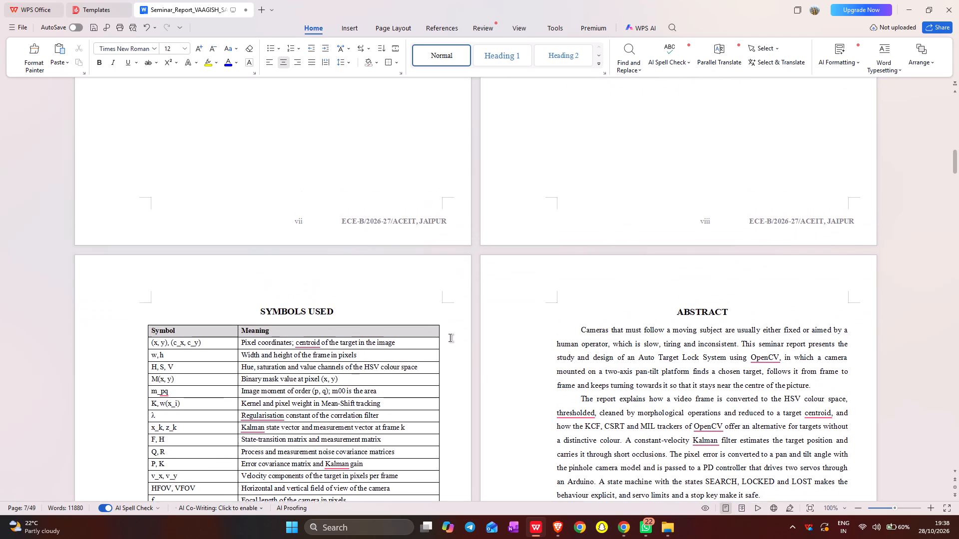
scroll(450, 338, "up", 8)
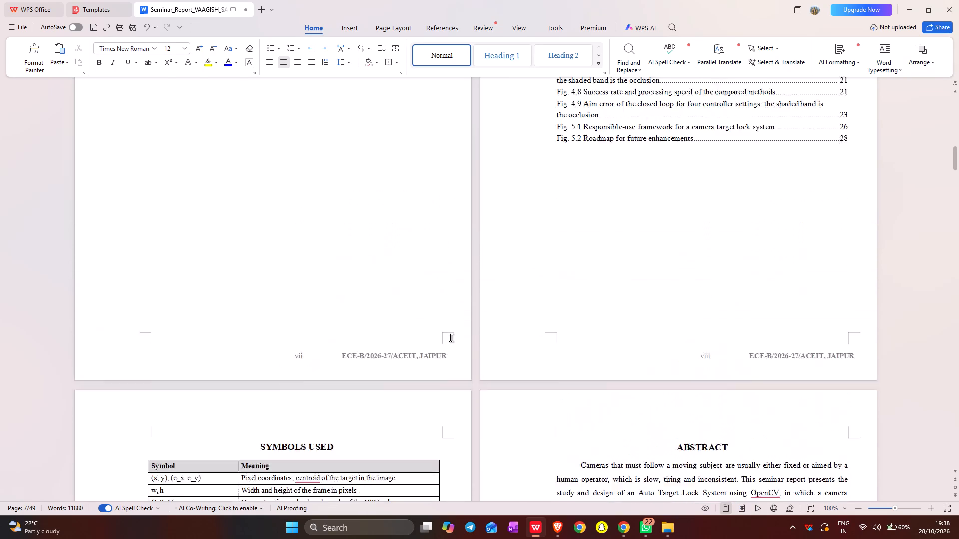
scroll(450, 338, "up", 7)
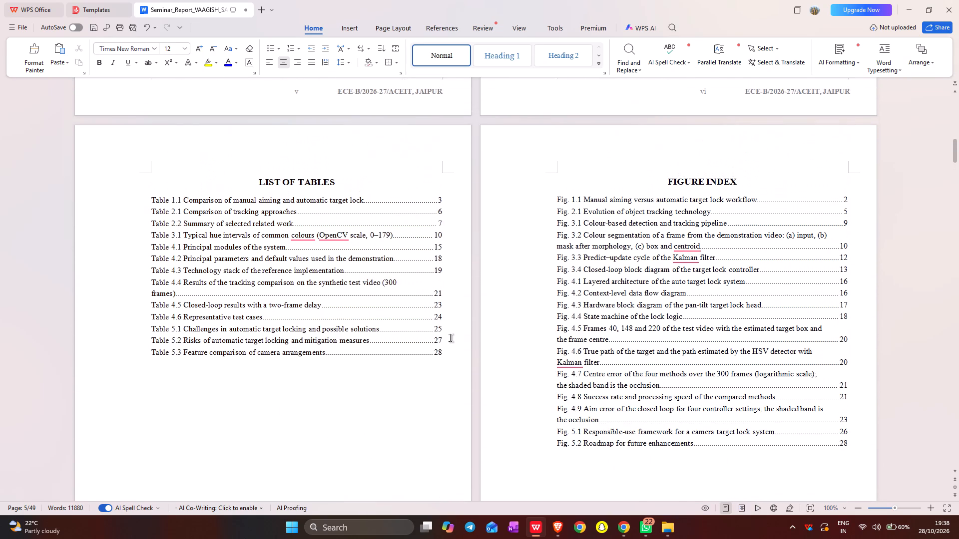
scroll(450, 338, "up", 5)
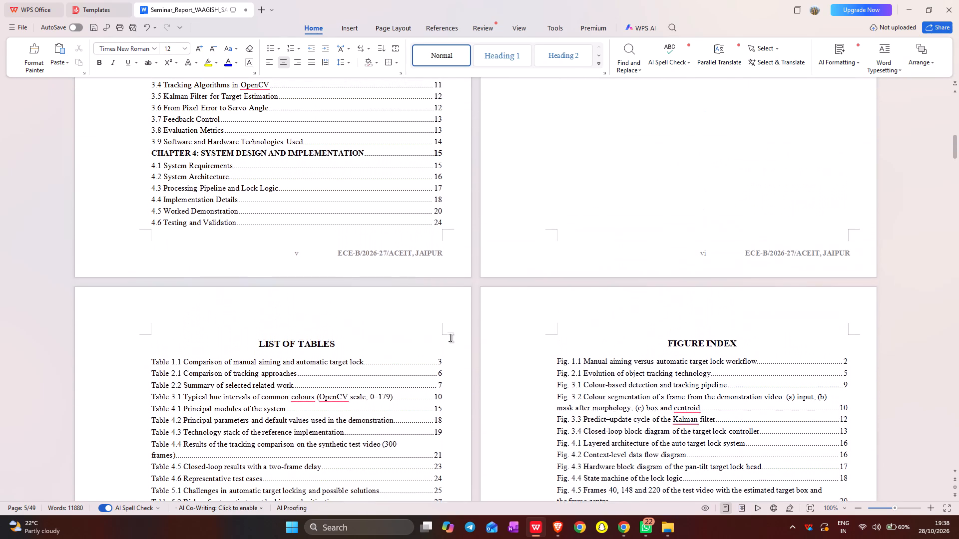
Read through the table of contents again, checking the front matter, chapter and closing entries with their page numbers.
scroll(450, 338, "up", 3)
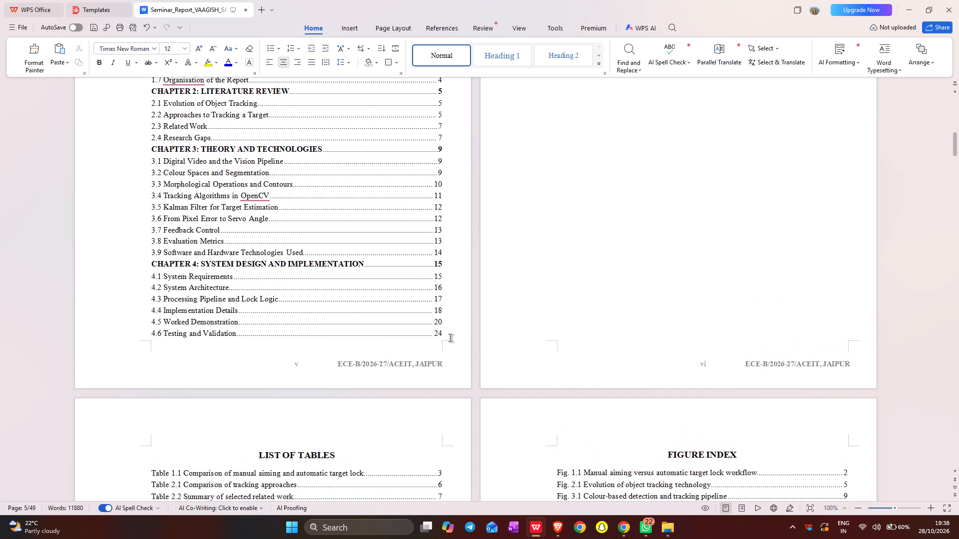
scroll(450, 338, "up", 4)
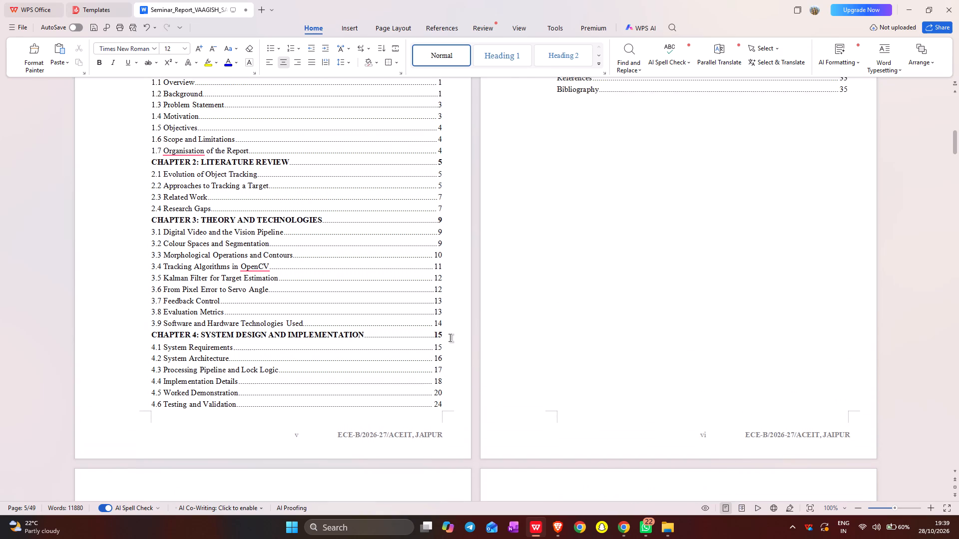
scroll(450, 338, "up", 3)
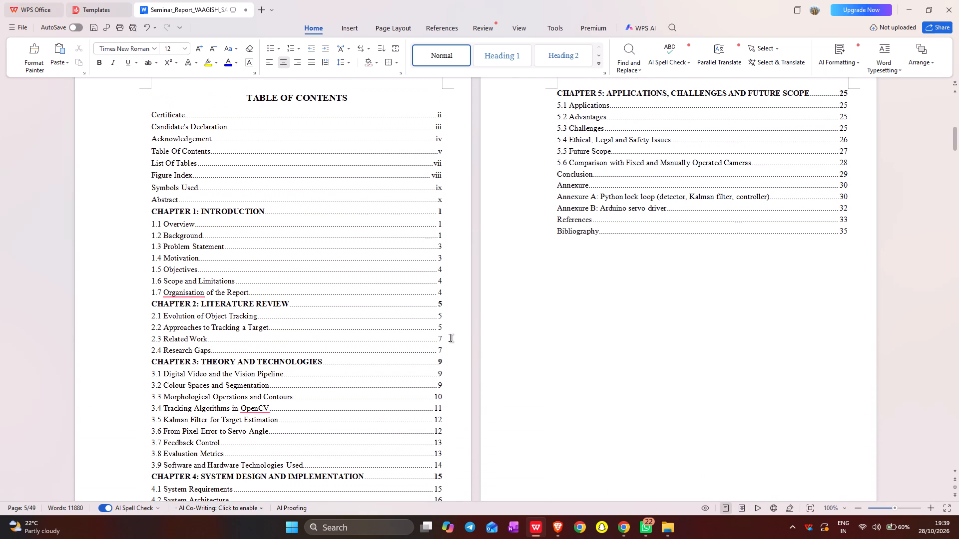
scroll(450, 338, "up", 1)
scroll(450, 338, "down", 1)
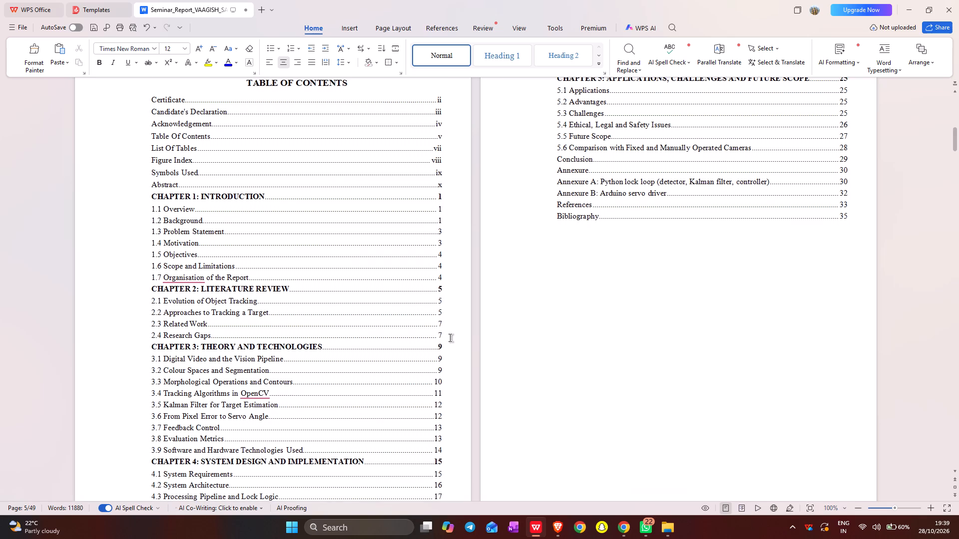
scroll(450, 338, "down", 1)
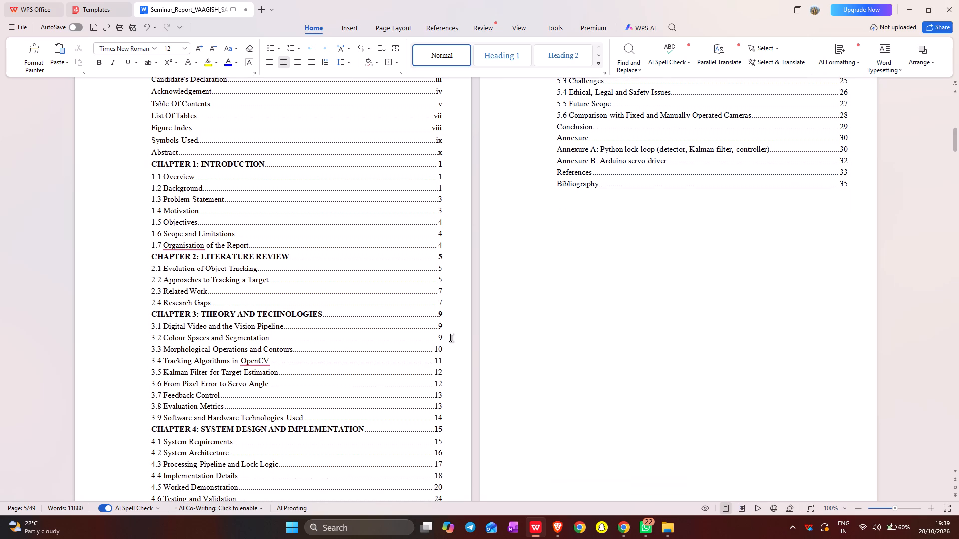
scroll(450, 338, "down", 2)
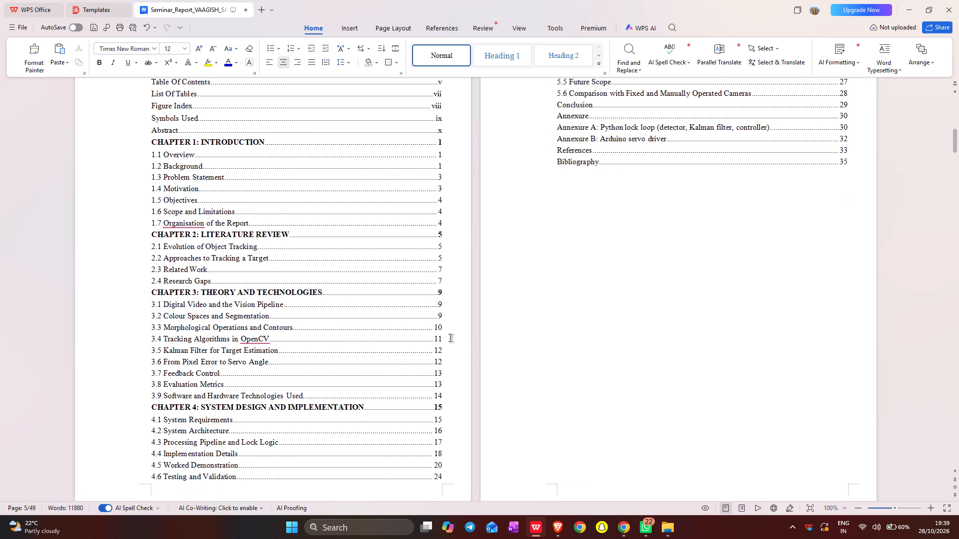
scroll(450, 338, "down", 1)
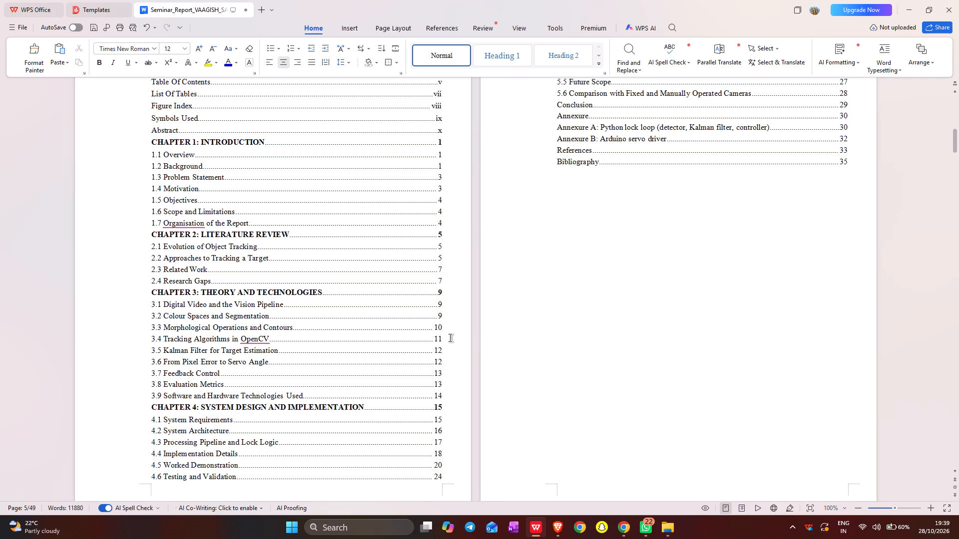
scroll(450, 338, "down", 1)
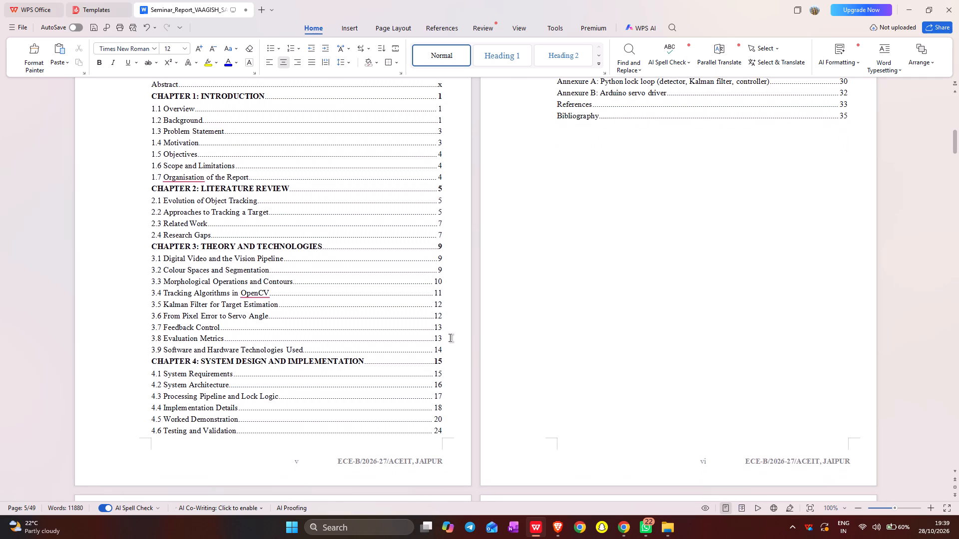
scroll(450, 338, "down", 1)
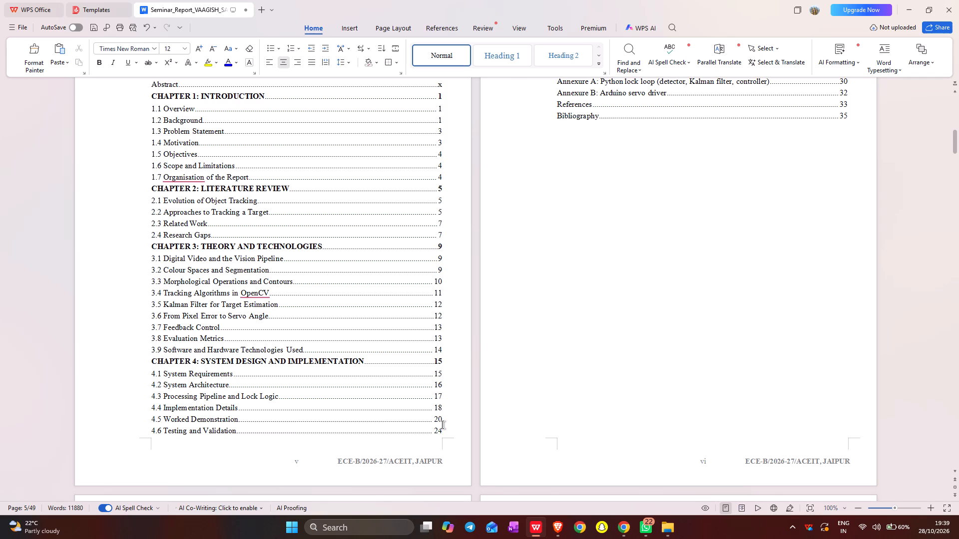
scroll(500, 385, "down", 3)
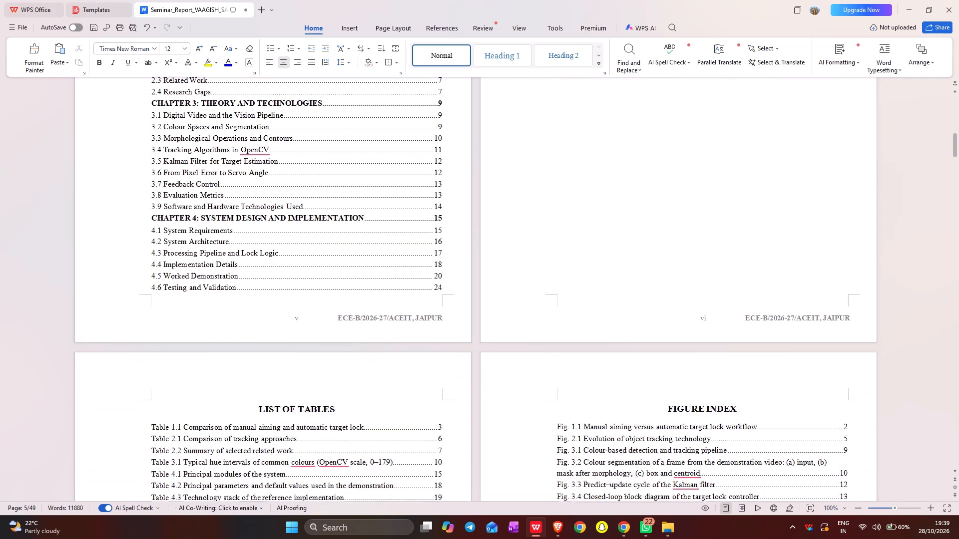
scroll(500, 385, "down", 3)
scroll(500, 385, "up", 2)
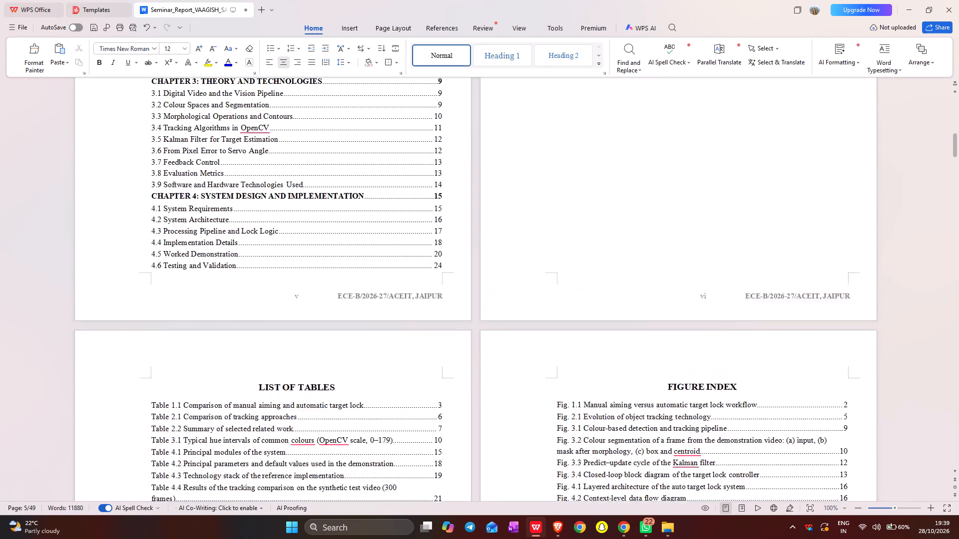
scroll(500, 385, "up", 4)
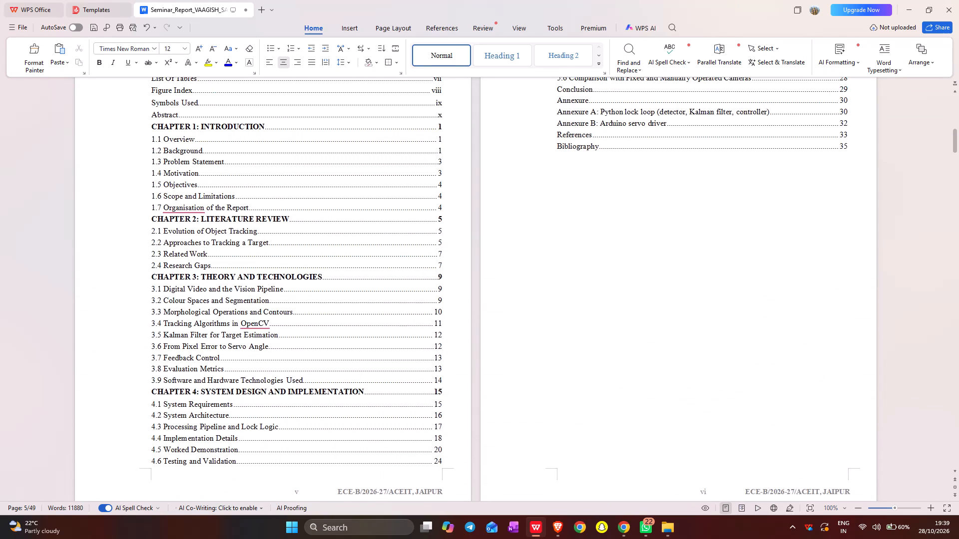
scroll(500, 385, "up", 3)
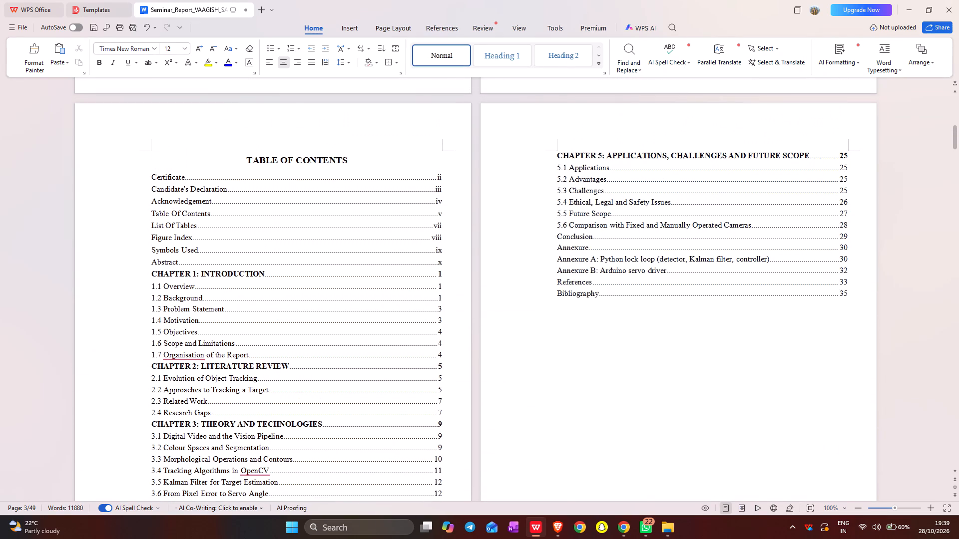
Skim the report body from Chapter 1 through the conclusion and annexures to the last page.
scroll(500, 385, "down", 12)
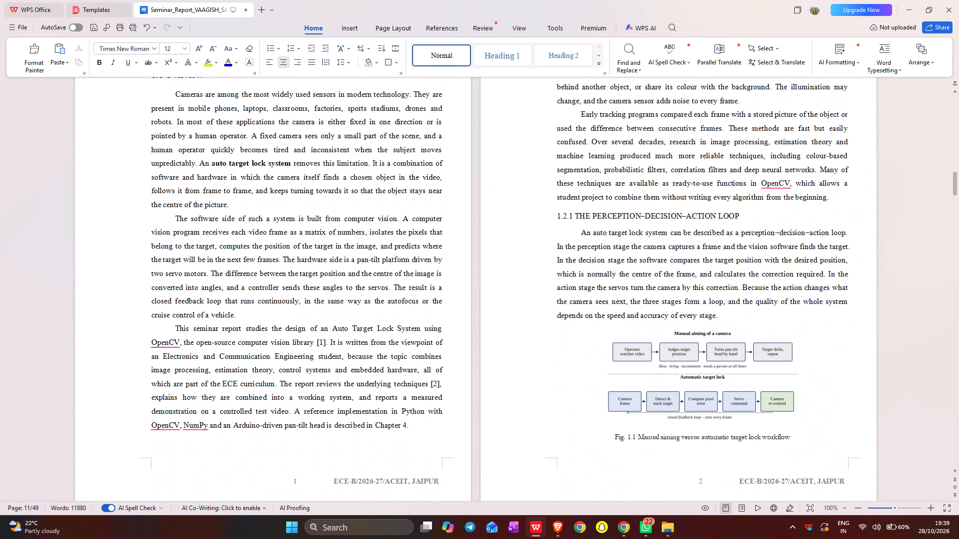
scroll(500, 385, "down", 4)
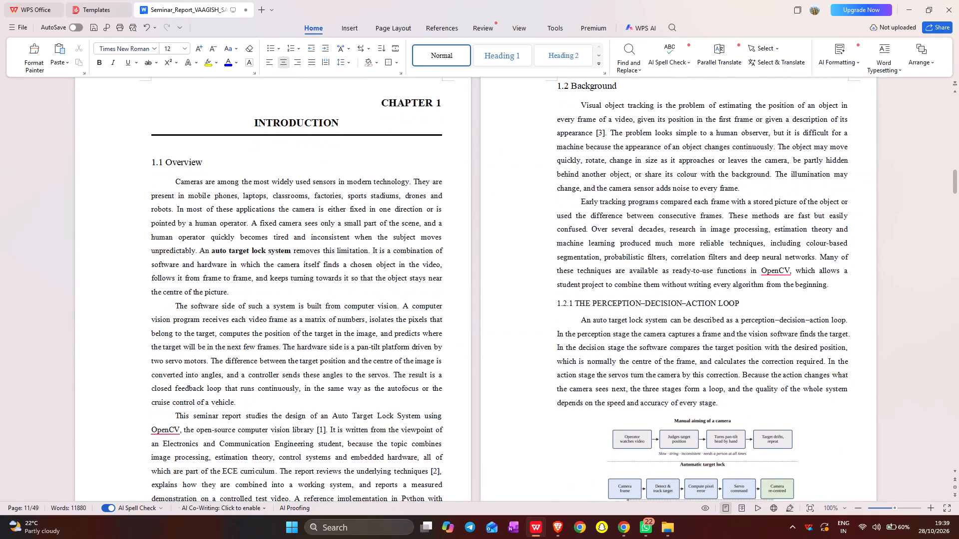
scroll(500, 385, "down", 18)
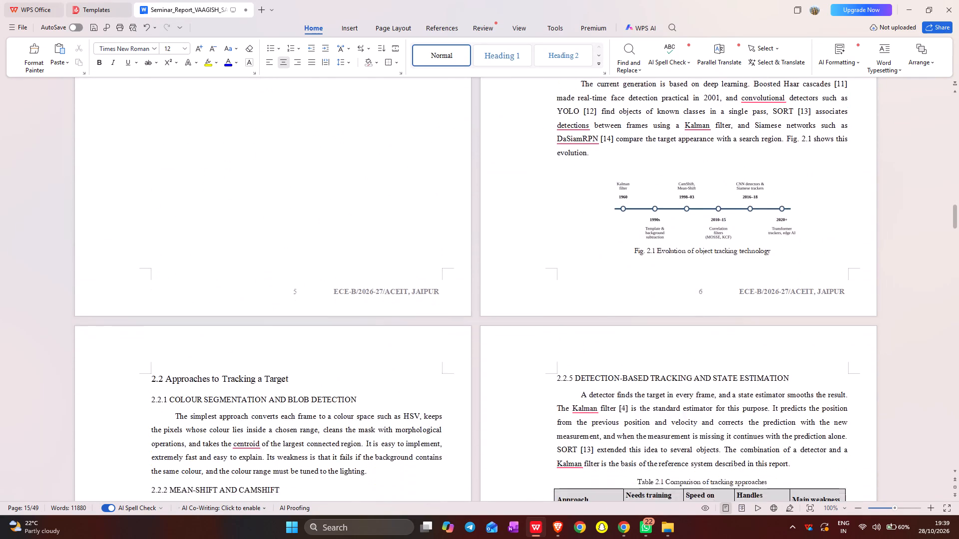
scroll(500, 385, "down", 18)
scroll(500, 385, "down", 4)
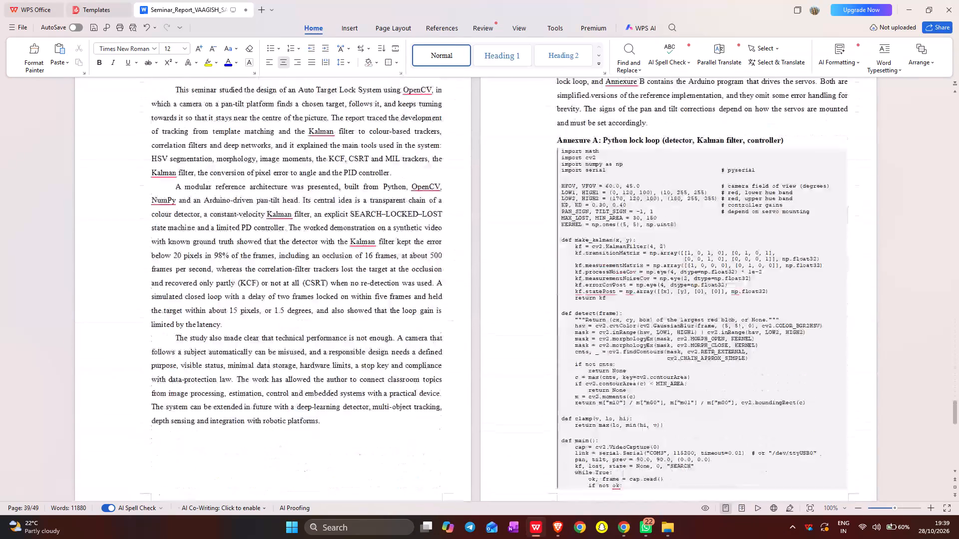
scroll(500, 385, "down", 4)
Examine the bibliography page, its entries and page footer, along with the end of the reference list before it.
scroll(500, 385, "up", 1)
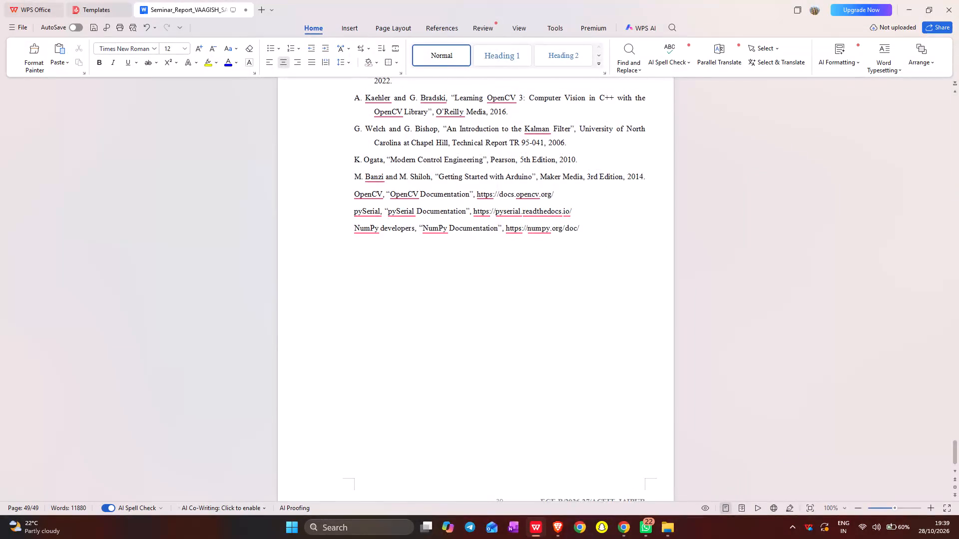
scroll(500, 385, "up", 3)
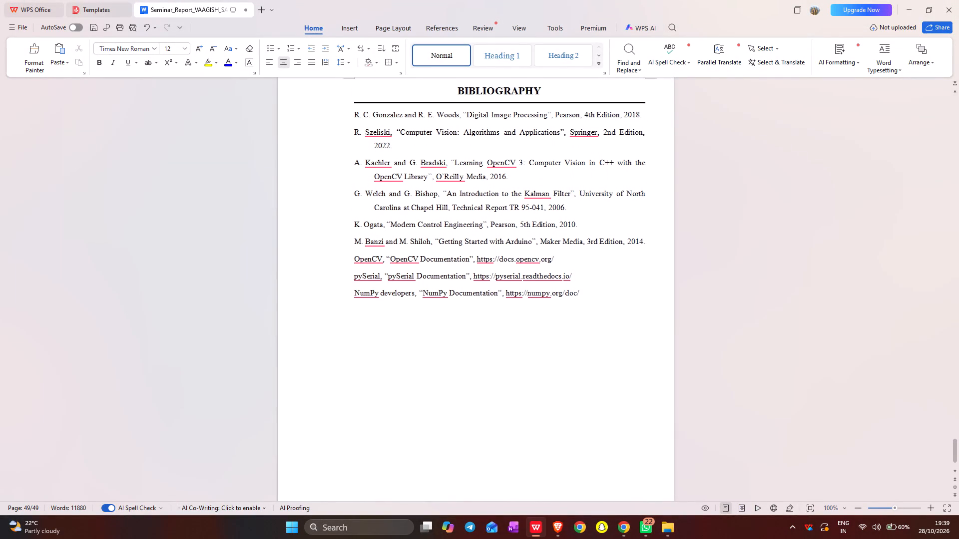
scroll(500, 385, "up", 2)
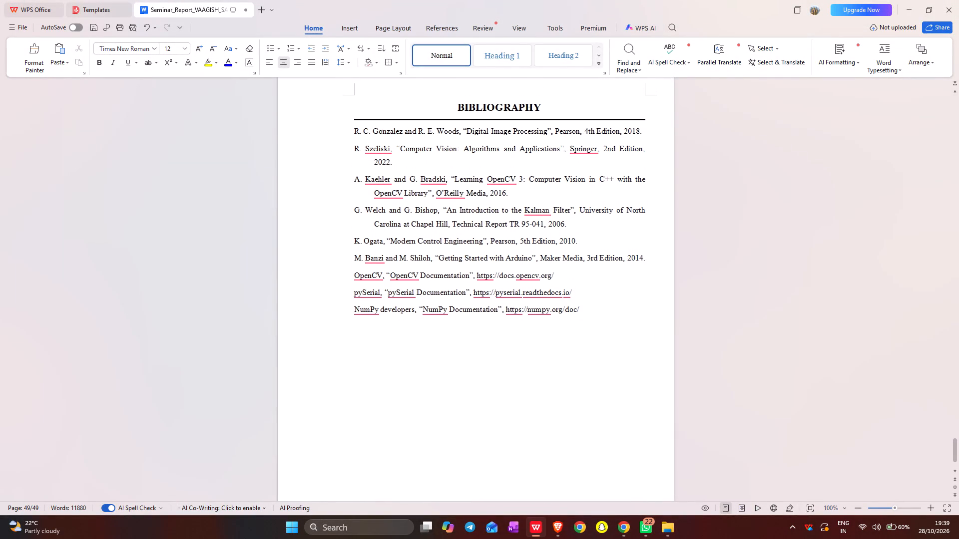
scroll(500, 385, "up", 1)
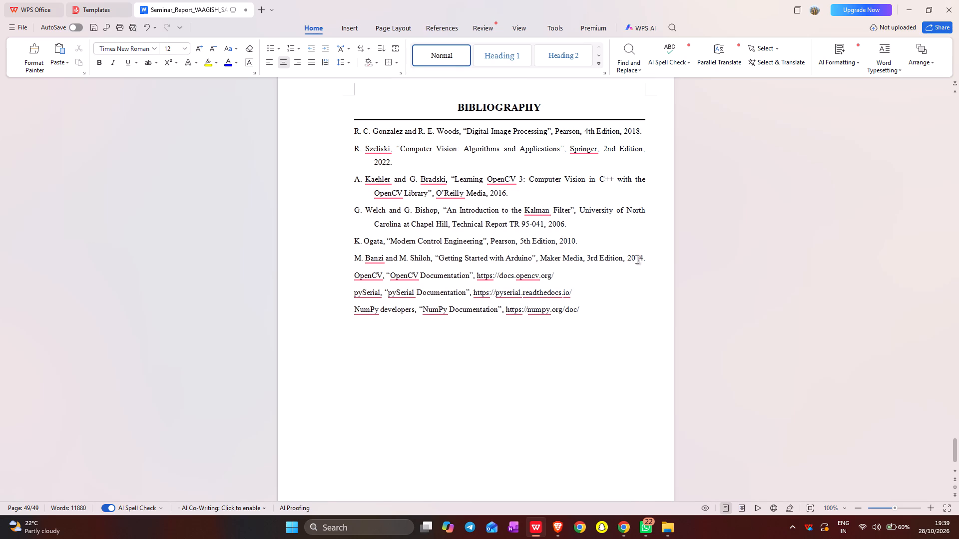
scroll(585, 364, "up", 4)
scroll(585, 364, "down", 1)
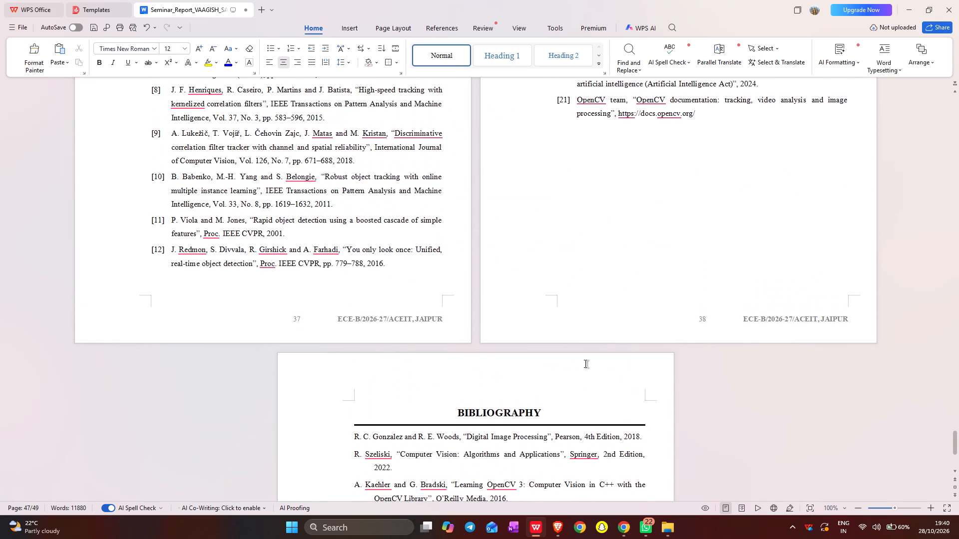
scroll(585, 364, "down", 1)
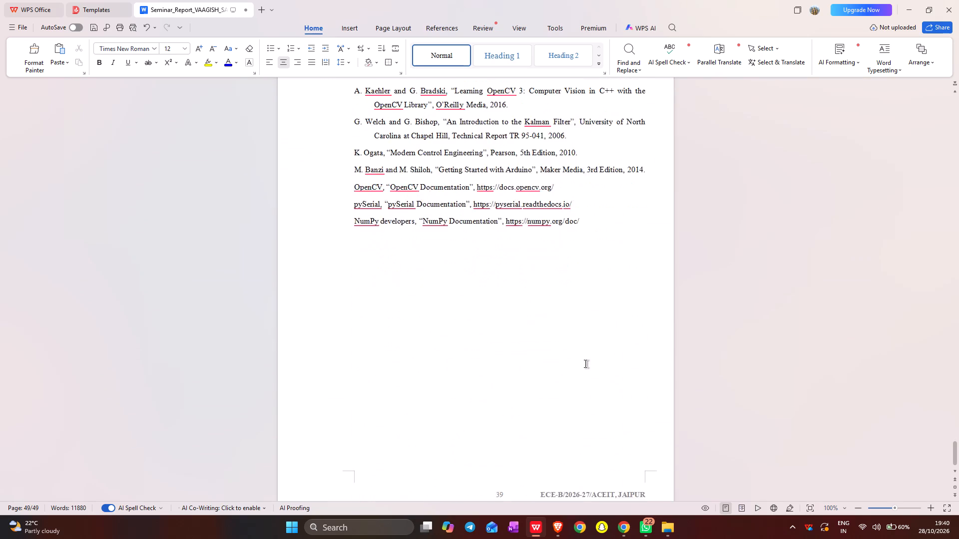
scroll(585, 364, "down", 1)
scroll(585, 365, "up", 2)
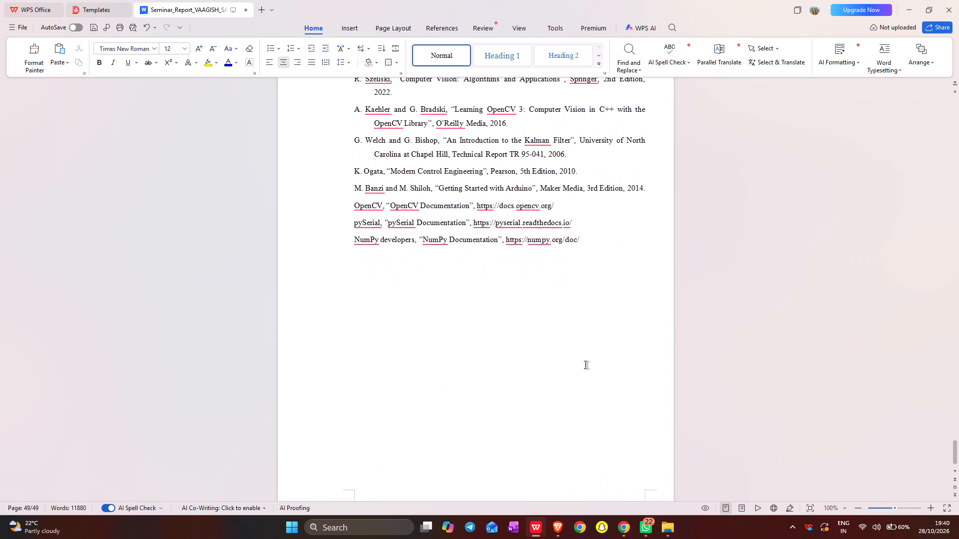
scroll(585, 365, "up", 2)
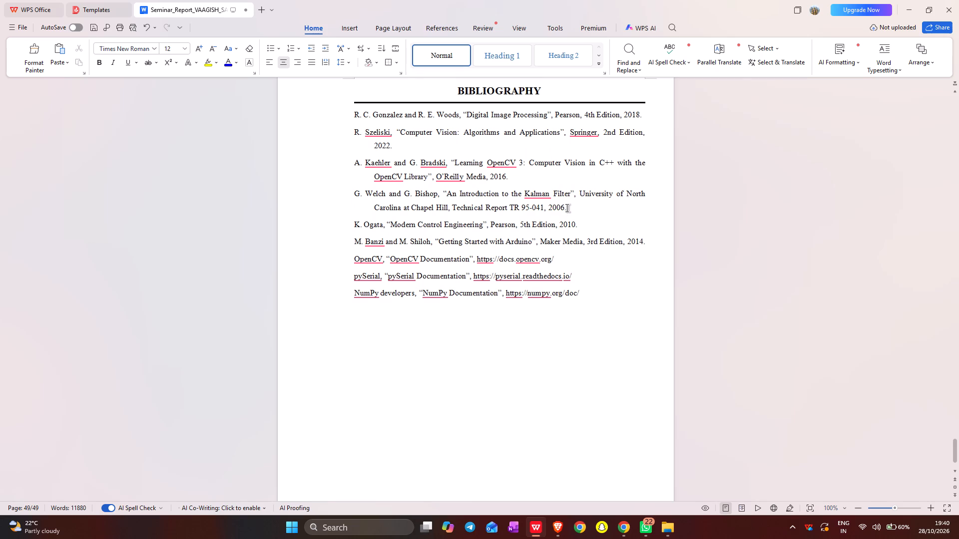
Change the year of the "An Introduction to the Kalman Filter" bibliography entry to 2026.
left_click(566, 208)
key("Left")
key("Left")
key("BackSpace")
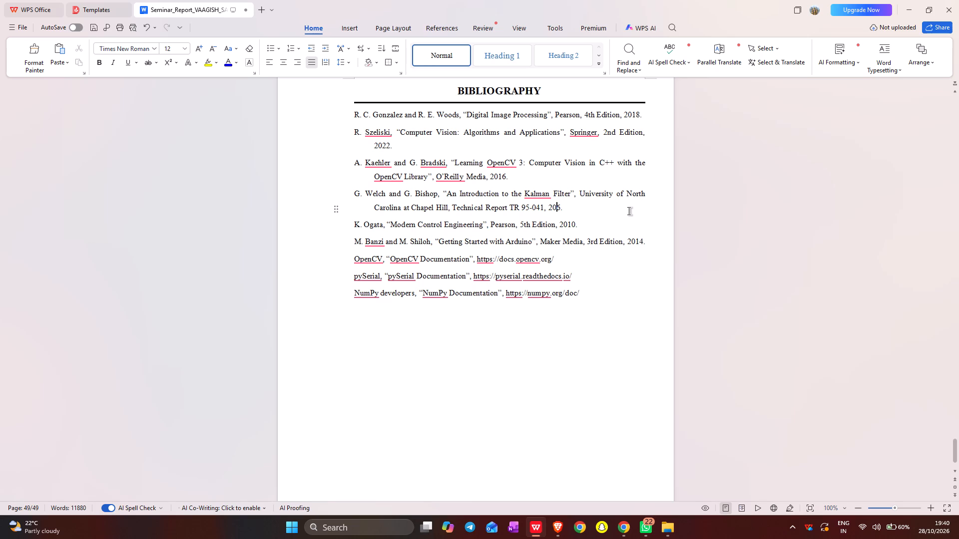
key("2")
Delete the last two digits of the year in the "Modern Control Engineering" bibliography entry.
left_click(575, 226)
key("BackSpace")
key("BackSpace")
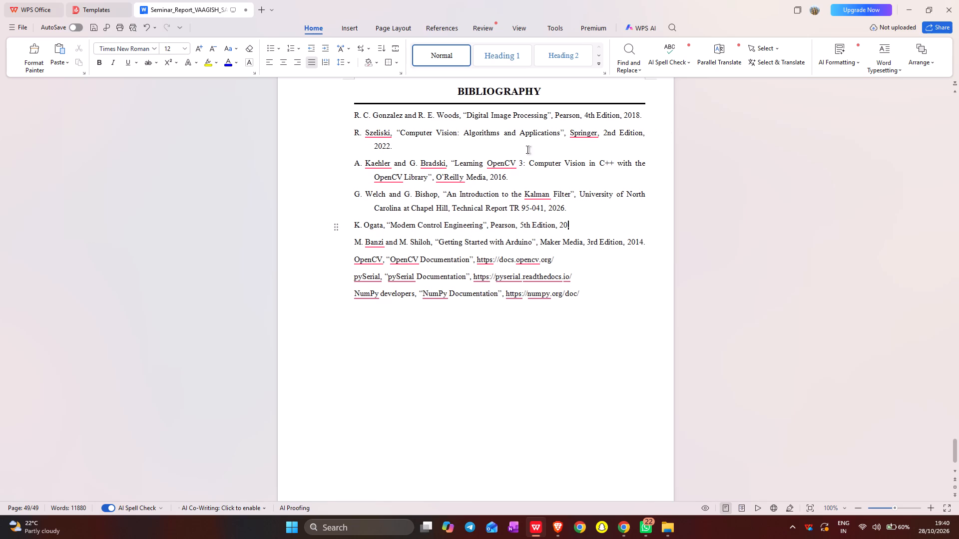
Change the year of the "Computer Vision: Algorithms and Applications" bibliography entry to 2019.
left_click(389, 145)
key("BackSpace")
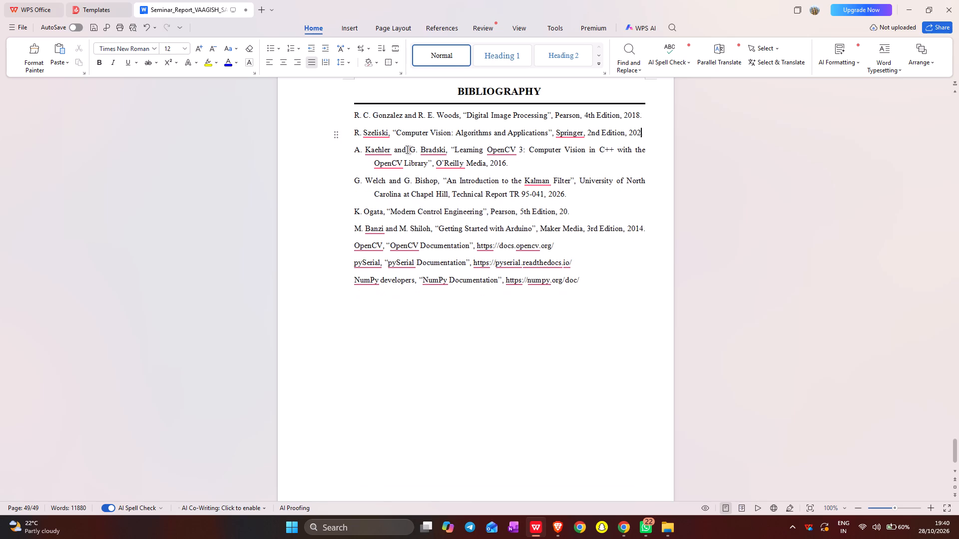
key("BackSpace")
key("1")
key("9")
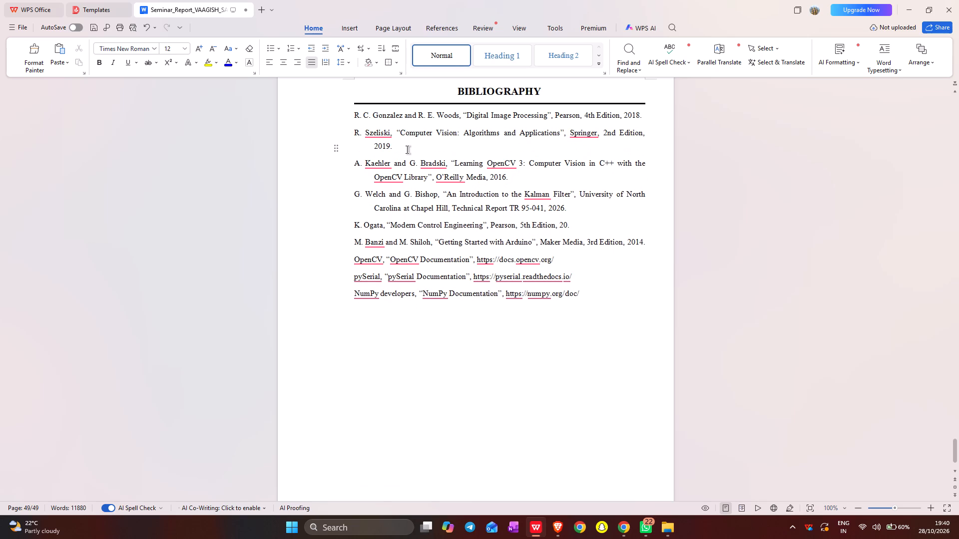
Change the year of the "Learning OpenCV 3" bibliography entry to 2022.
left_click(505, 178)
key("BackSpace")
key("BackSpace")
type("22")
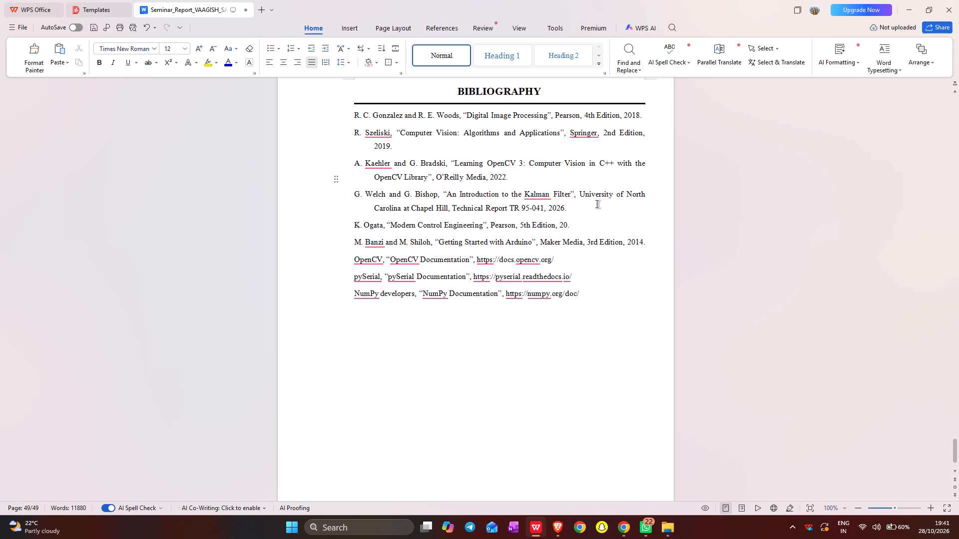
Set the year of the "An Introduction to the Kalman Filter" bibliography entry to 2024.
left_click(565, 209)
key("BackSpace")
key("4")
Change the year of the "Getting Started with Arduino" bibliography entry to 2026.
left_click(642, 243)
key("BackSpace")
key("BackSpace")
type("25")
key("BackSpace")
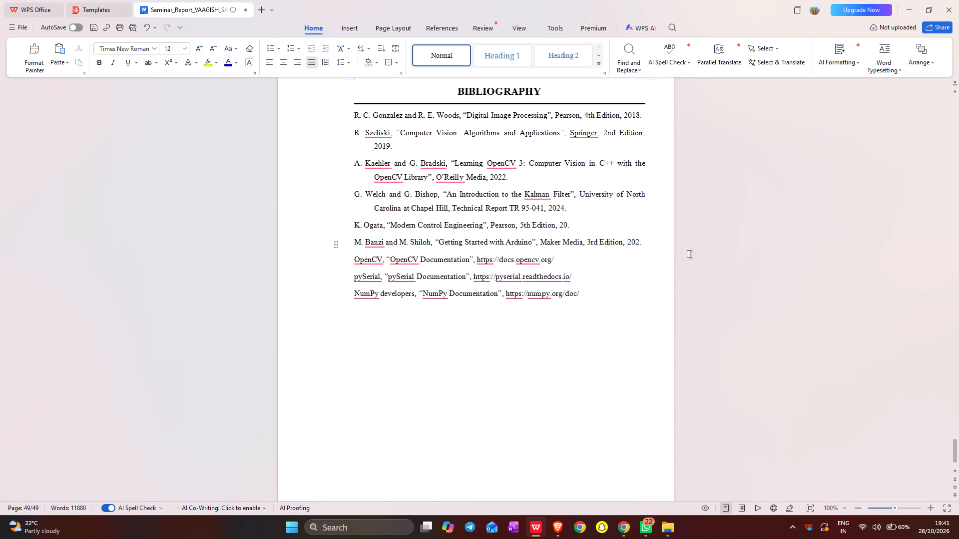
key("6")
Complete the year of the "Modern Control Engineering" bibliography entry as 2025.
left_click(567, 226)
key("2")
key("5")
Skim the report backwards from the bibliography through the annexure, conclusion and chapters to the opening pages of Chapter 1.
scroll(608, 295, "up", 3)
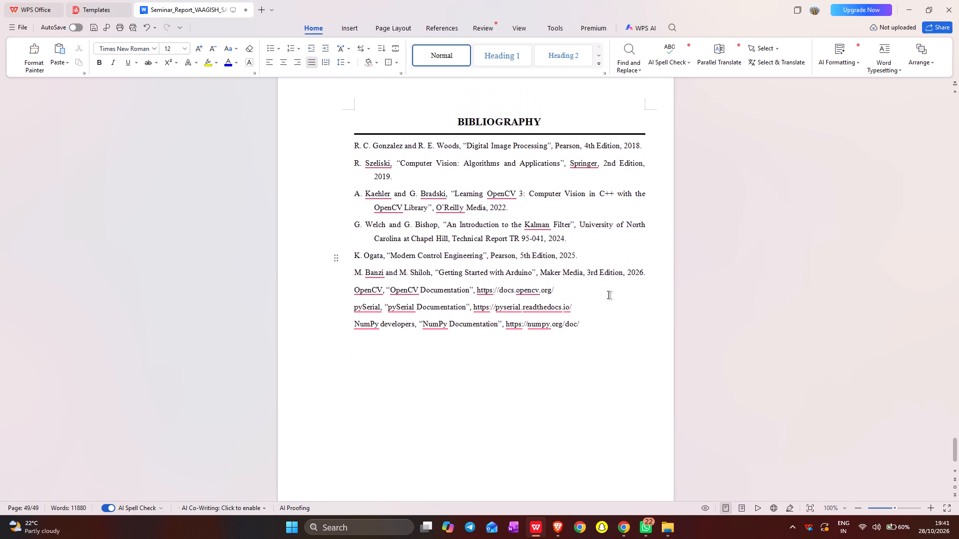
scroll(608, 295, "up", 7)
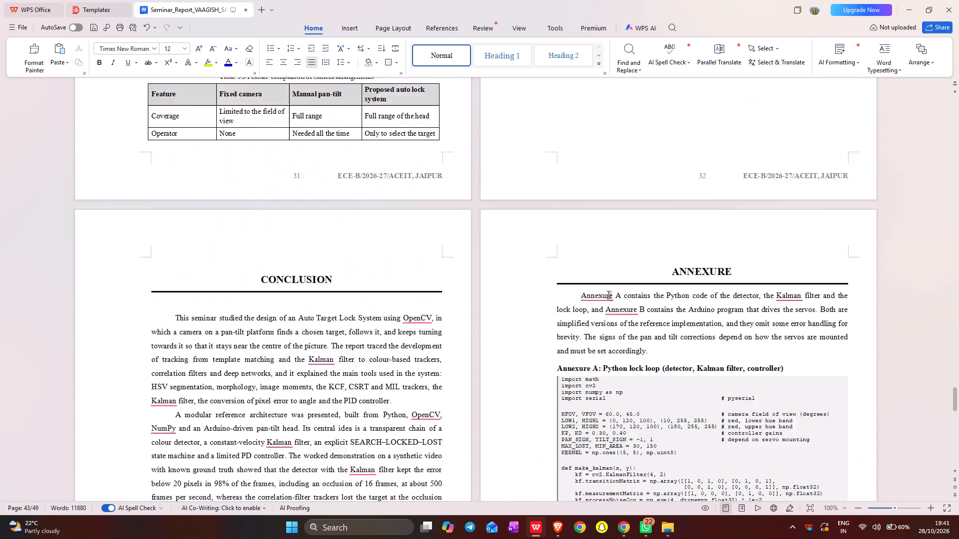
scroll(608, 295, "up", 8)
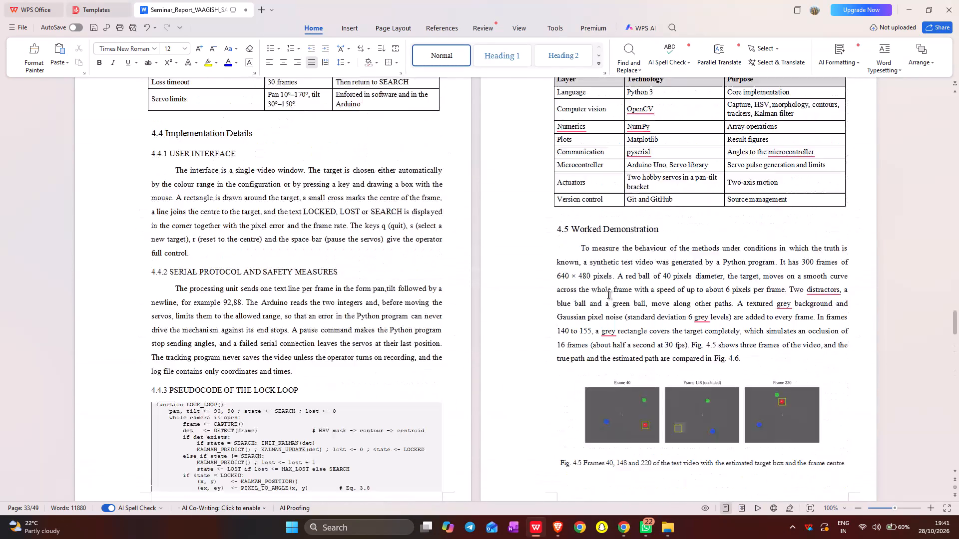
scroll(608, 295, "up", 9)
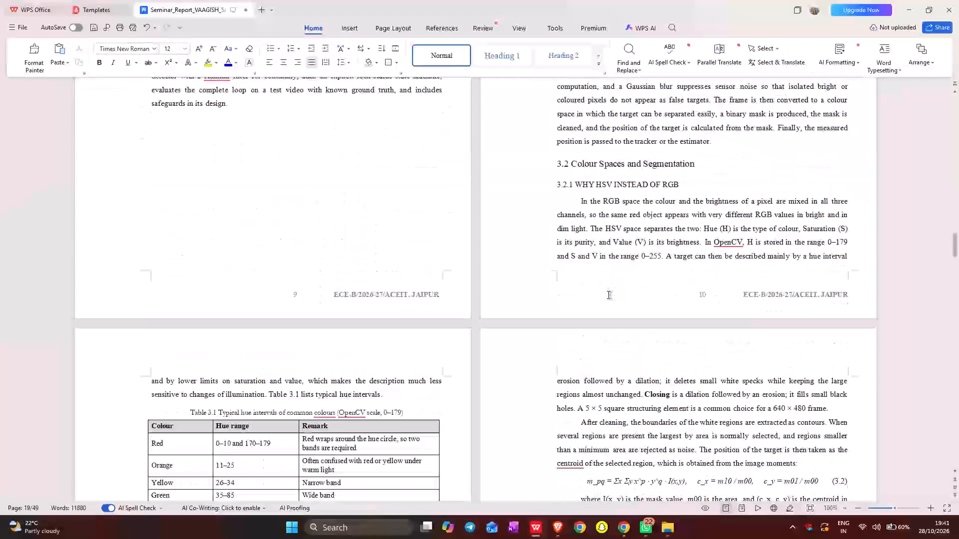
scroll(608, 295, "up", 4)
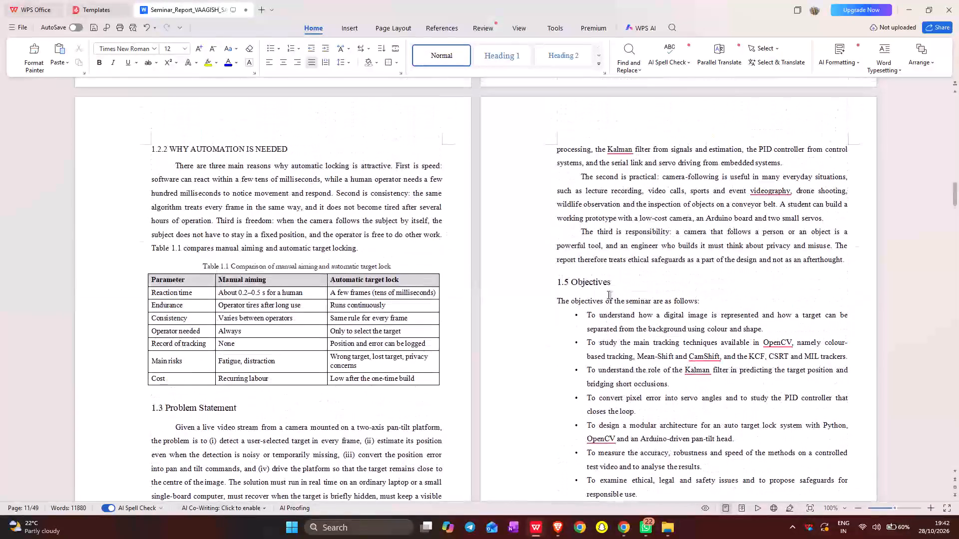
scroll(608, 295, "up", 4)
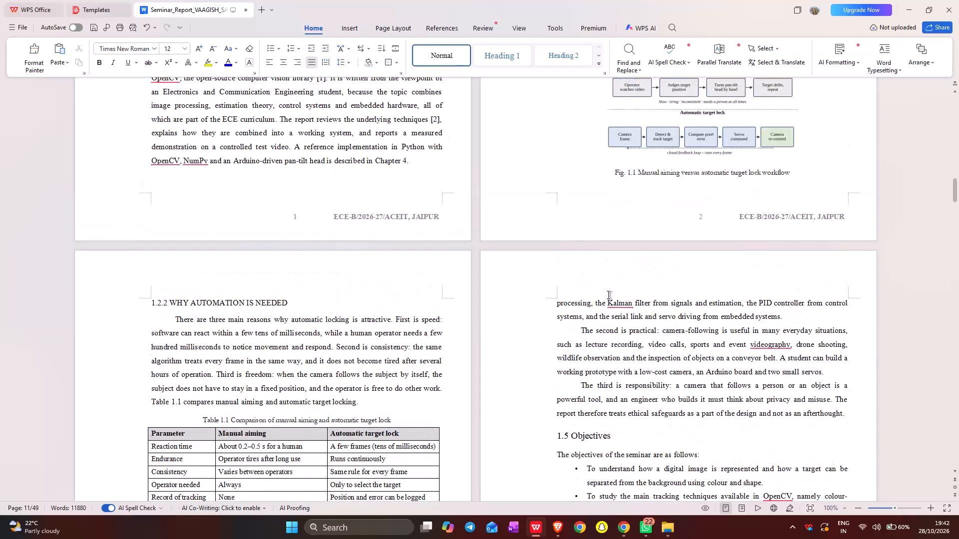
scroll(608, 295, "up", 4)
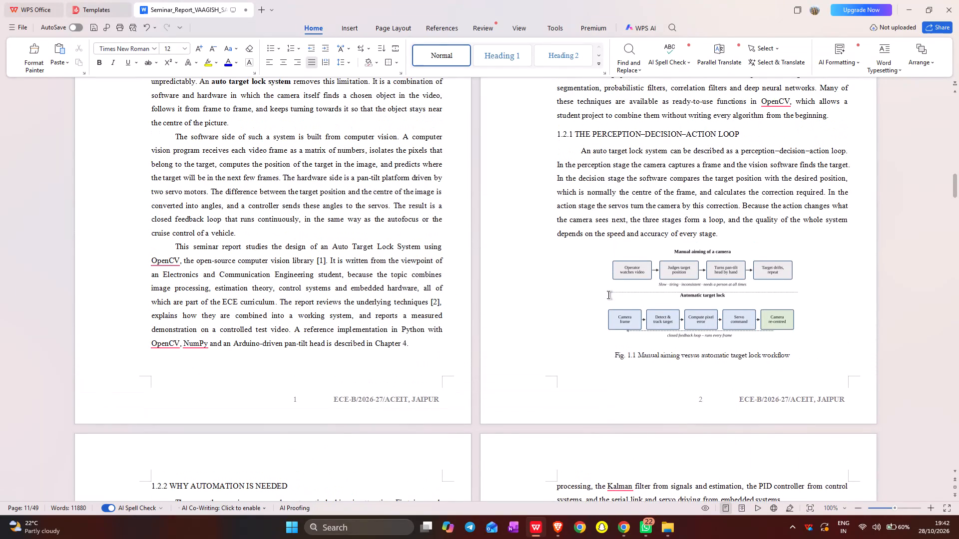
scroll(608, 295, "up", 1)
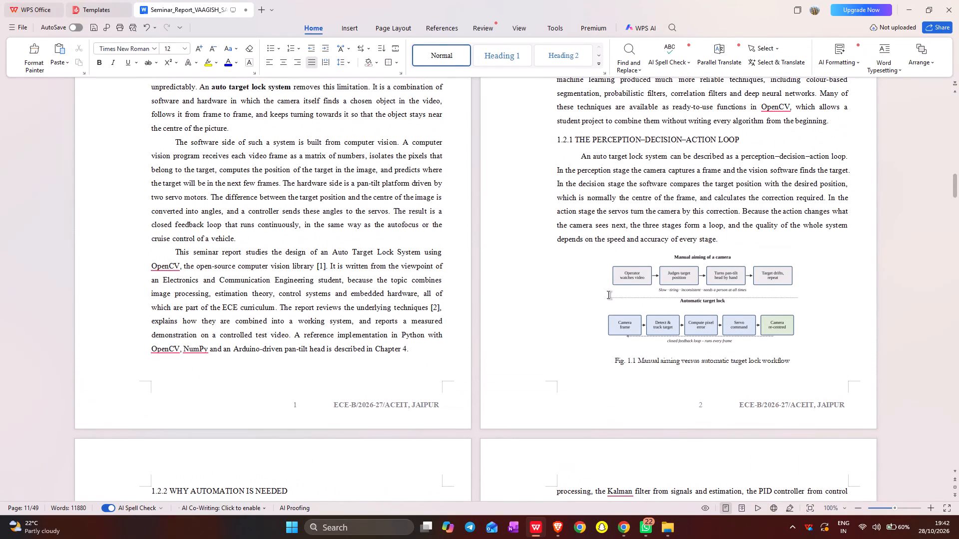
scroll(608, 295, "up", 1)
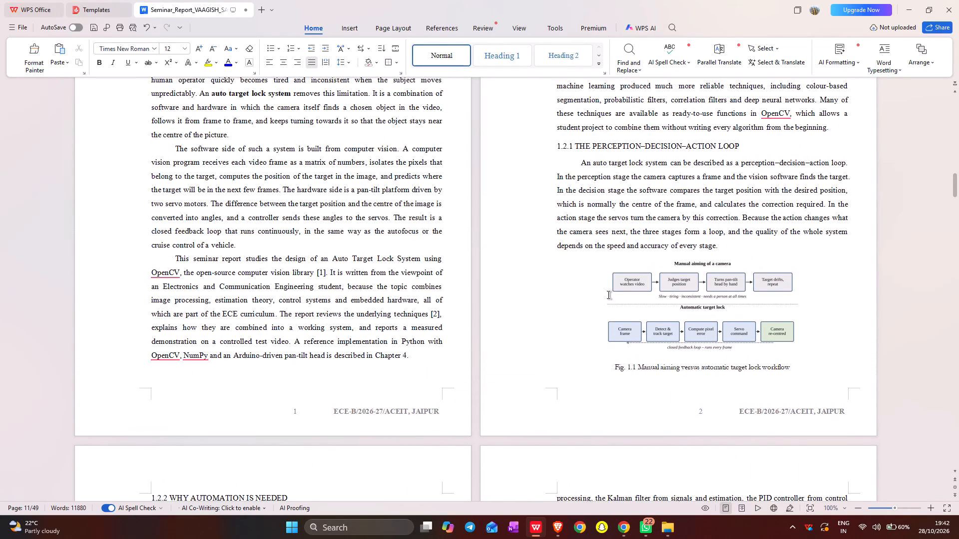
Skim back from Chapter 1's opening pages through the abstract and symbols table, then examine the List of Tables and Figure Index.
scroll(608, 295, "up", 3)
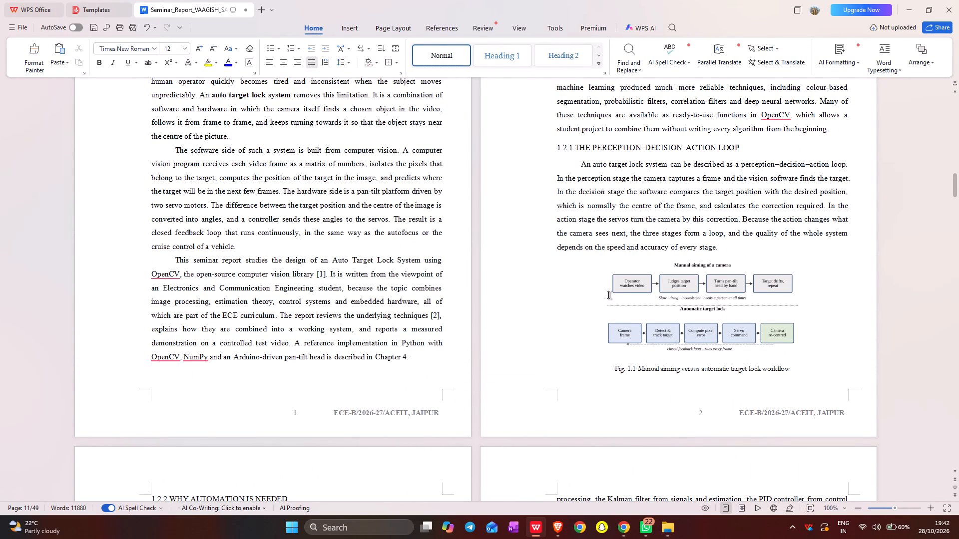
scroll(608, 295, "up", 3)
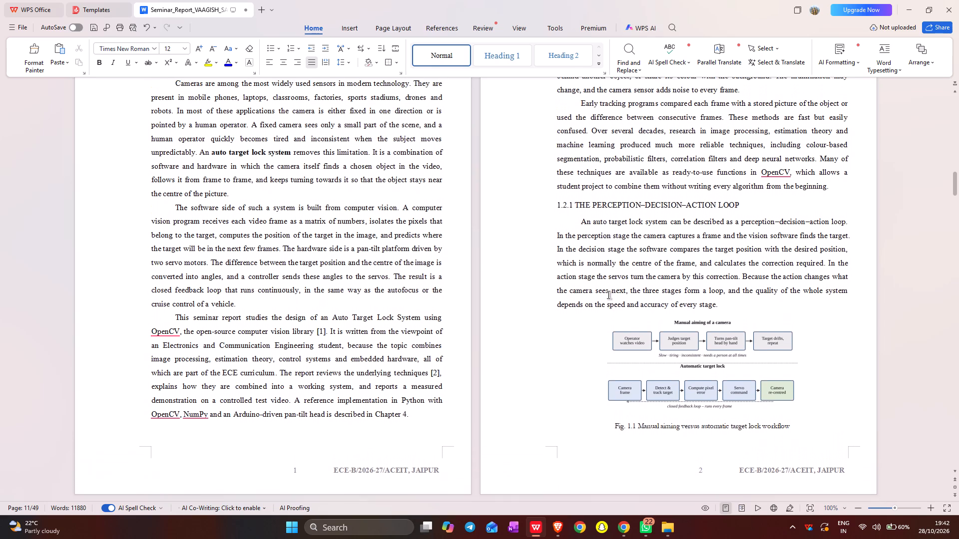
scroll(608, 295, "up", 1)
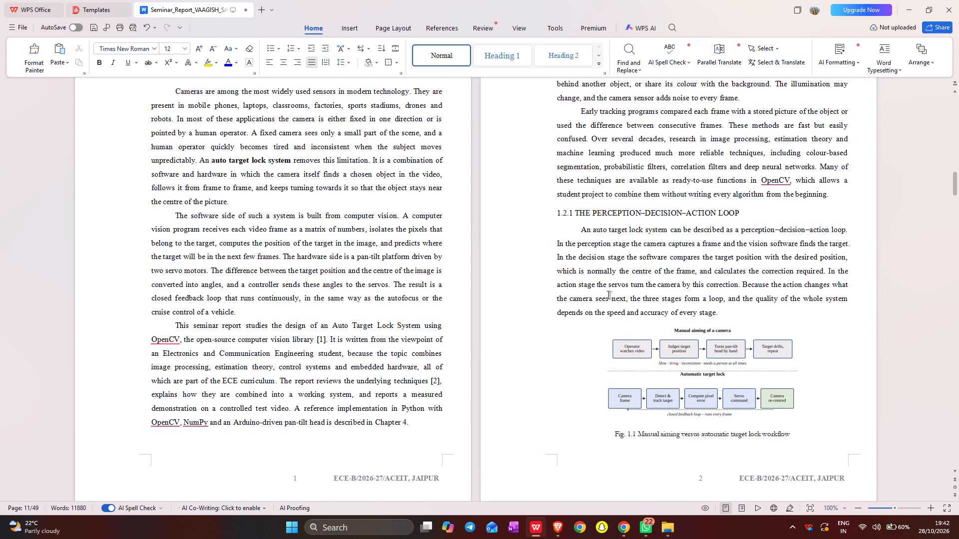
scroll(608, 295, "up", 1)
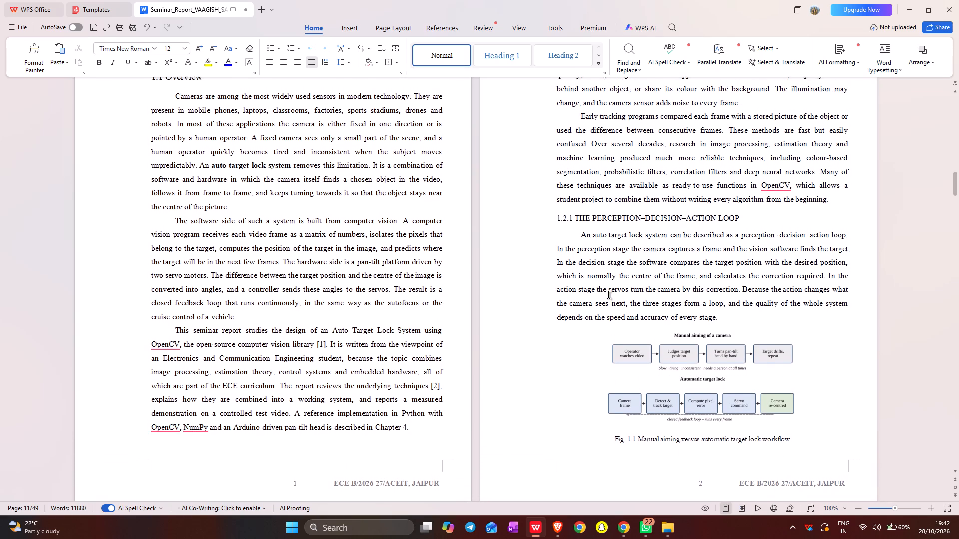
scroll(608, 295, "up", 6)
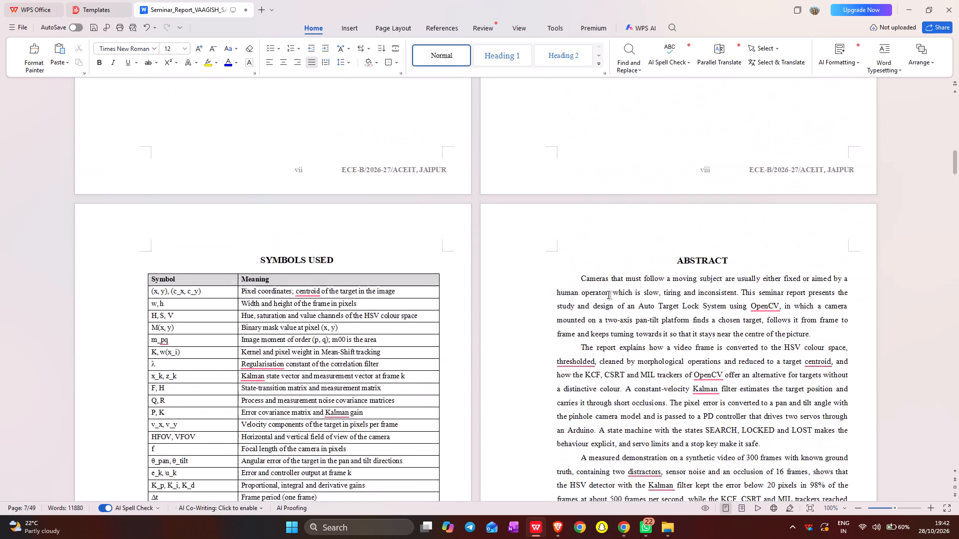
scroll(608, 295, "up", 6)
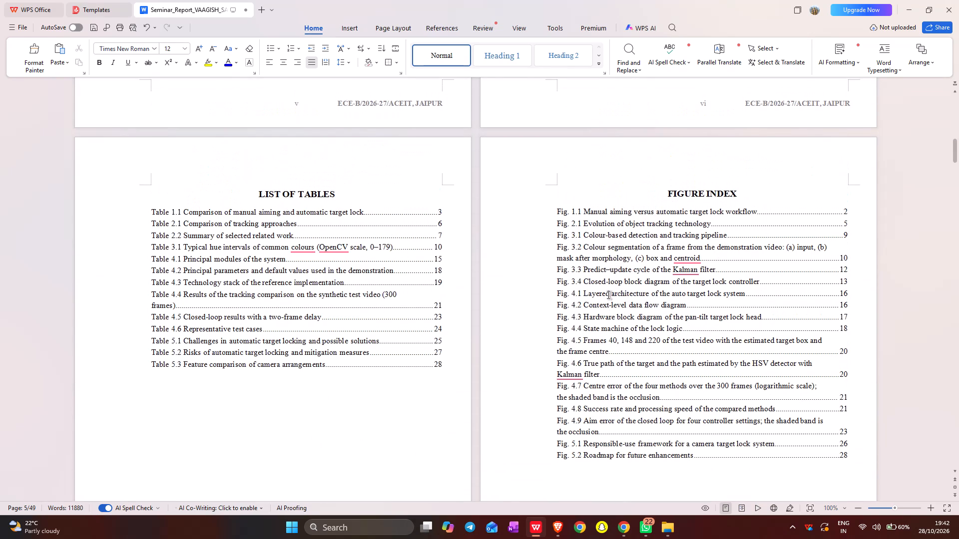
scroll(608, 295, "up", 4)
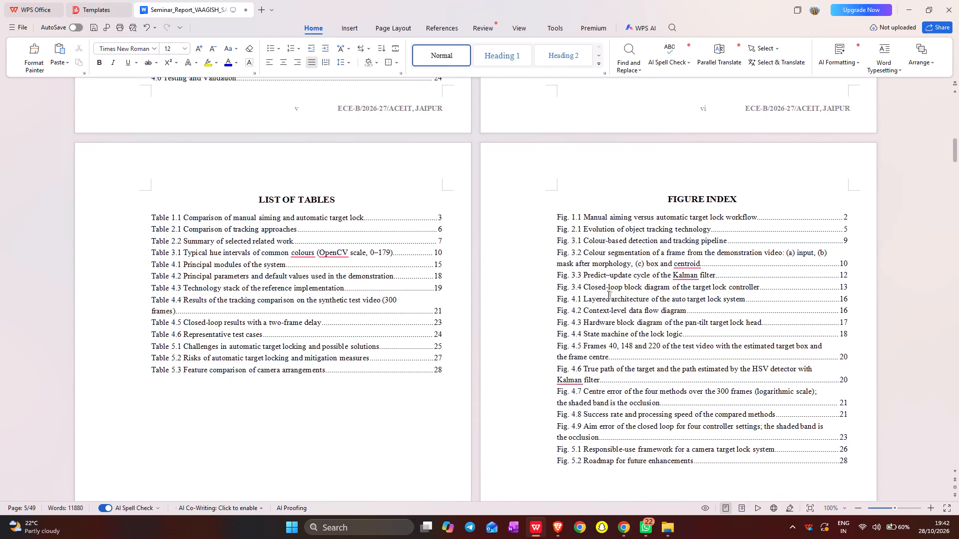
scroll(608, 295, "up", 2)
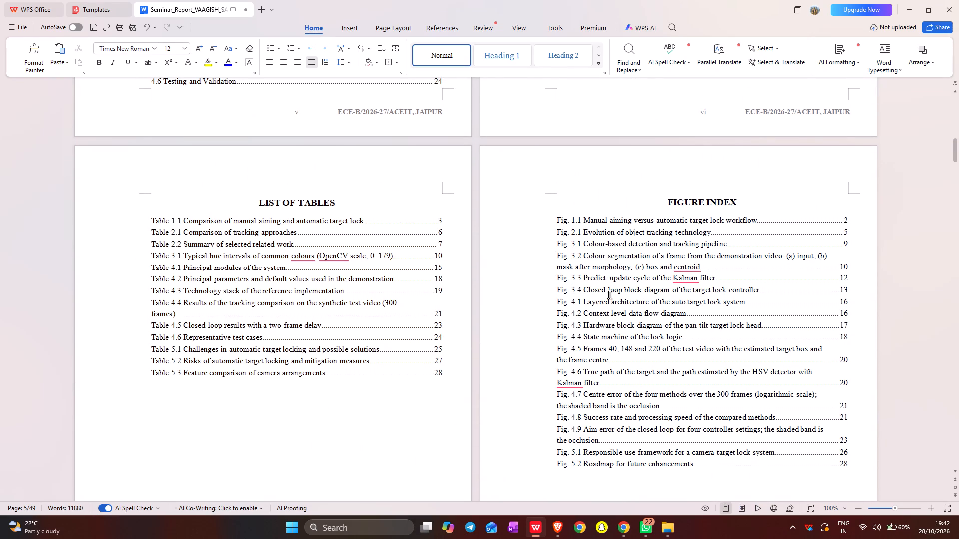
scroll(608, 295, "down", 3)
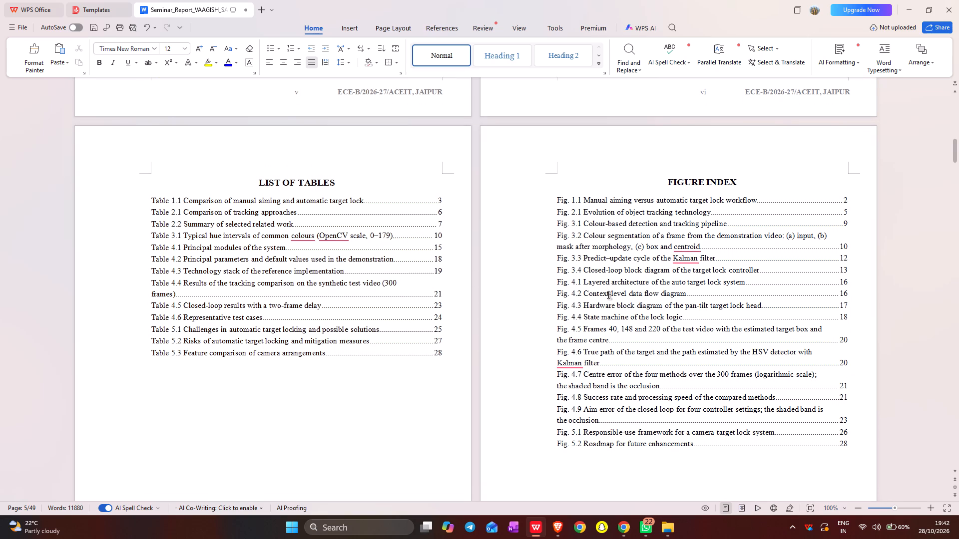
scroll(608, 295, "down", 3)
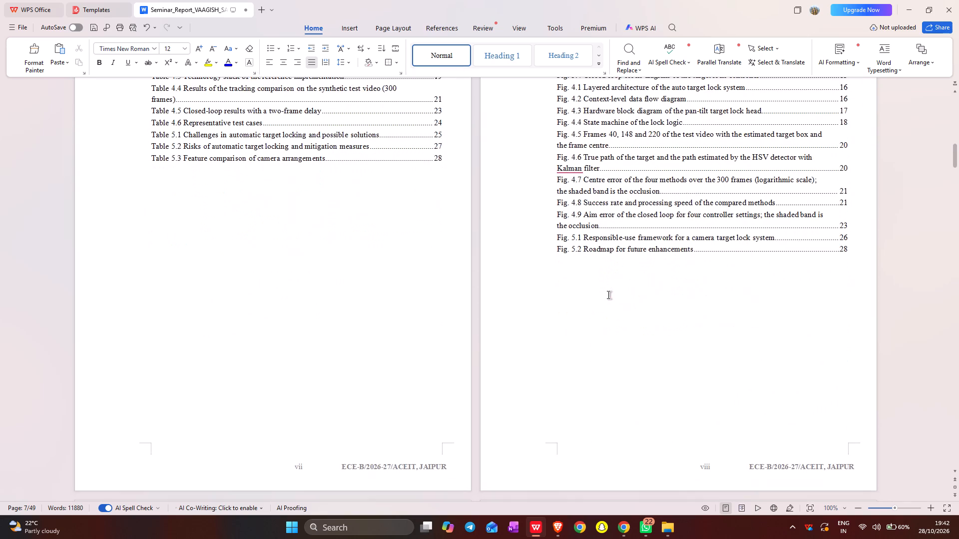
scroll(608, 295, "down", 3)
scroll(608, 295, "up", 4)
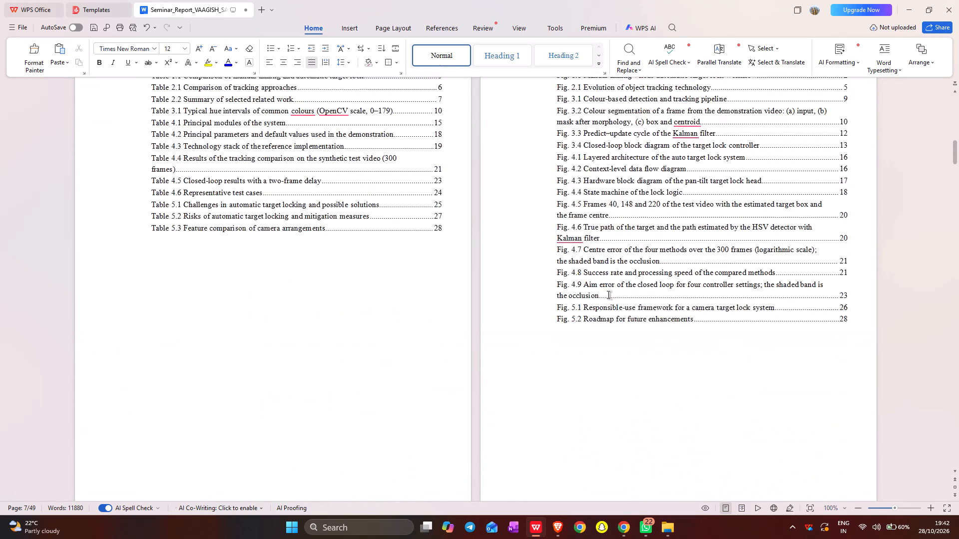
Look back over the table of contents, acknowledgement, declaration and certificate pages up to the cover page.
scroll(608, 295, "up", 10)
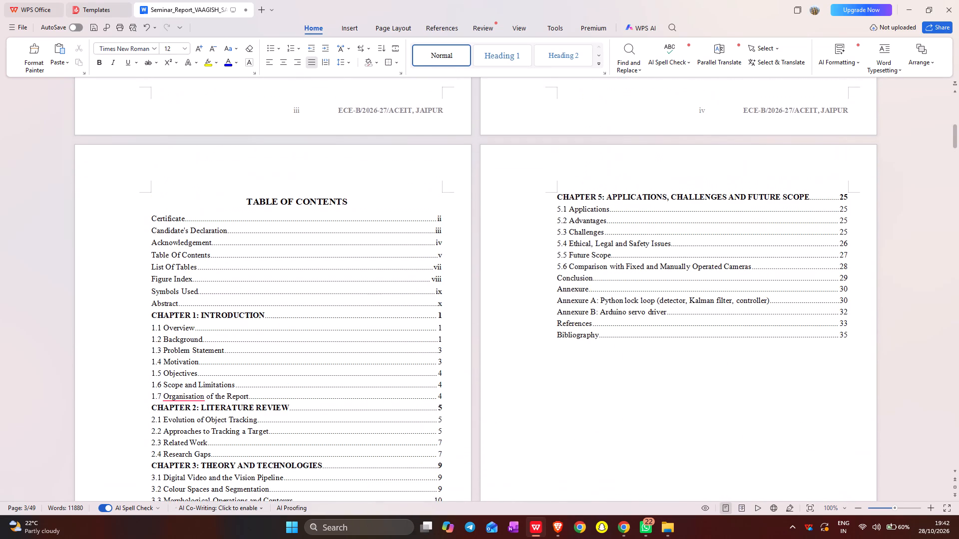
scroll(482, 266, "up", 5)
scroll(482, 266, "right", 1)
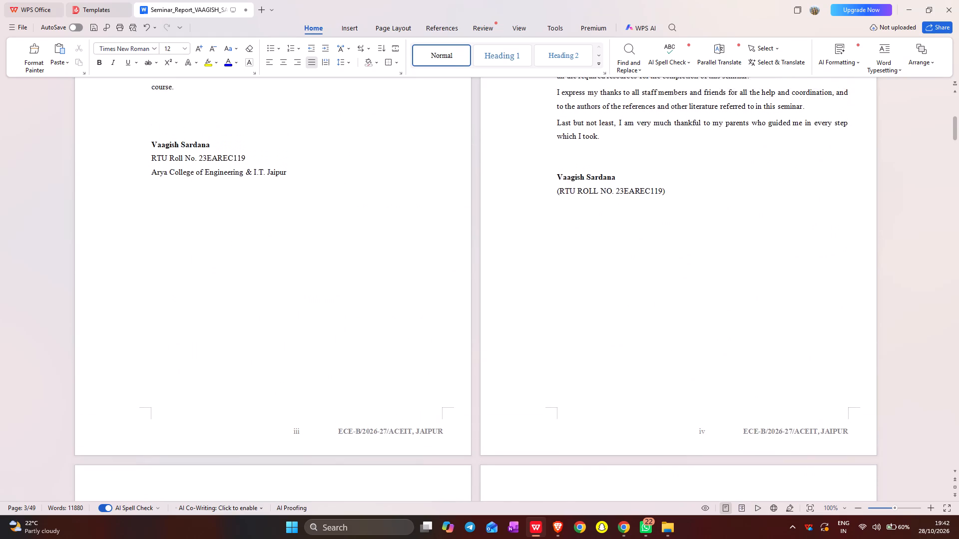
scroll(482, 266, "right", 1)
scroll(482, 266, "down", 1)
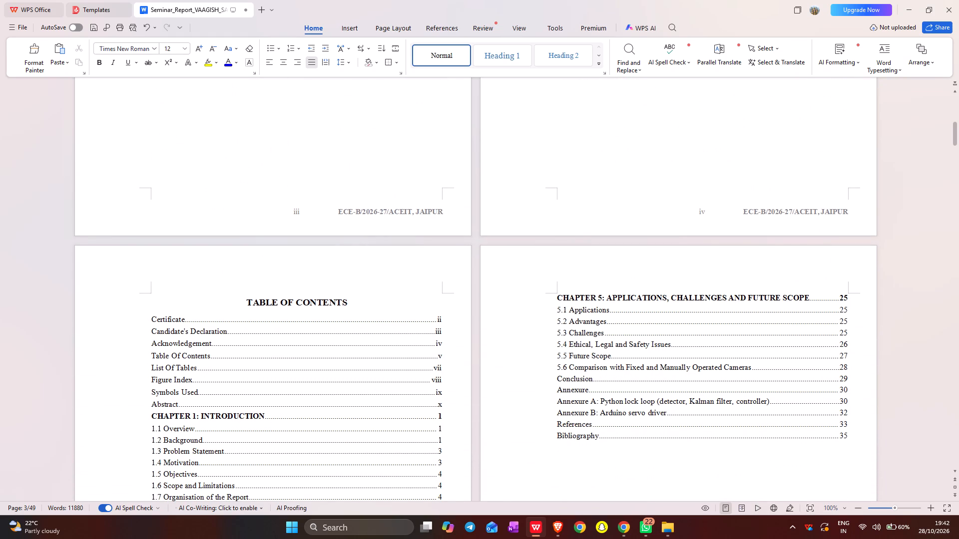
scroll(482, 266, "down", 1)
scroll(482, 266, "up", 2)
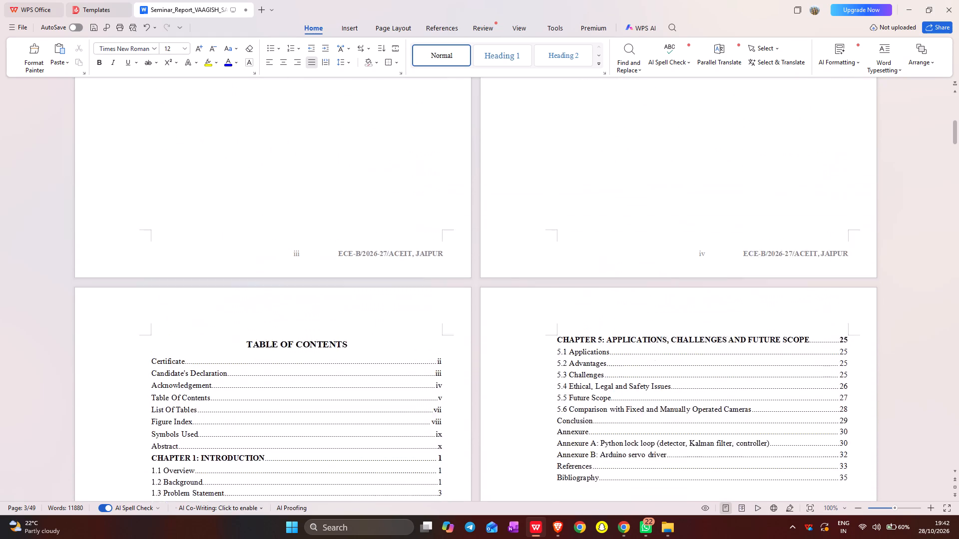
scroll(482, 266, "up", 5)
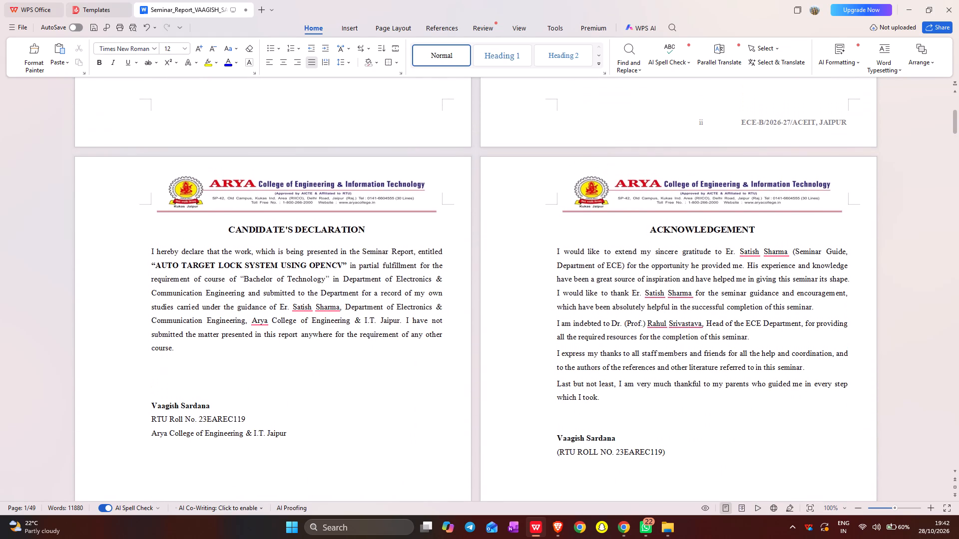
scroll(482, 266, "up", 7)
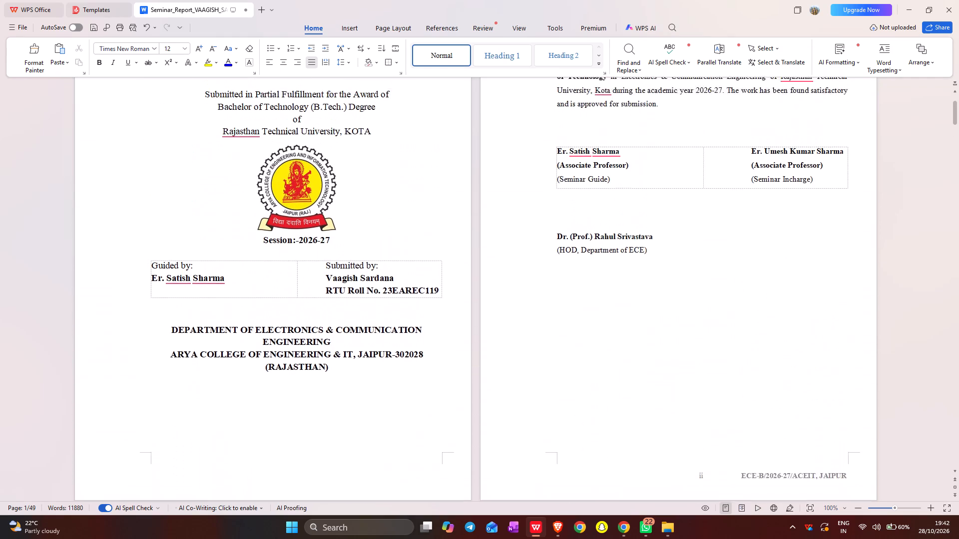
scroll(482, 266, "up", 1)
Check the certificate, Candidate's Declaration and Acknowledgement pages for details needing correction.
scroll(482, 266, "down", 3)
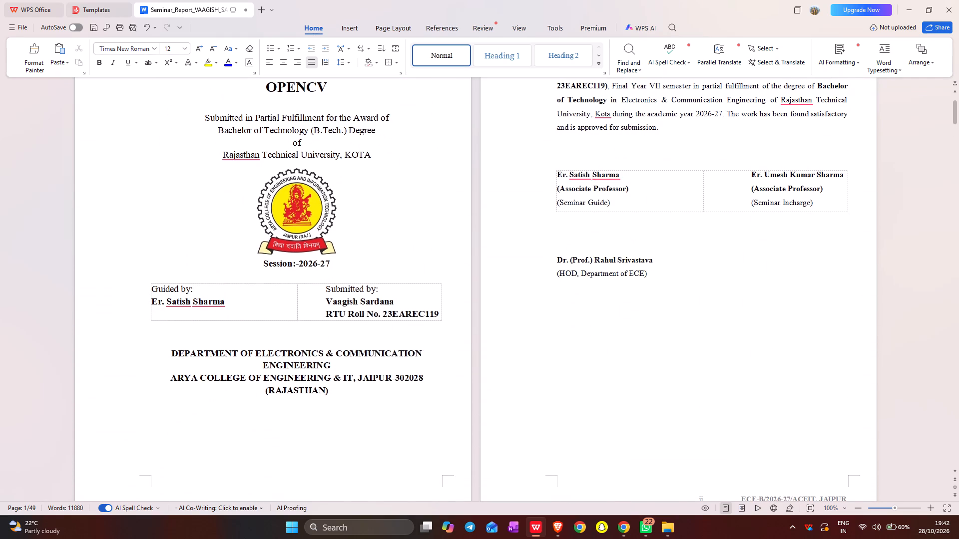
scroll(482, 266, "down", 3)
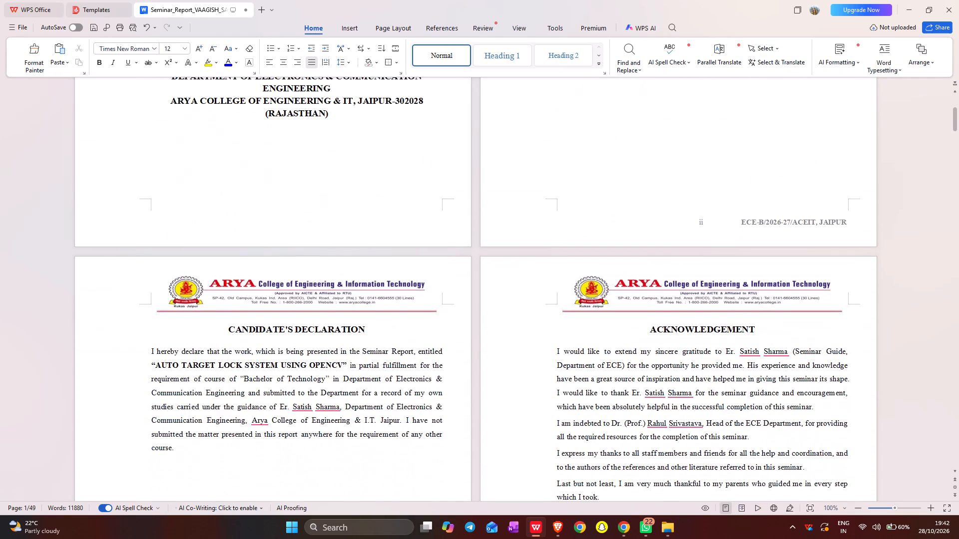
scroll(482, 266, "down", 3)
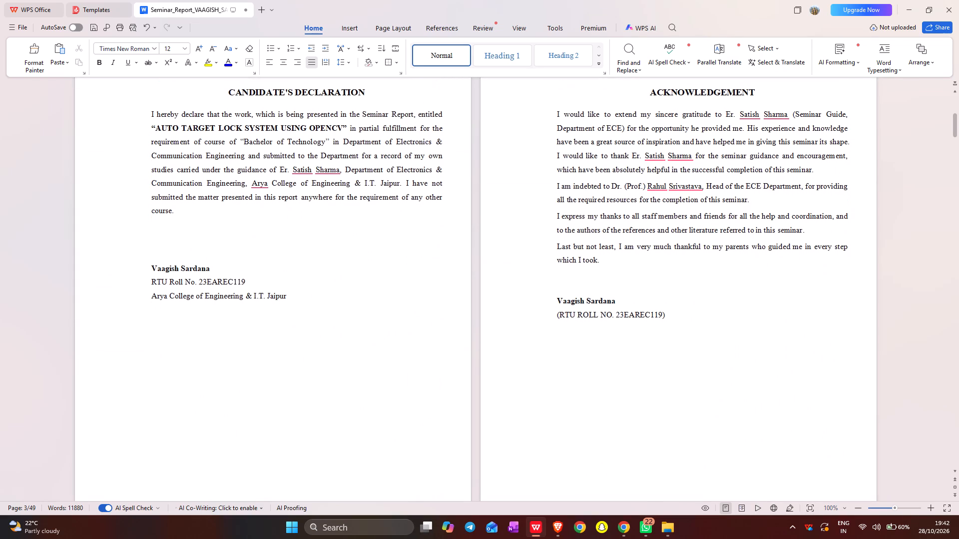
scroll(482, 266, "down", 4)
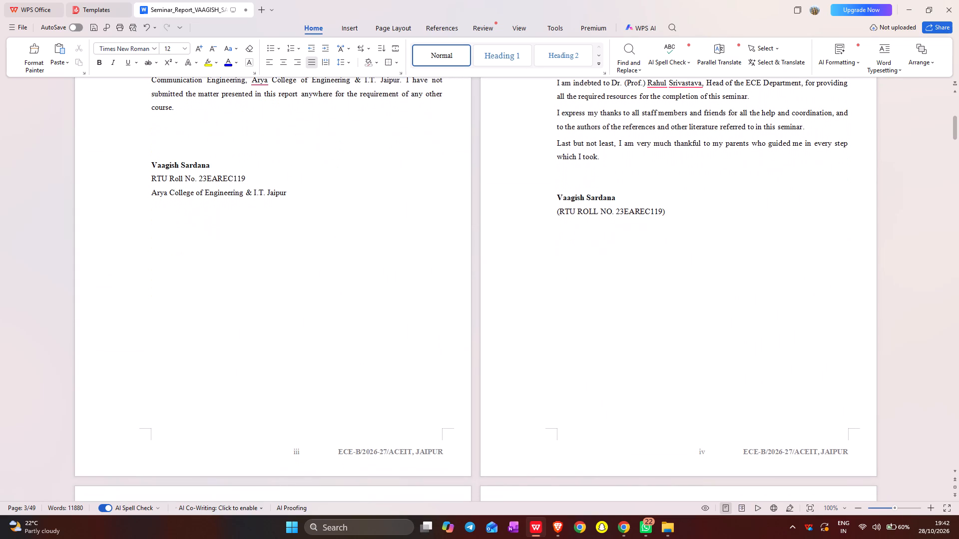
scroll(482, 266, "down", 1)
scroll(482, 266, "up", 2)
scroll(482, 266, "down", 1)
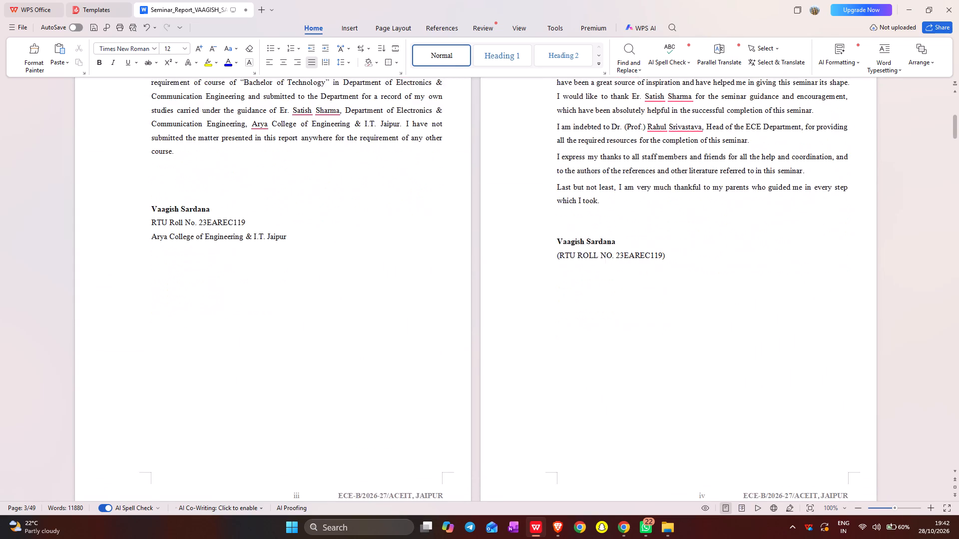
Read through the Table of Contents entries and their page numbers, from the Certificate line to the Bibliography line.
scroll(482, 266, "down", 9)
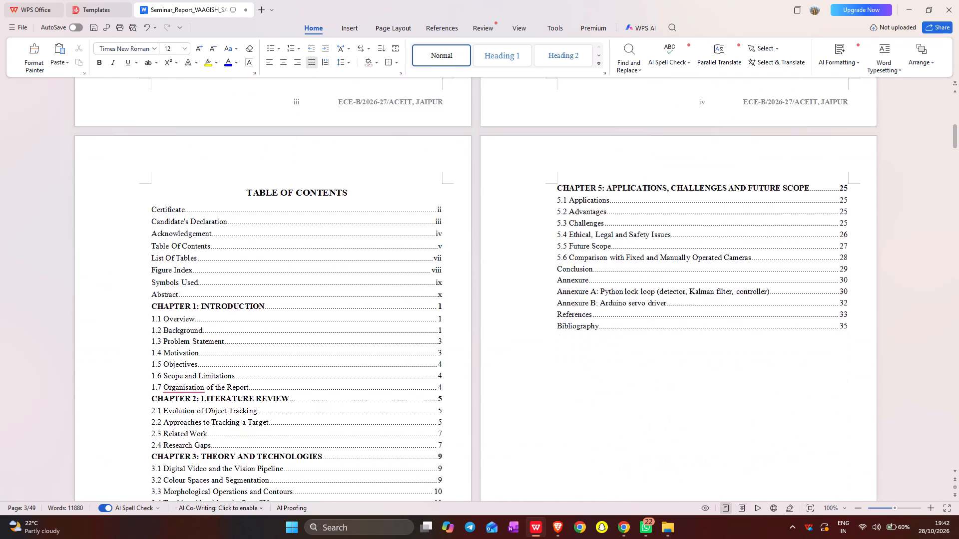
scroll(482, 266, "down", 1)
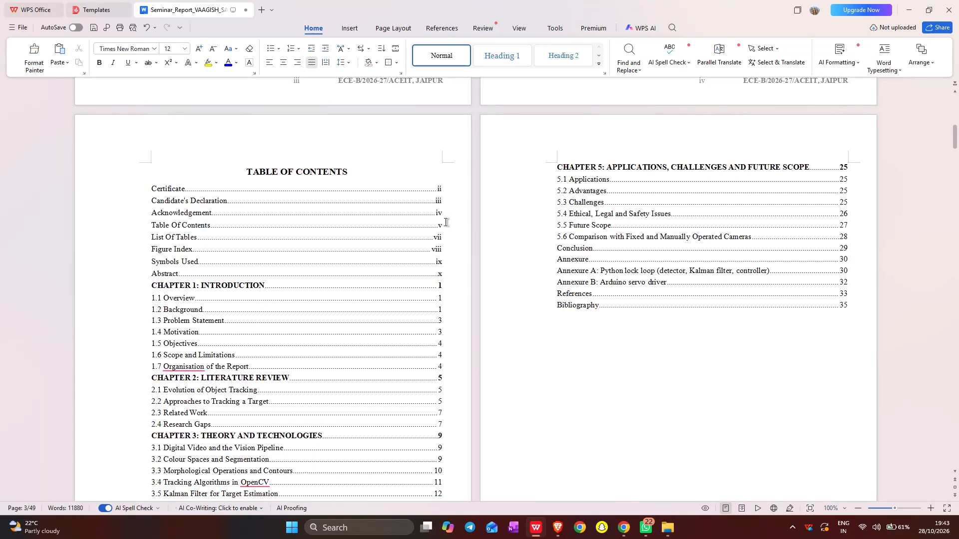
scroll(446, 225, "down", 1)
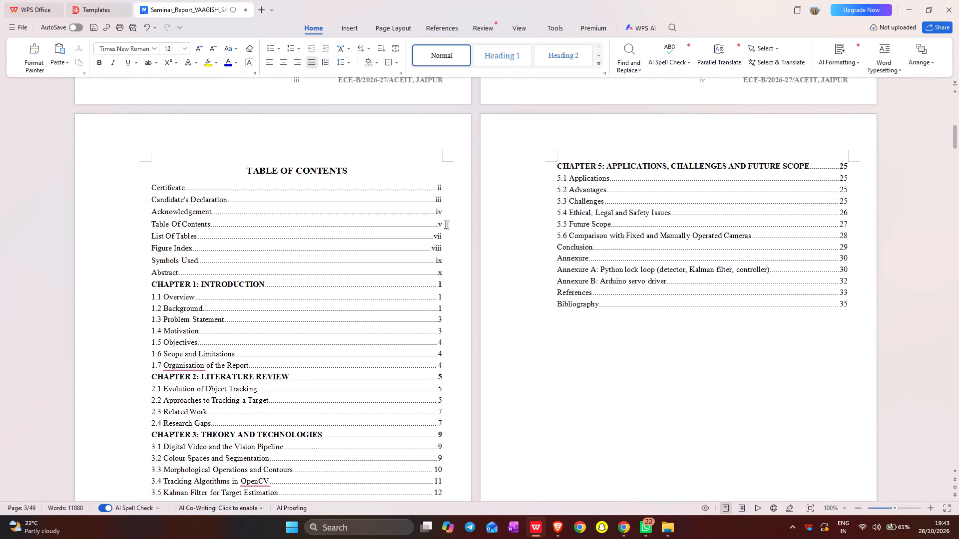
scroll(446, 225, "down", 3)
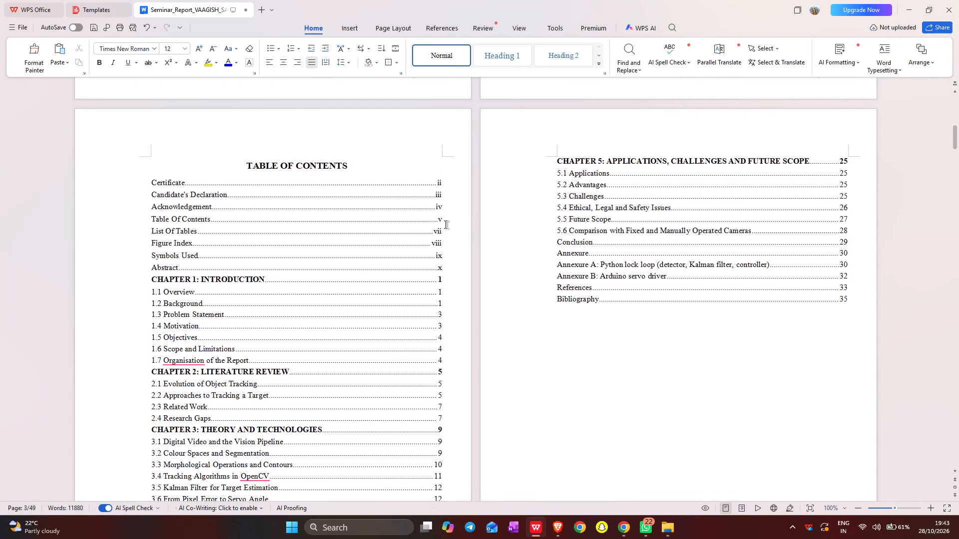
scroll(446, 225, "down", 1)
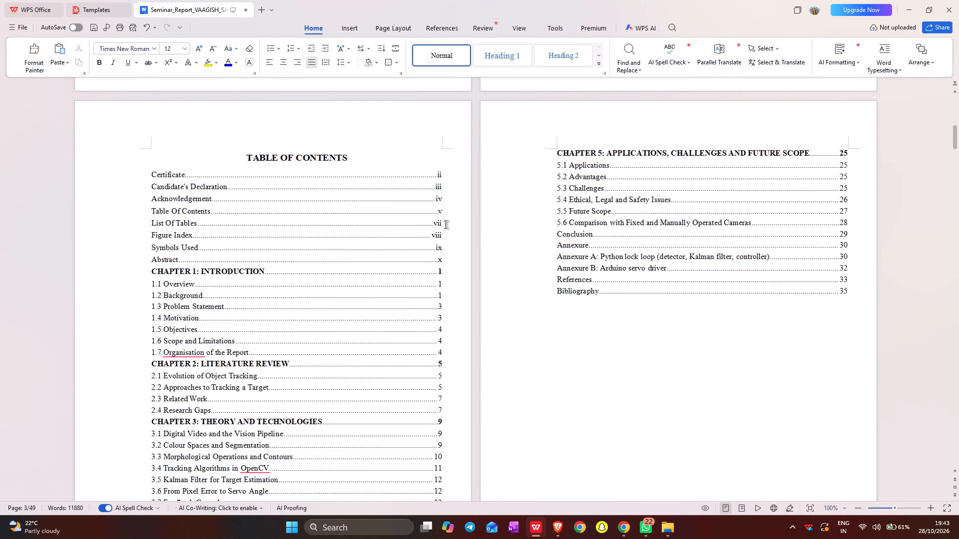
scroll(446, 225, "down", 1)
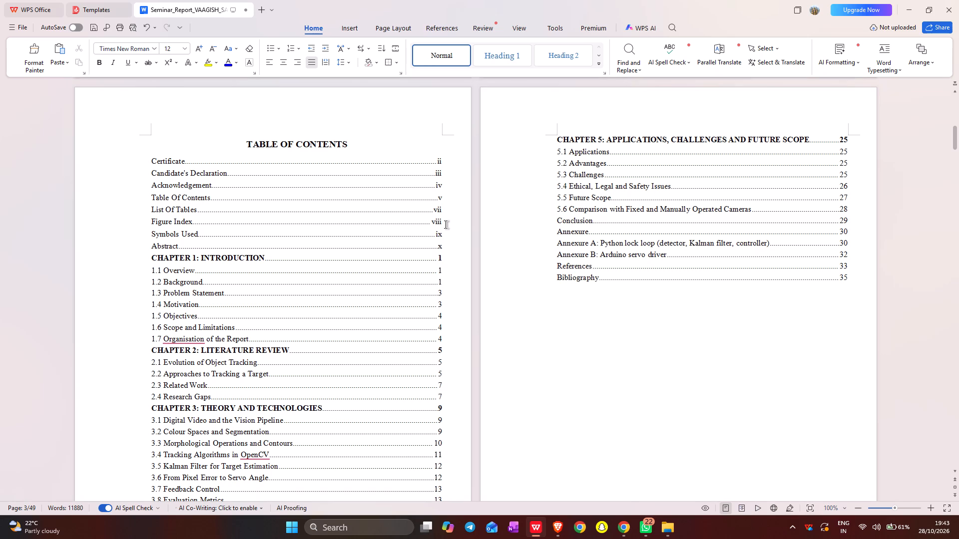
scroll(446, 225, "down", 1)
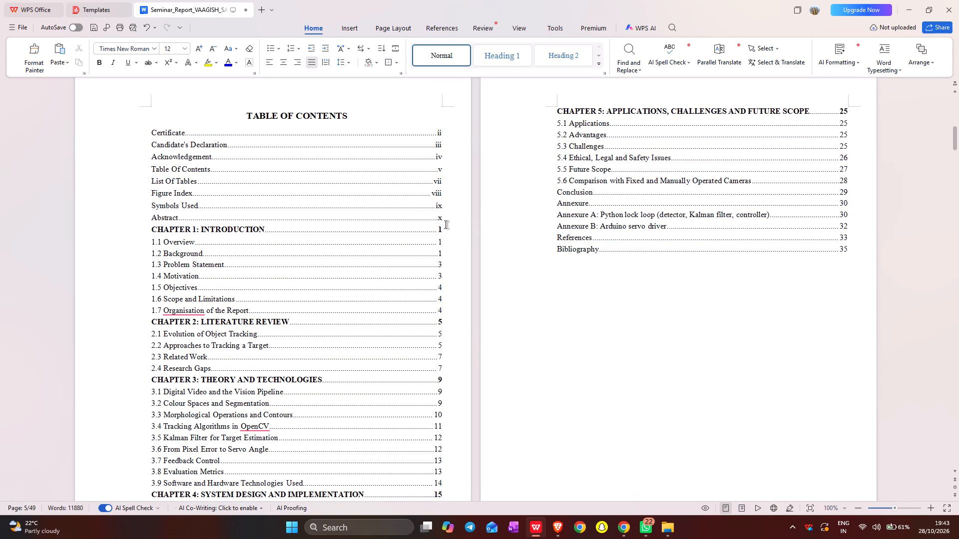
scroll(446, 225, "down", 1)
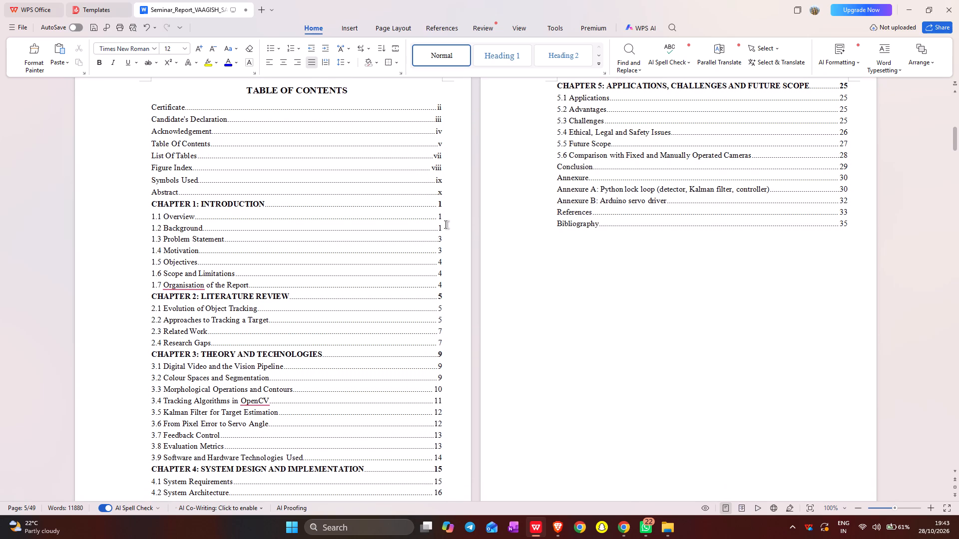
scroll(446, 225, "down", 1)
Examine the List of Tables, Figure Index, Symbols Used table and Abstract pages.
scroll(446, 225, "down", 4)
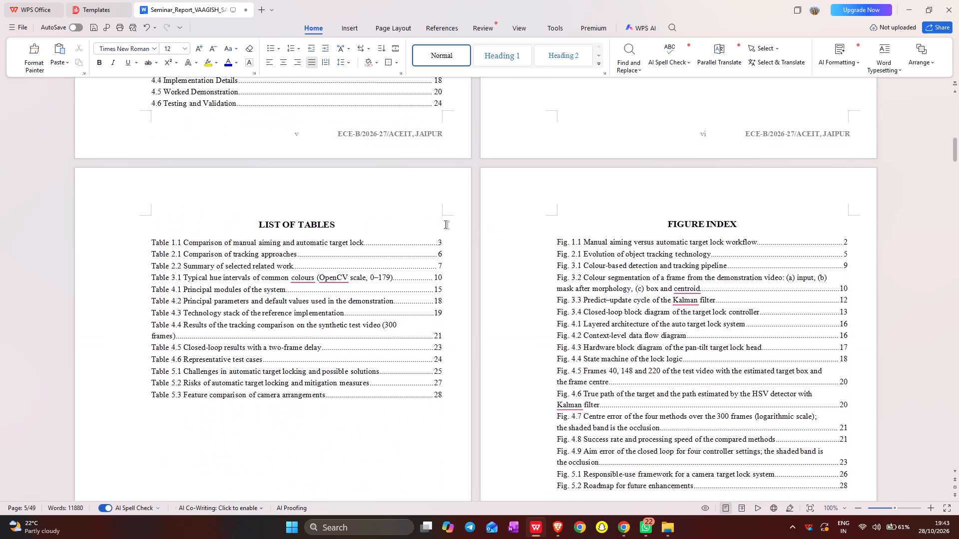
scroll(446, 225, "down", 5)
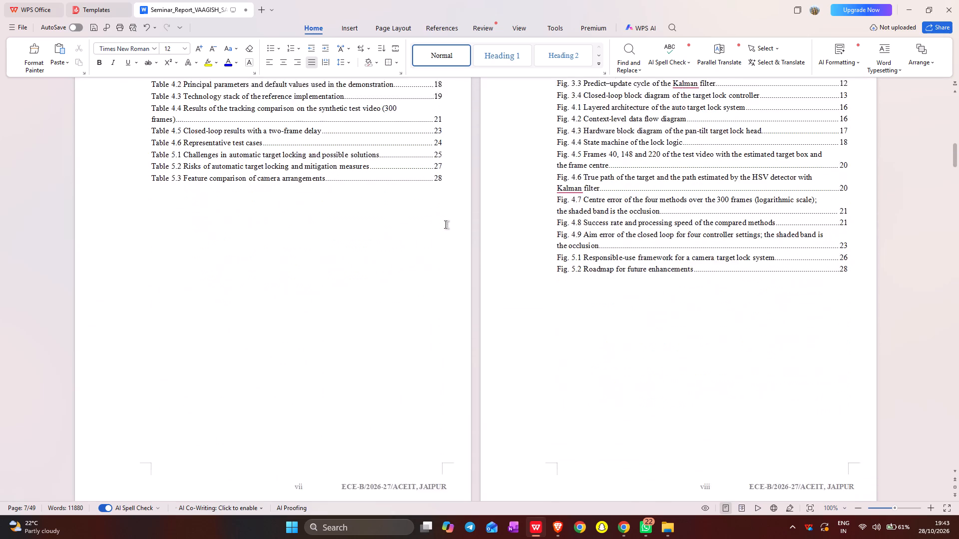
scroll(446, 225, "down", 2)
scroll(446, 225, "up", 4)
scroll(446, 225, "down", 2)
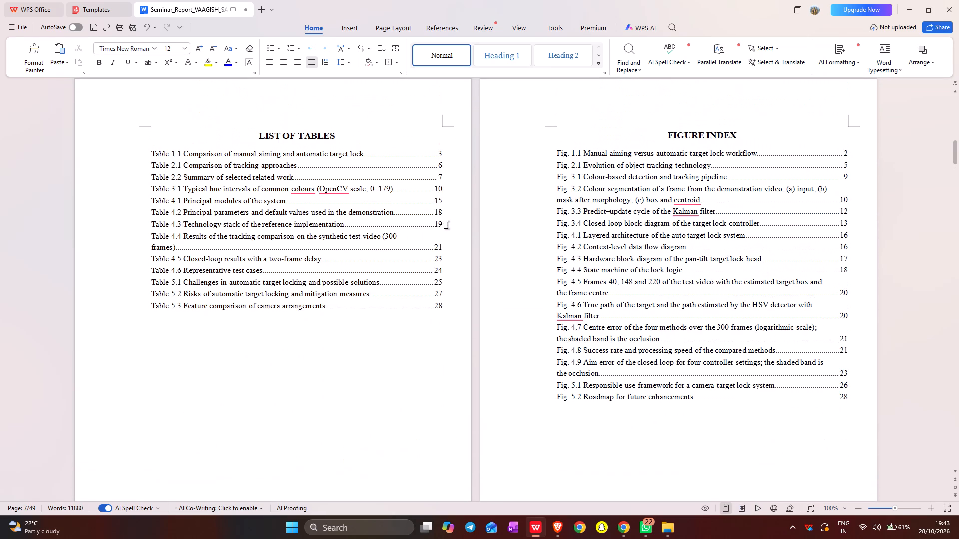
scroll(446, 225, "down", 5)
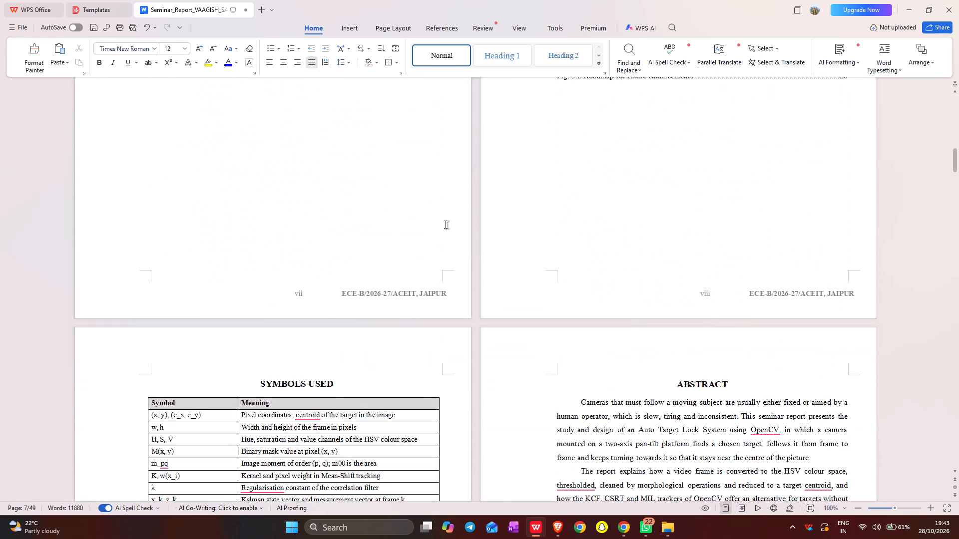
scroll(446, 225, "down", 5)
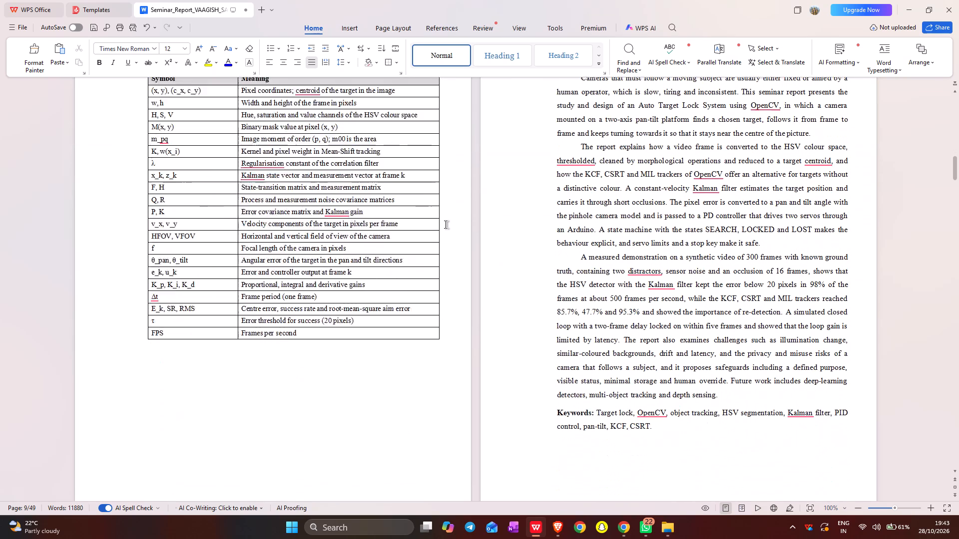
scroll(446, 225, "down", 1)
scroll(446, 225, "up", 4)
scroll(446, 225, "down", 1)
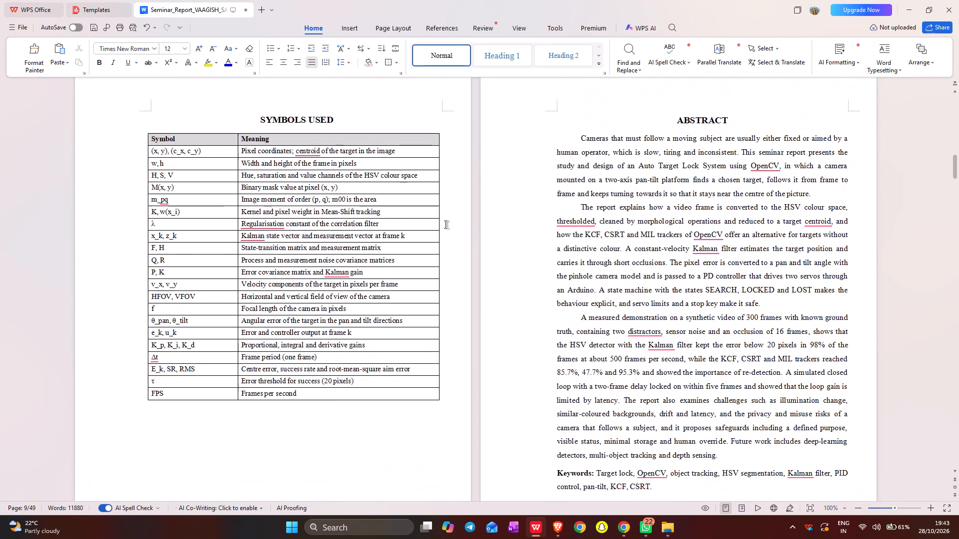
scroll(446, 225, "down", 1)
Return to the Table of Contents and recheck its entries.
scroll(446, 225, "up", 8)
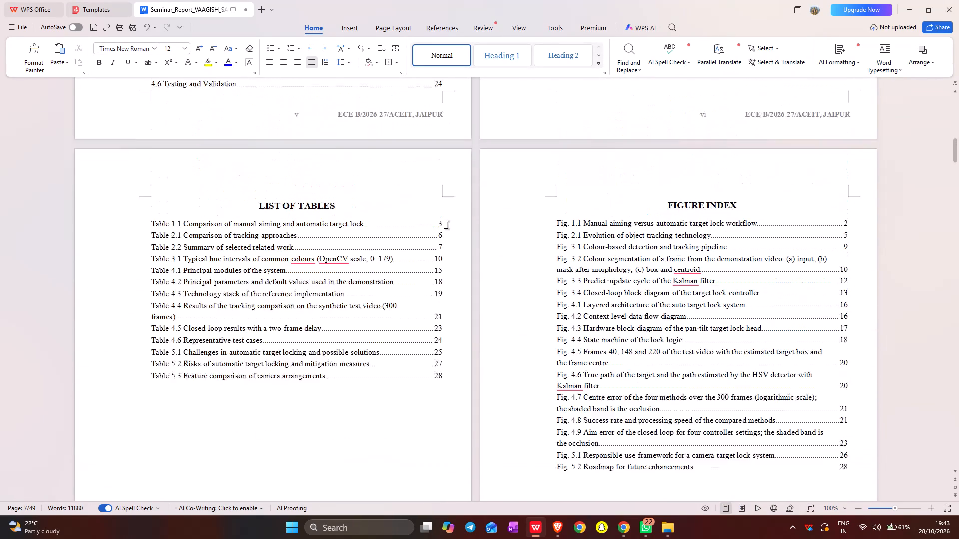
scroll(446, 225, "up", 4)
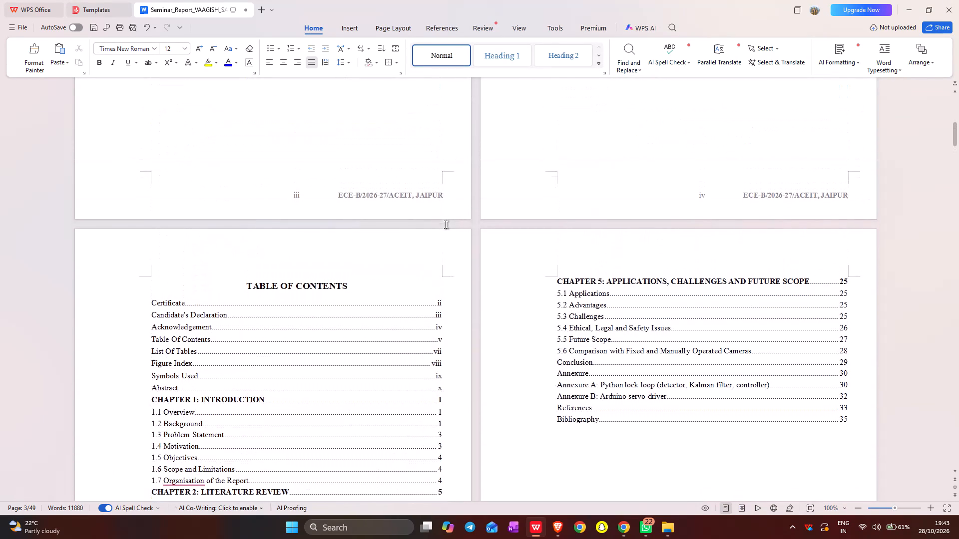
scroll(446, 225, "up", 1)
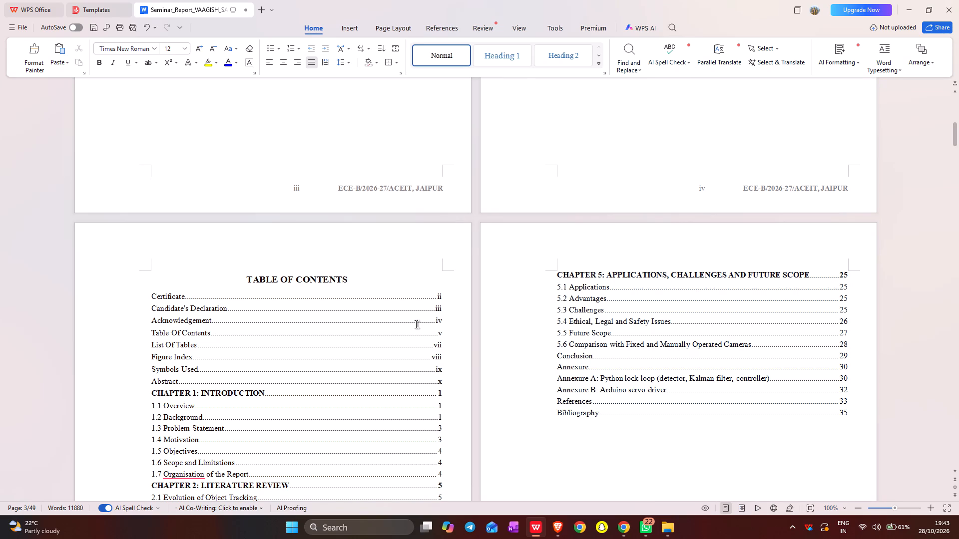
scroll(416, 325, "down", 3)
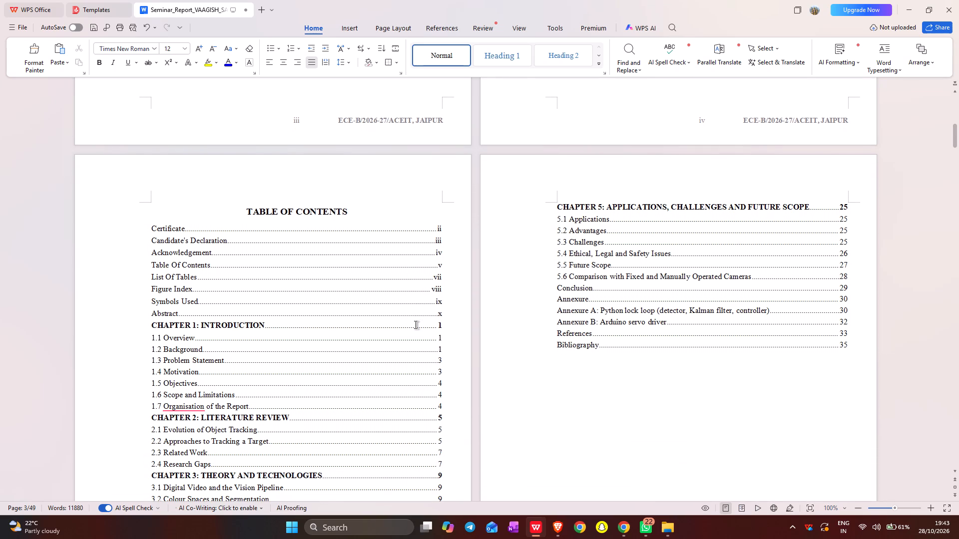
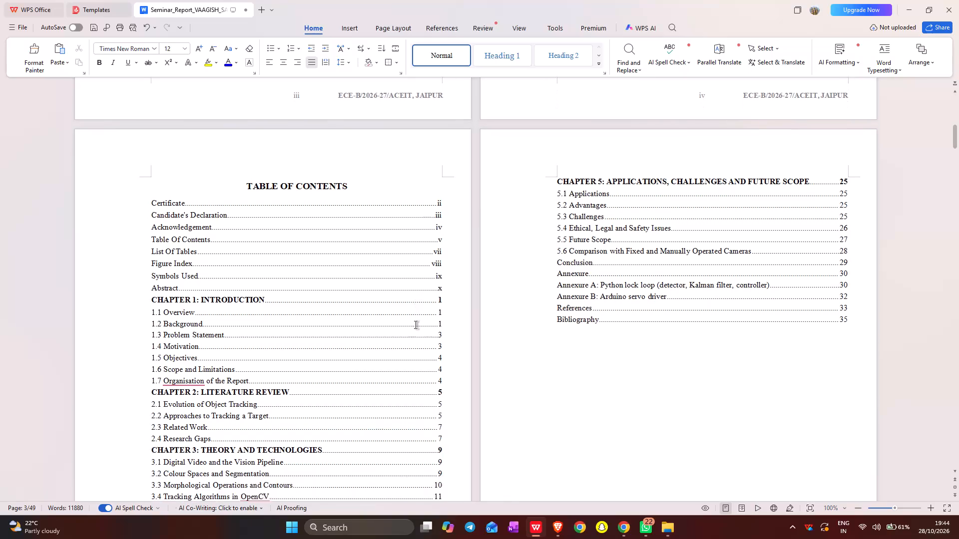
Skim from the Table of Contents through the remaining front matter and Chapter 1 to the start of Chapter 2.
scroll(416, 325, "down", 4)
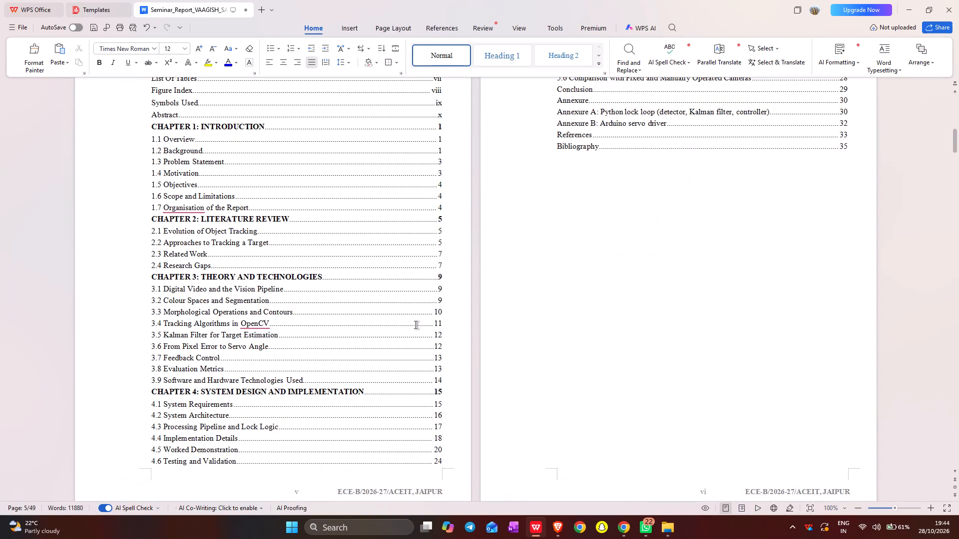
scroll(416, 325, "right", 1)
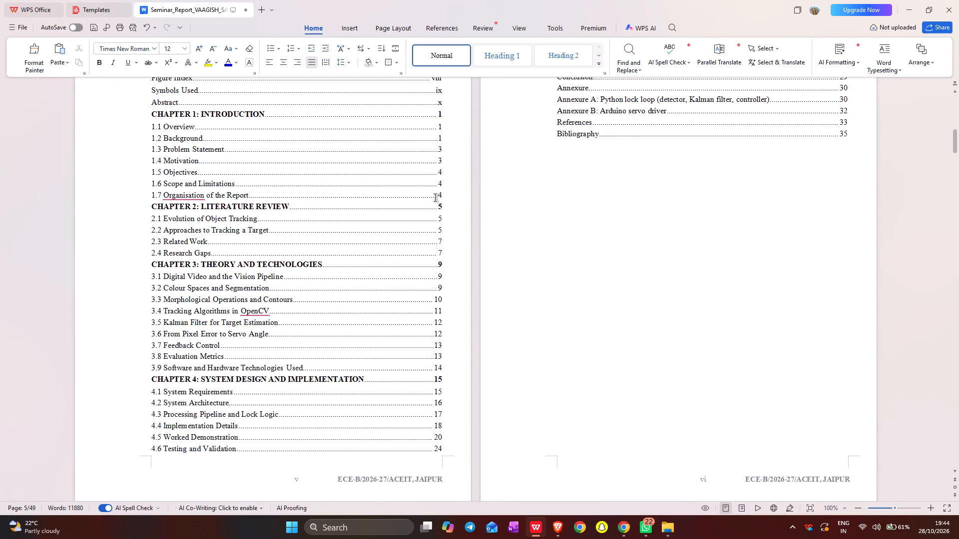
scroll(435, 197, "down", 5)
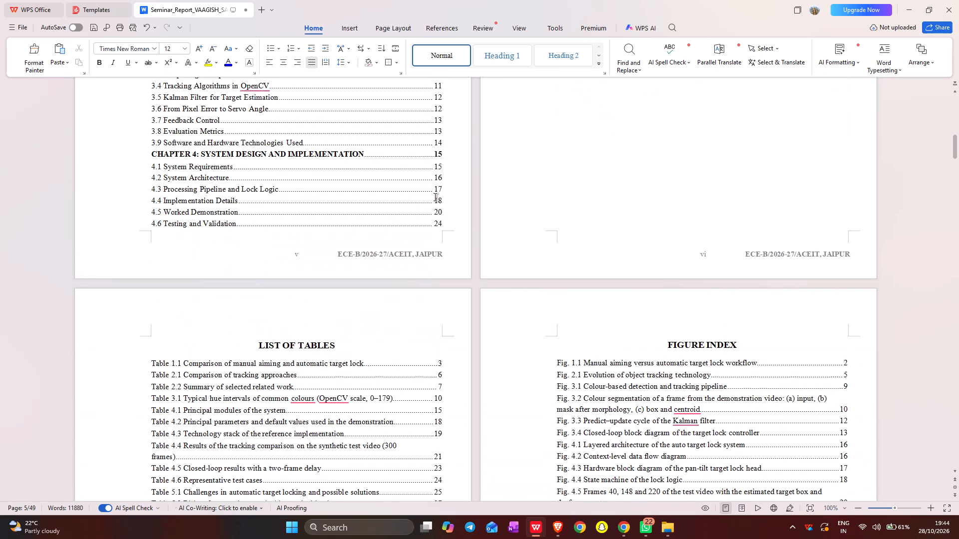
scroll(435, 197, "down", 11)
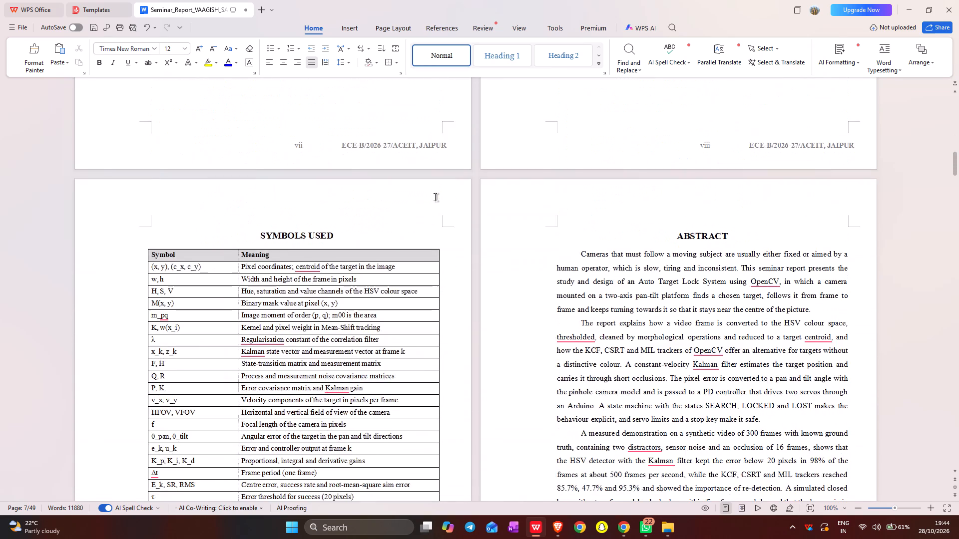
scroll(435, 197, "down", 9)
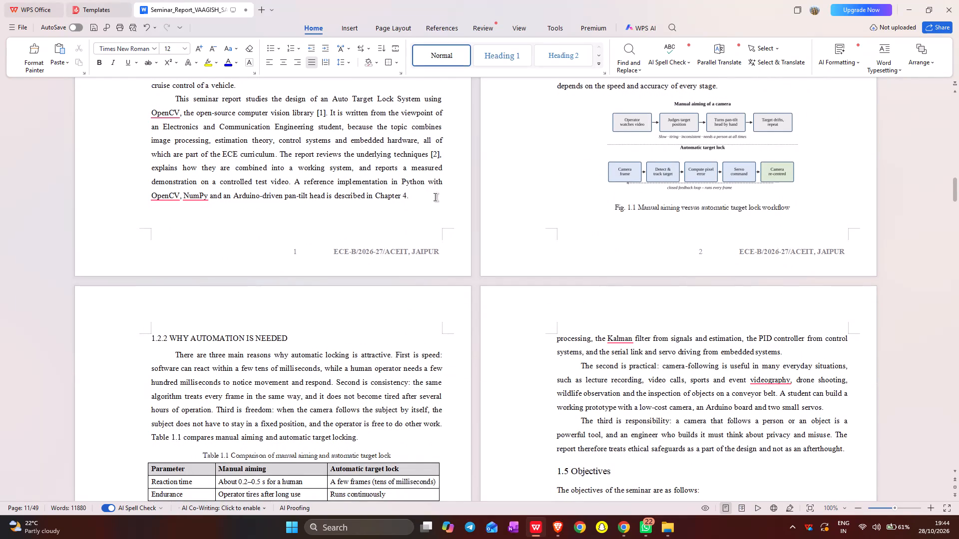
scroll(435, 197, "down", 1)
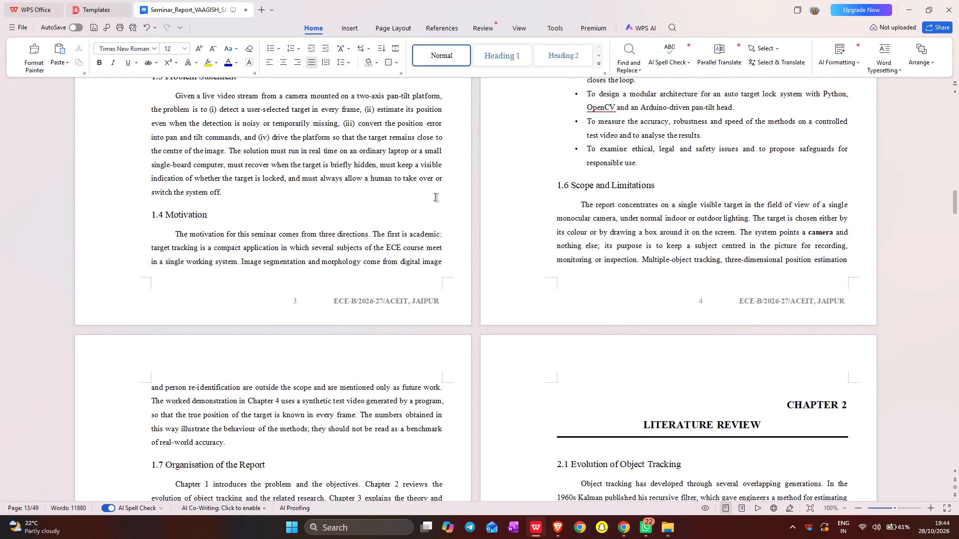
scroll(435, 197, "down", 1)
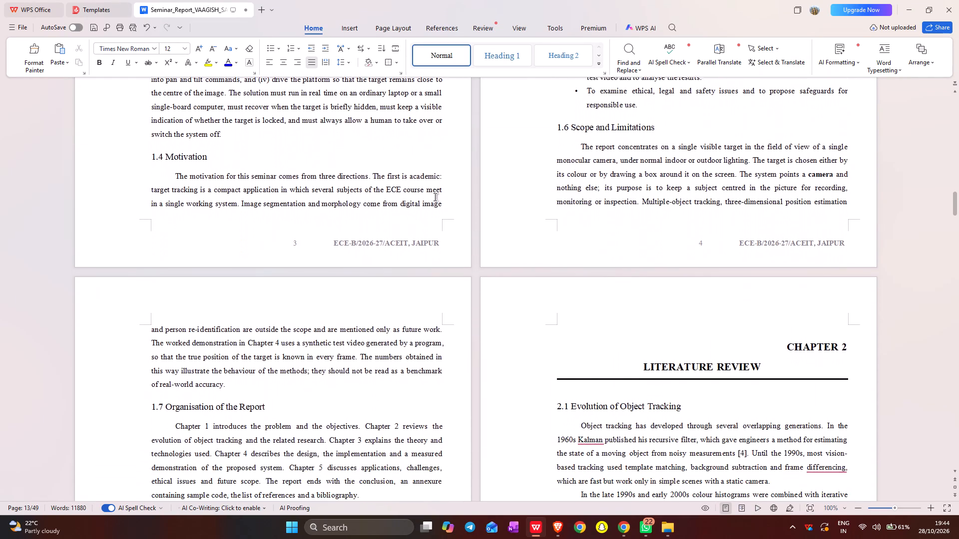
scroll(435, 197, "down", 3)
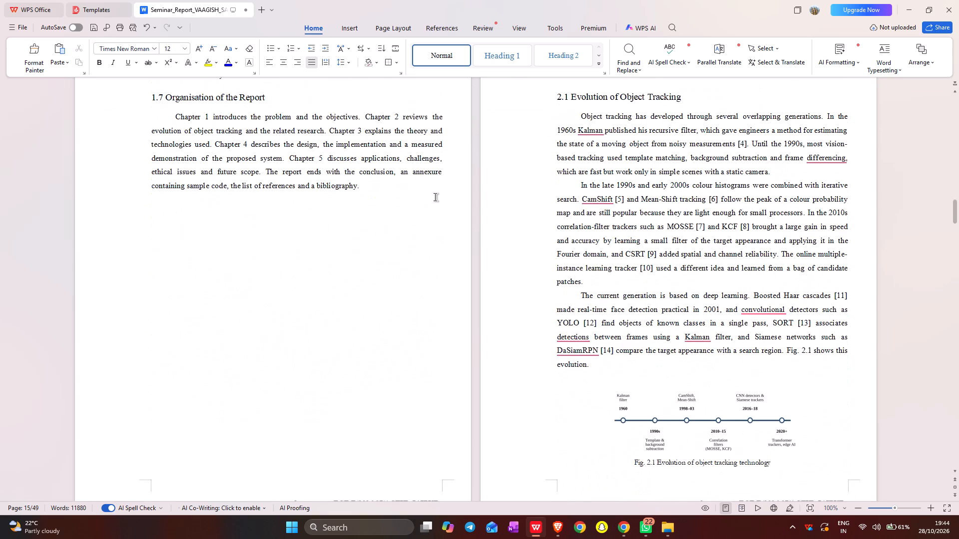
scroll(435, 197, "down", 3)
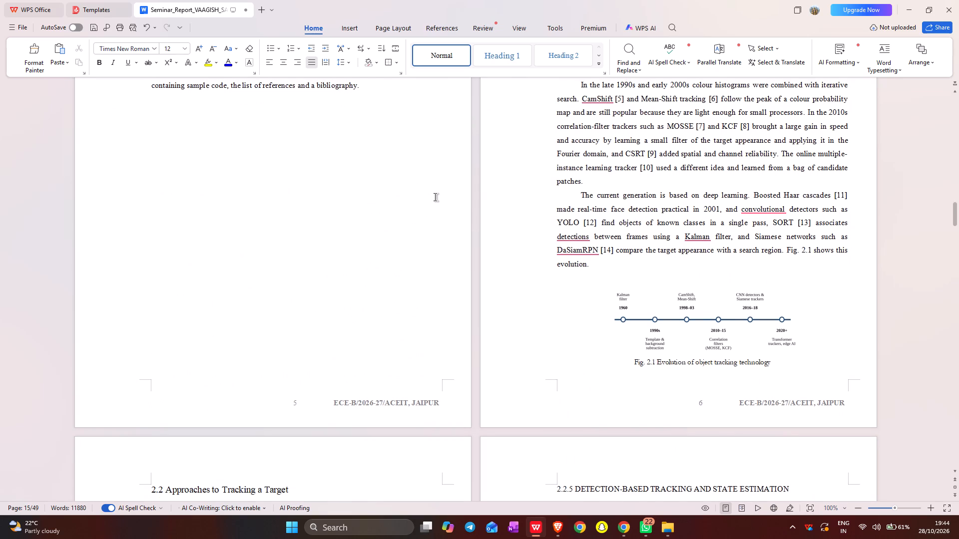
scroll(435, 197, "down", 1)
Return to the Chapter 1 opening and review its pages, from the Overview through Table 1.1, Problem Statement, Objectives and Scope and Limitations.
scroll(435, 197, "up", 10)
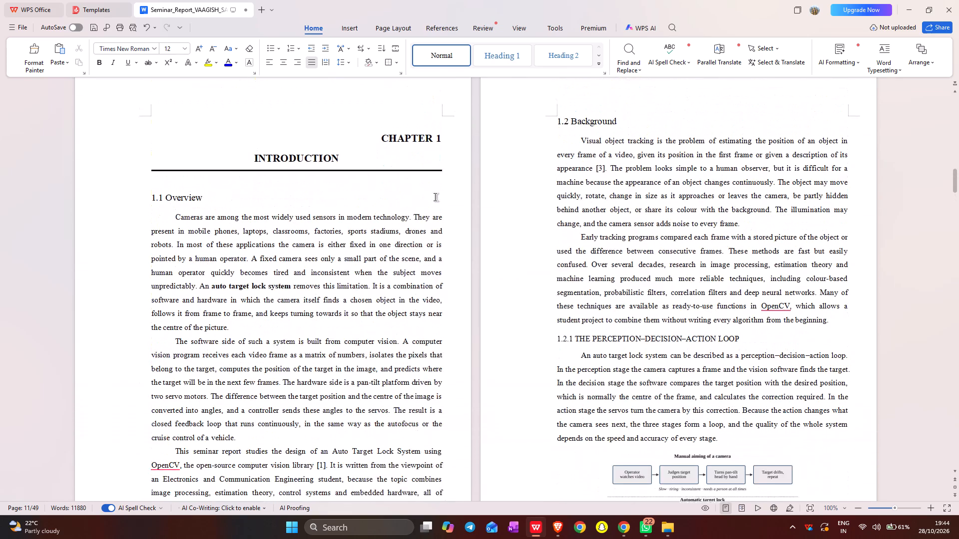
scroll(435, 197, "down", 1)
scroll(435, 197, "up", 1)
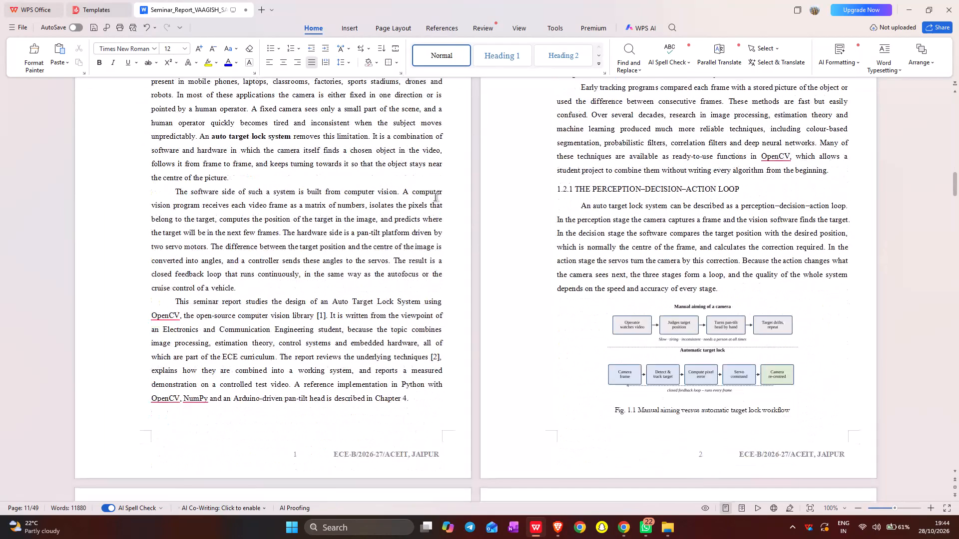
scroll(435, 197, "up", 2)
scroll(435, 197, "down", 6)
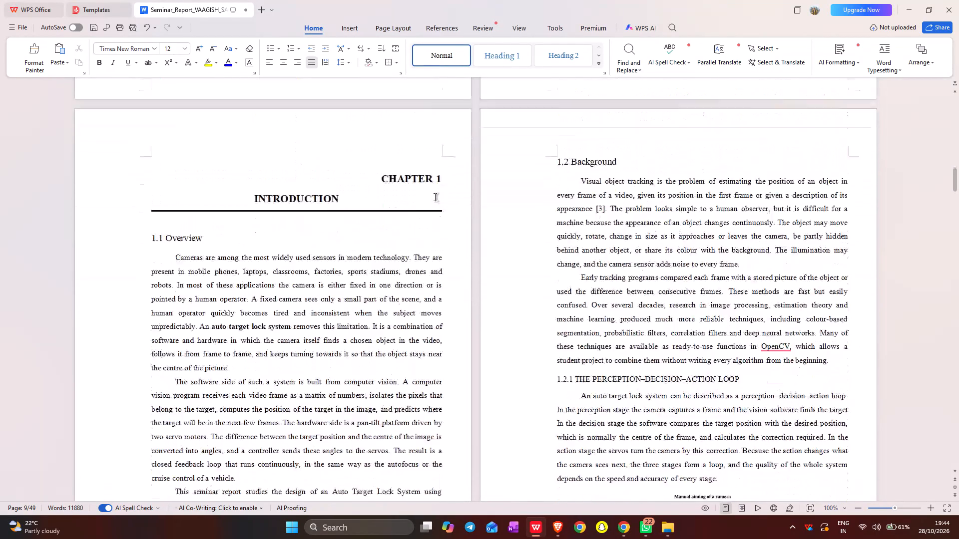
scroll(435, 197, "down", 11)
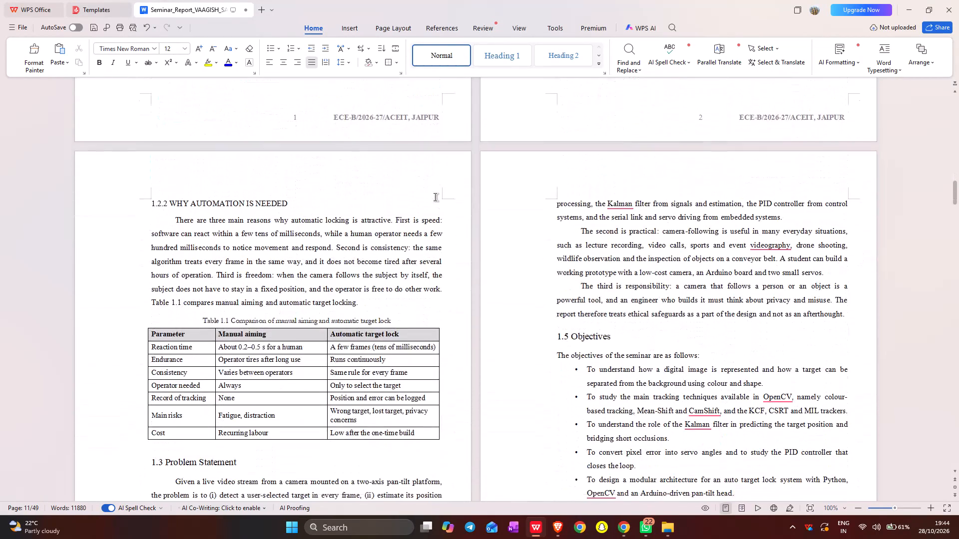
scroll(435, 197, "down", 9)
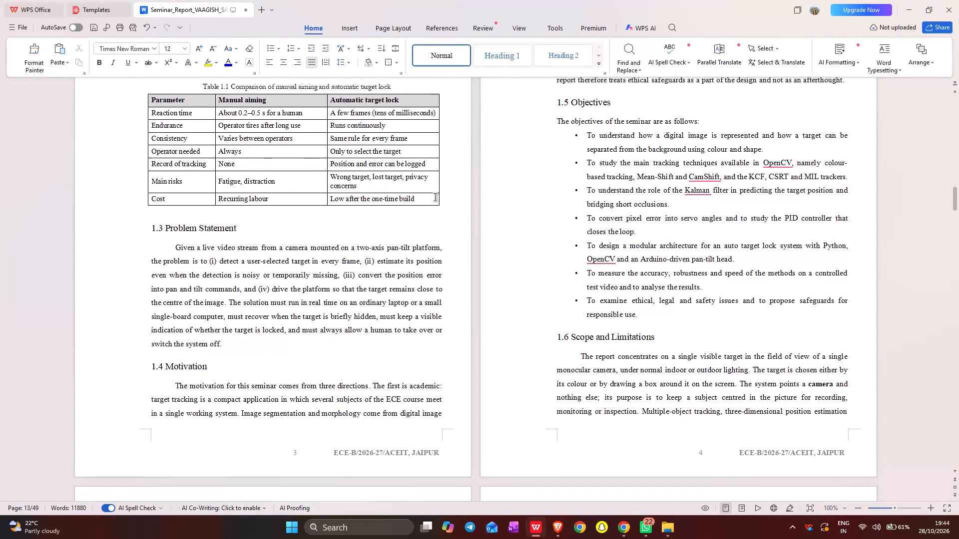
scroll(435, 197, "down", 4)
Examine sections 1.7, 2.1 and 2.2, Fig. 2.1 and Table 2.1, continuing to the Related Work section.
scroll(435, 197, "right", 1)
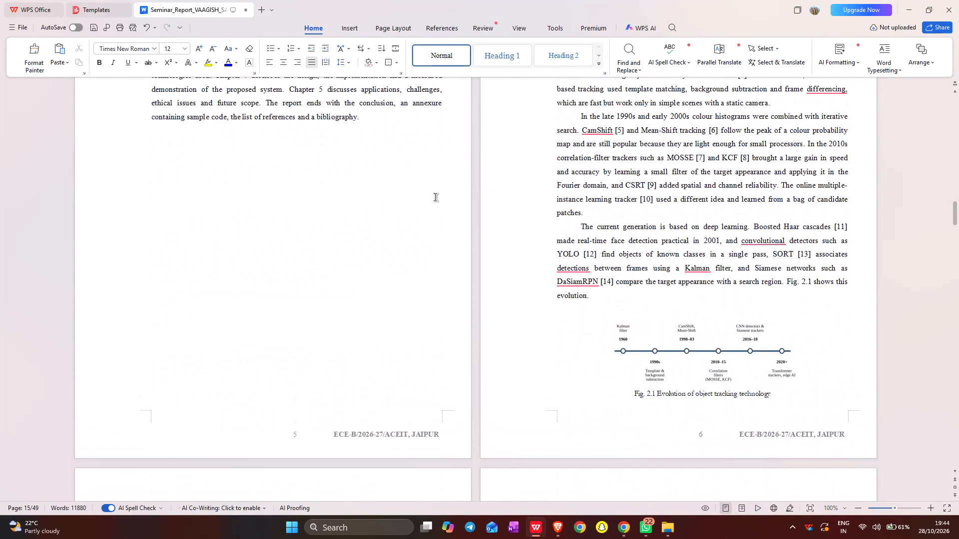
scroll(435, 197, "right", 1)
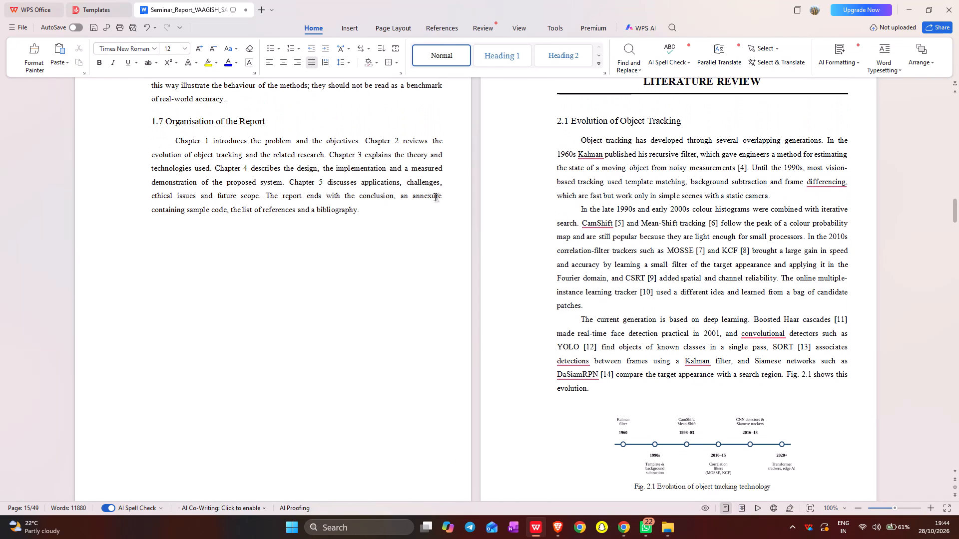
scroll(435, 197, "up", 2)
scroll(435, 197, "down", 2)
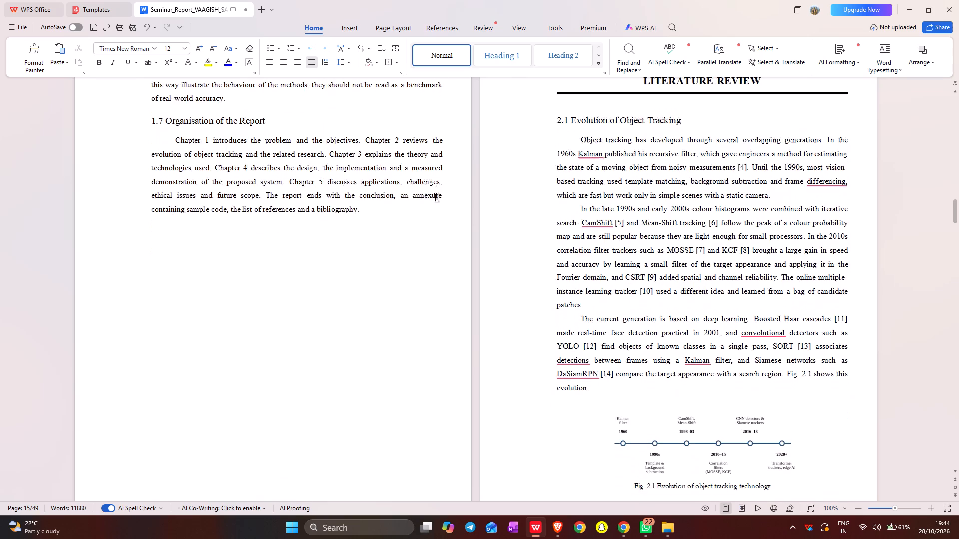
scroll(435, 197, "down", 4)
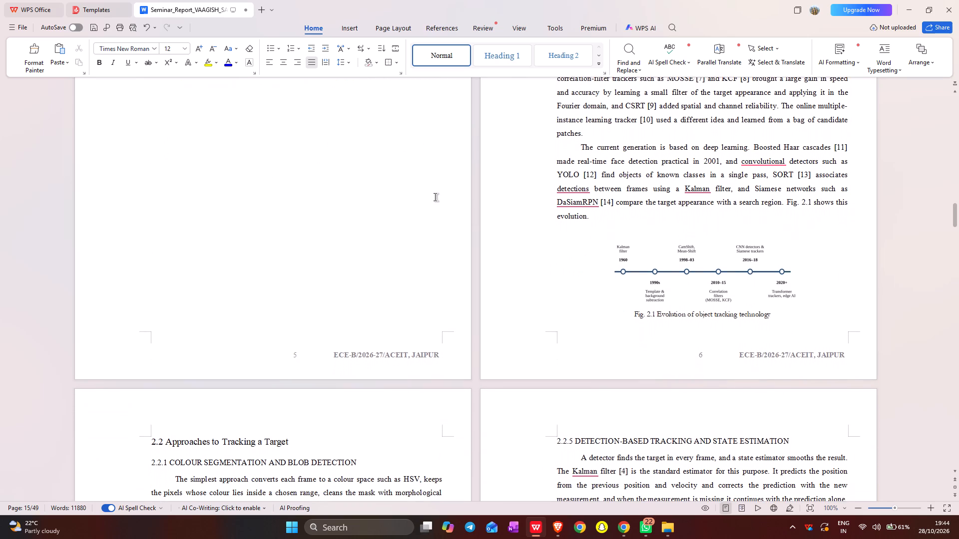
scroll(435, 197, "down", 1)
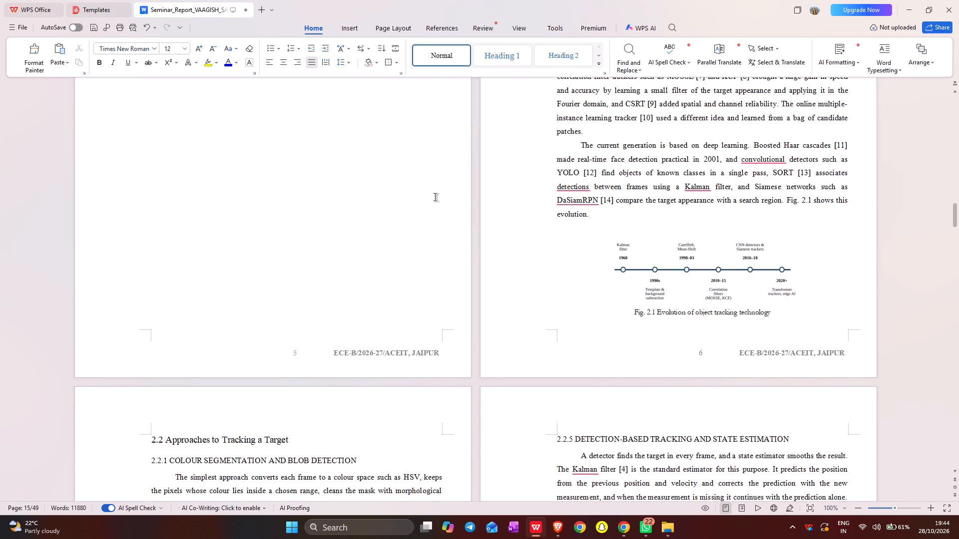
scroll(435, 197, "down", 4)
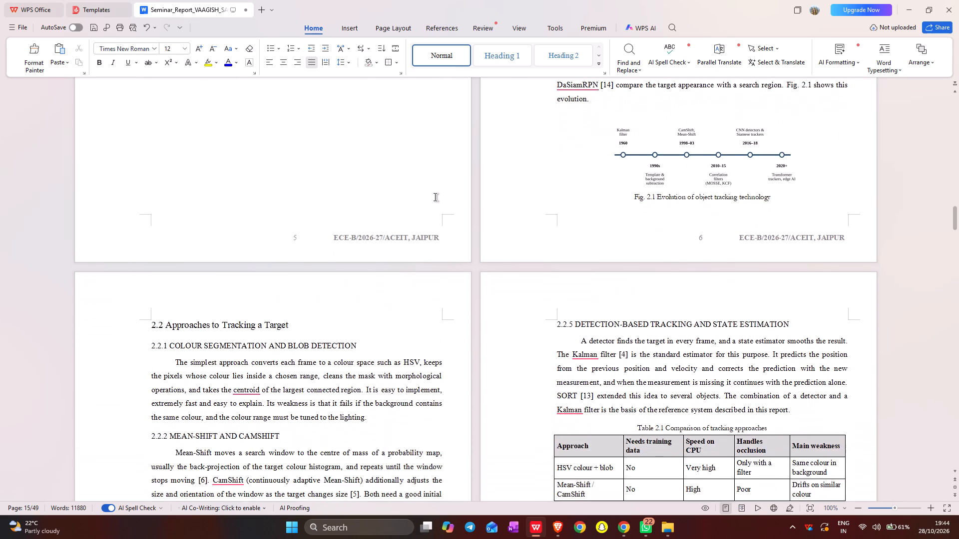
scroll(435, 197, "down", 3)
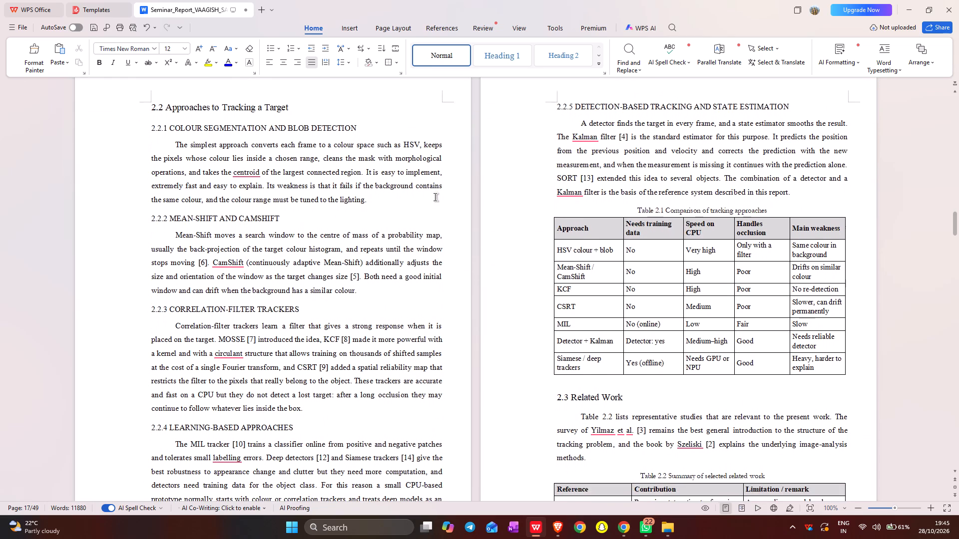
scroll(435, 197, "down", 2)
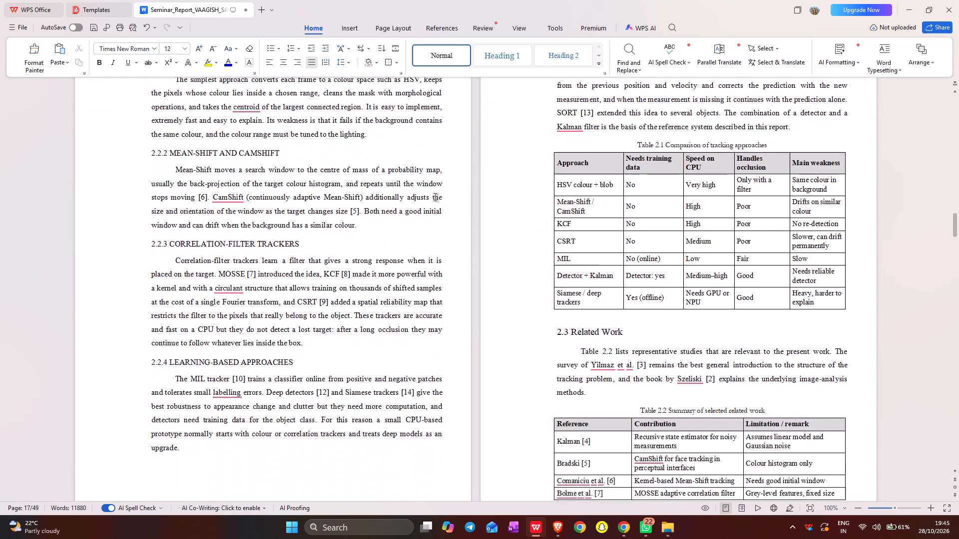
scroll(435, 197, "down", 2)
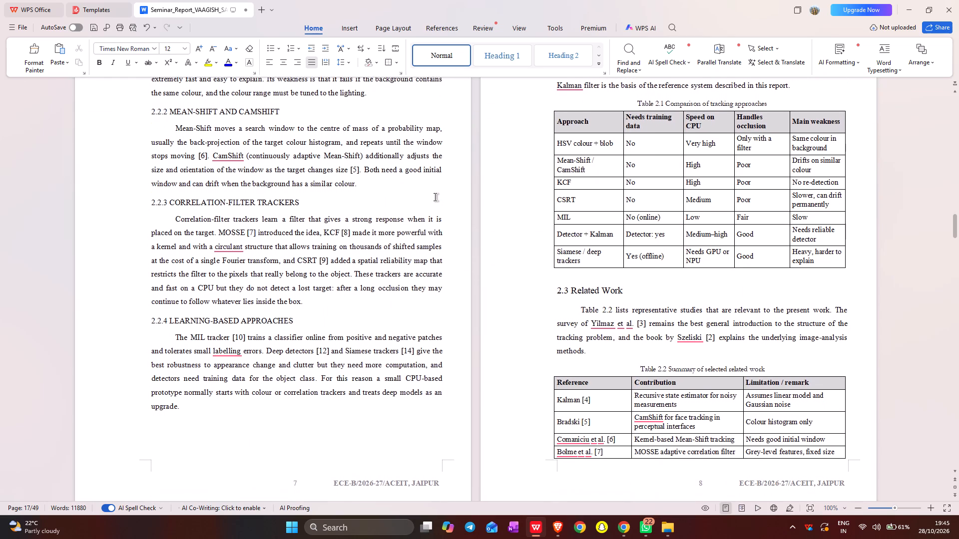
scroll(435, 197, "down", 1)
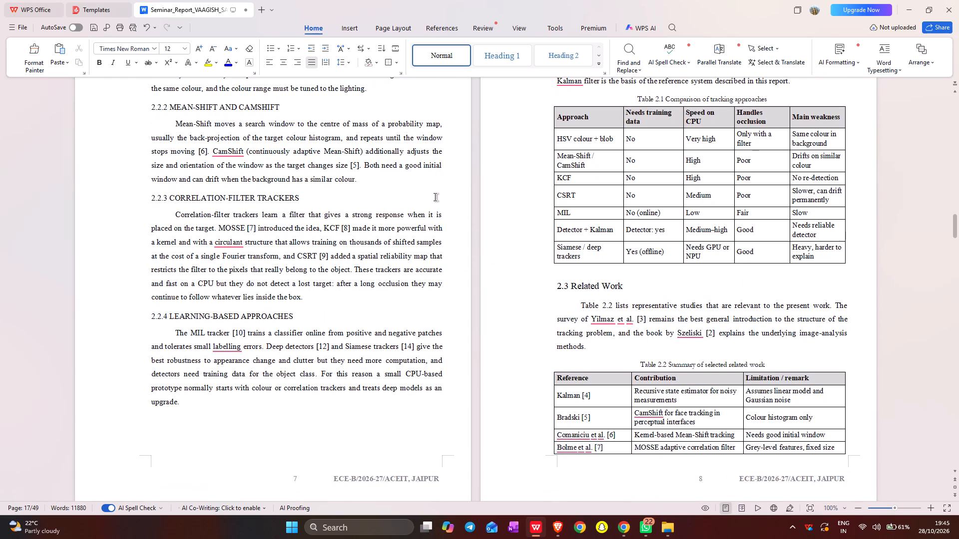
Go back to section 2.1 and recheck the Chapter 2 pages through Tables 2.1 and 2.2.
scroll(435, 197, "up", 2)
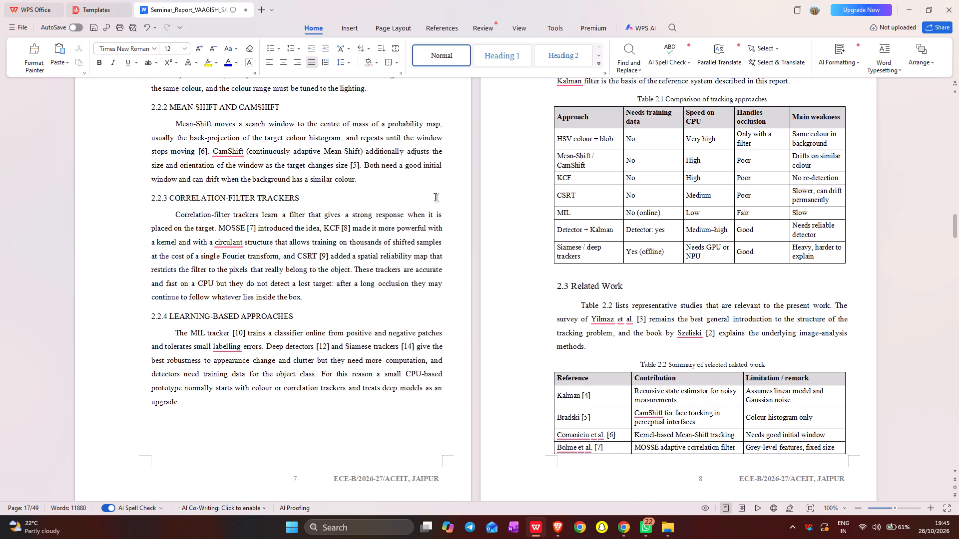
scroll(435, 197, "up", 7)
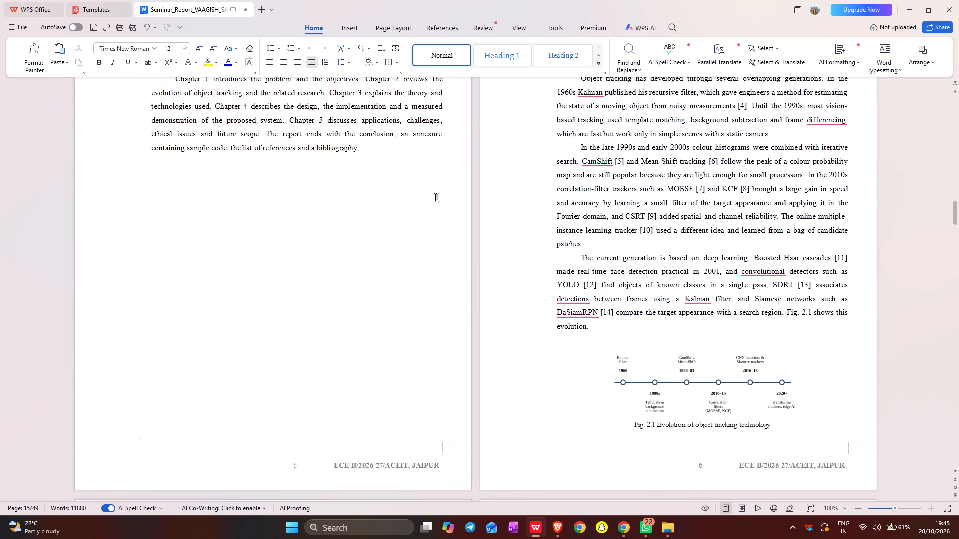
scroll(435, 197, "up", 2)
scroll(435, 197, "down", 2)
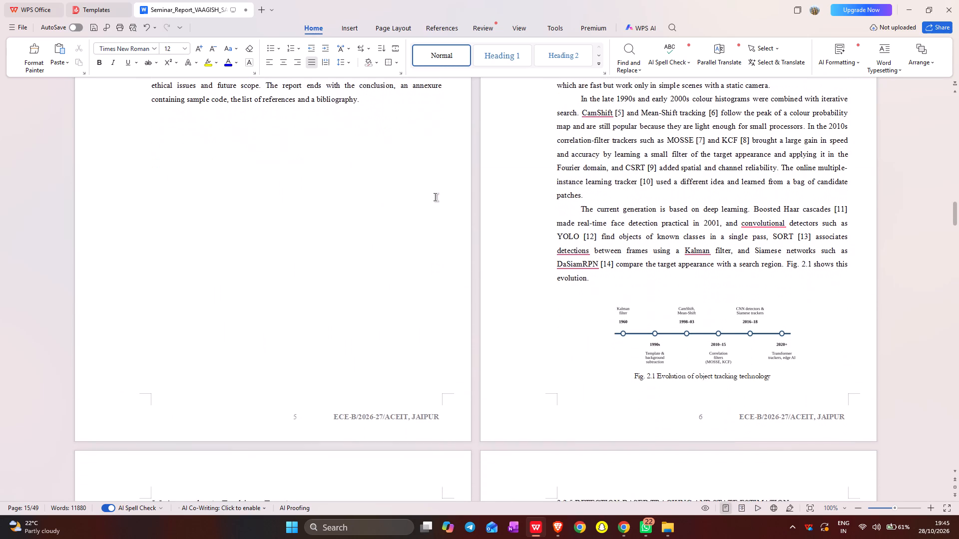
scroll(435, 197, "down", 6)
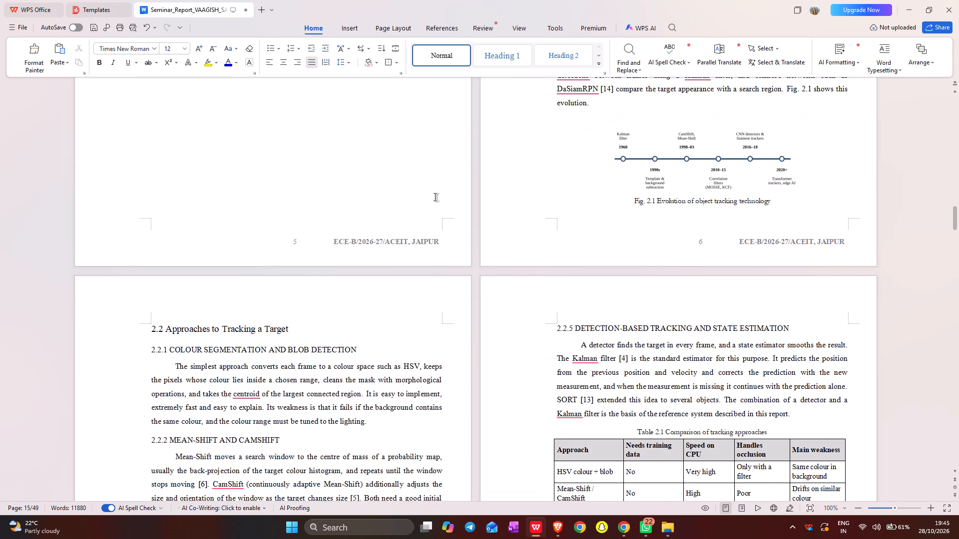
scroll(435, 197, "down", 2)
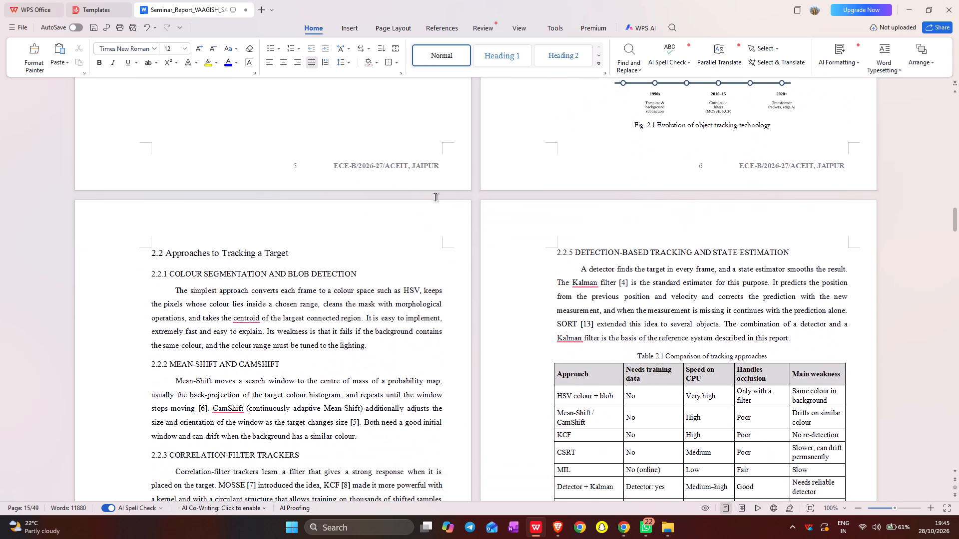
scroll(435, 197, "down", 7)
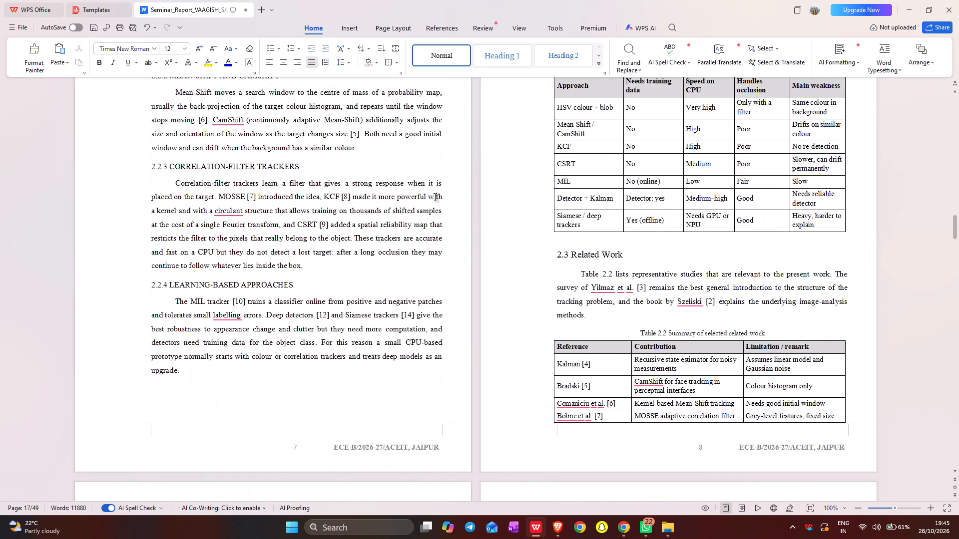
Examine the rest of Table 2.2, the Research Gaps section and the Chapter 3 opening pages with Fig. 3.1.
scroll(435, 197, "down", 8)
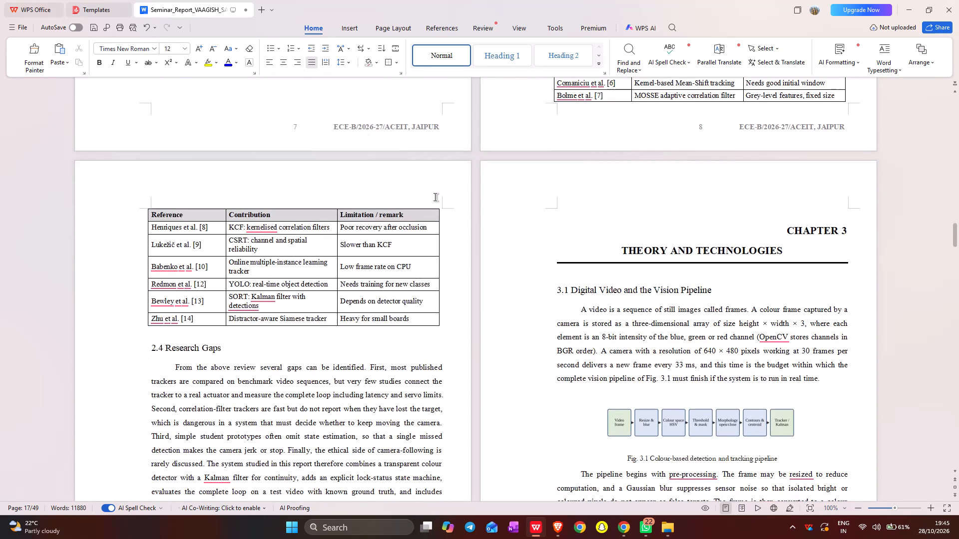
scroll(435, 197, "down", 3)
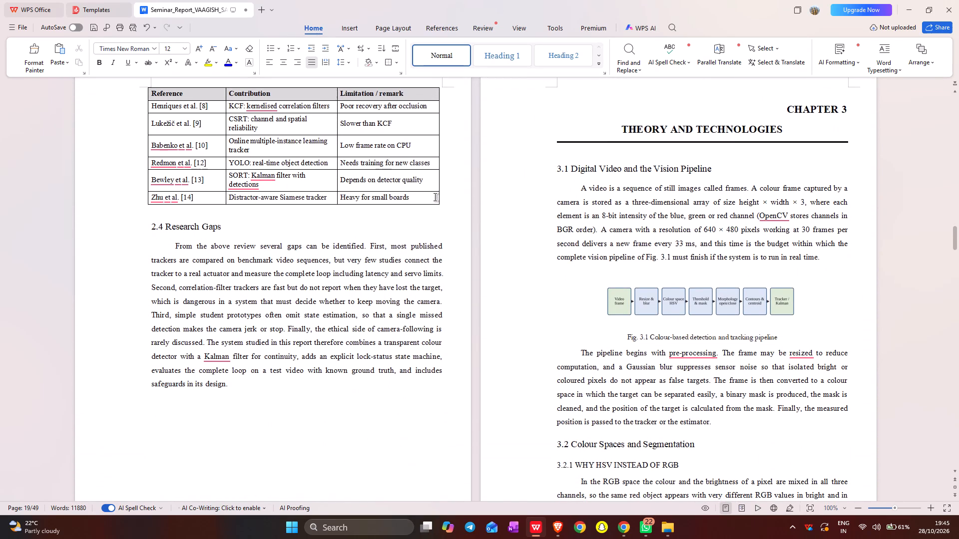
scroll(435, 197, "down", 3)
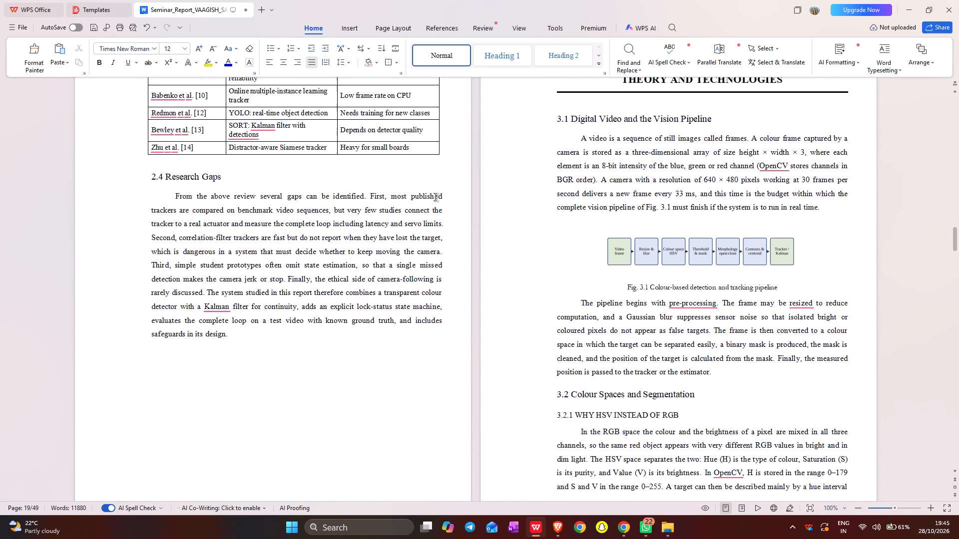
scroll(435, 197, "down", 2)
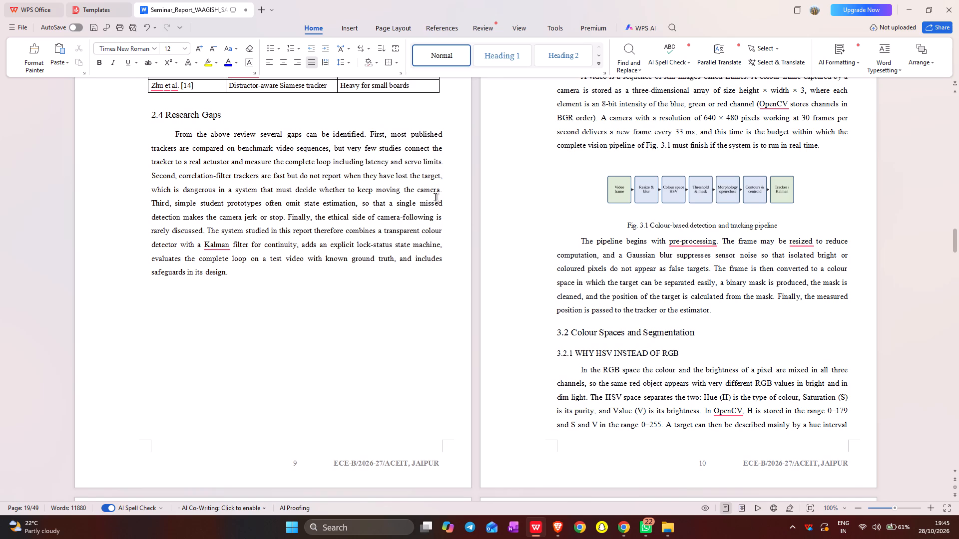
scroll(435, 197, "down", 2)
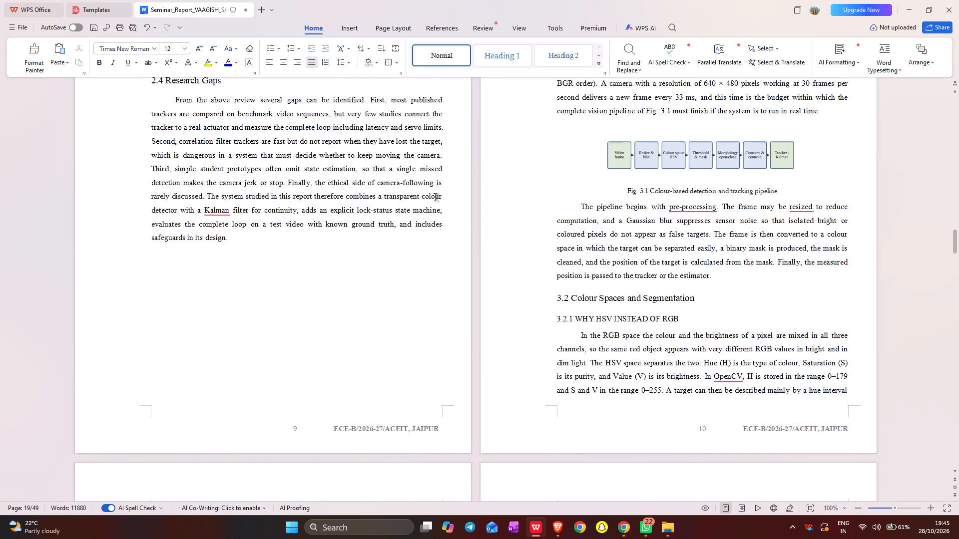
scroll(435, 197, "down", 1)
left_click_drag(435, 197, 456, 52)
scroll(456, 52, "down", 2)
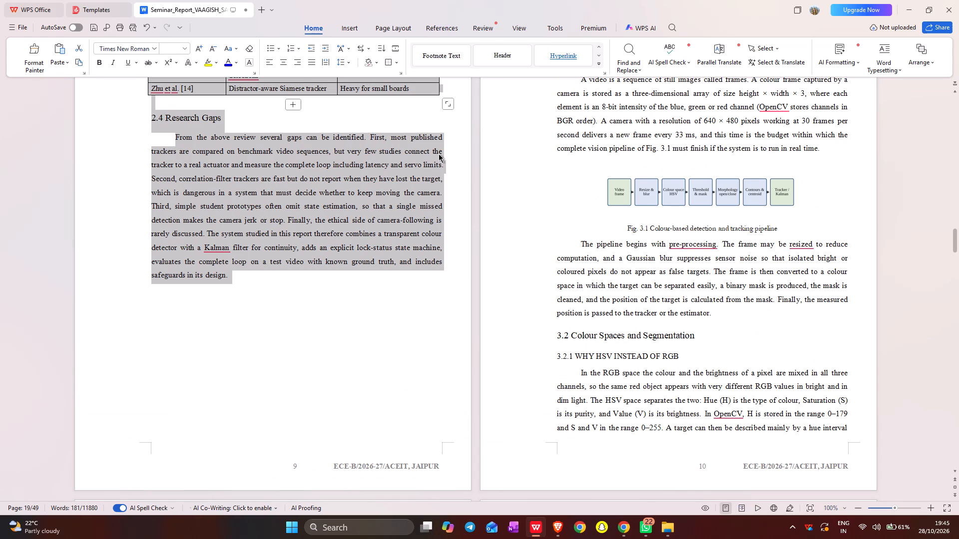
left_click(439, 154)
Review Chapter 3 from Table 3.1 and Thresholding through the tracking algorithms, Kalman filter and pixel-error-to-servo-angle sections.
scroll(439, 154, "down", 6)
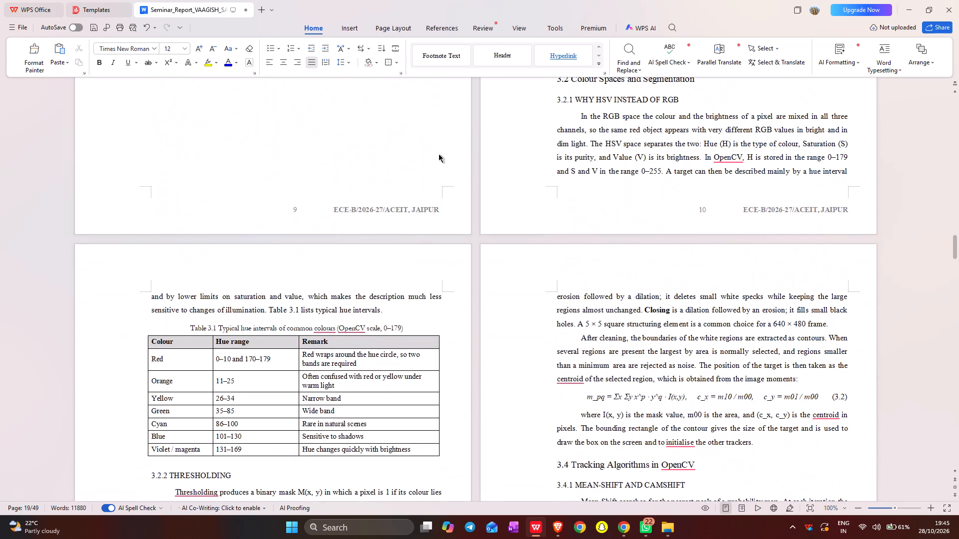
scroll(439, 154, "down", 6)
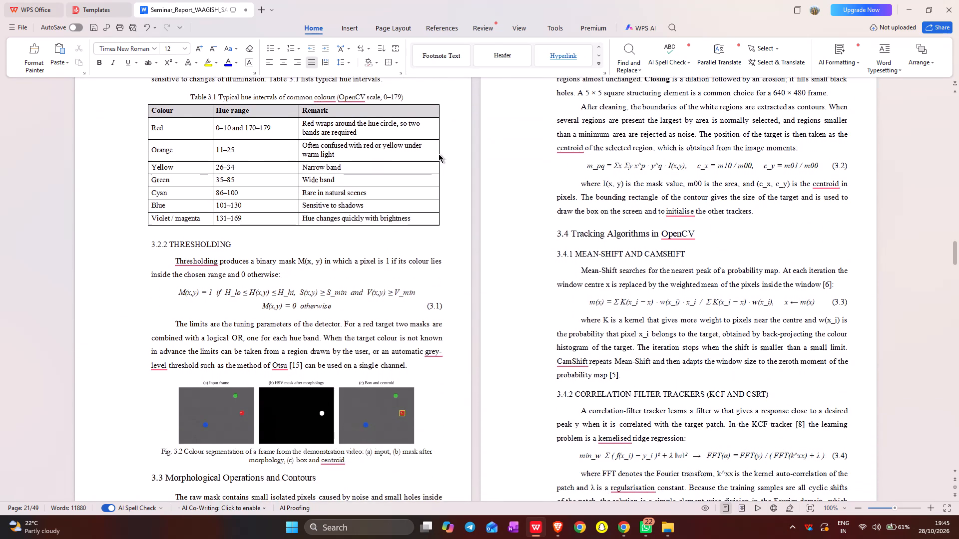
scroll(439, 154, "down", 3)
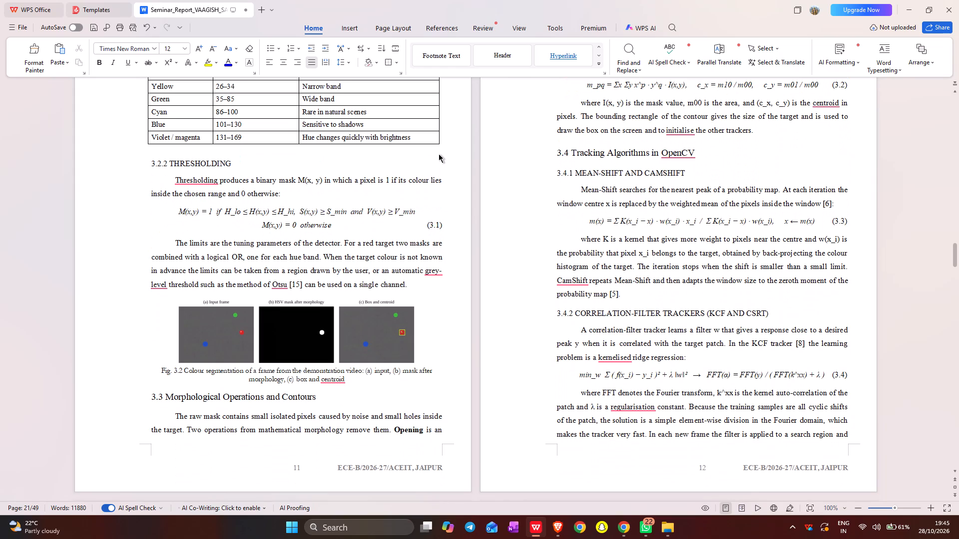
scroll(439, 154, "up", 1)
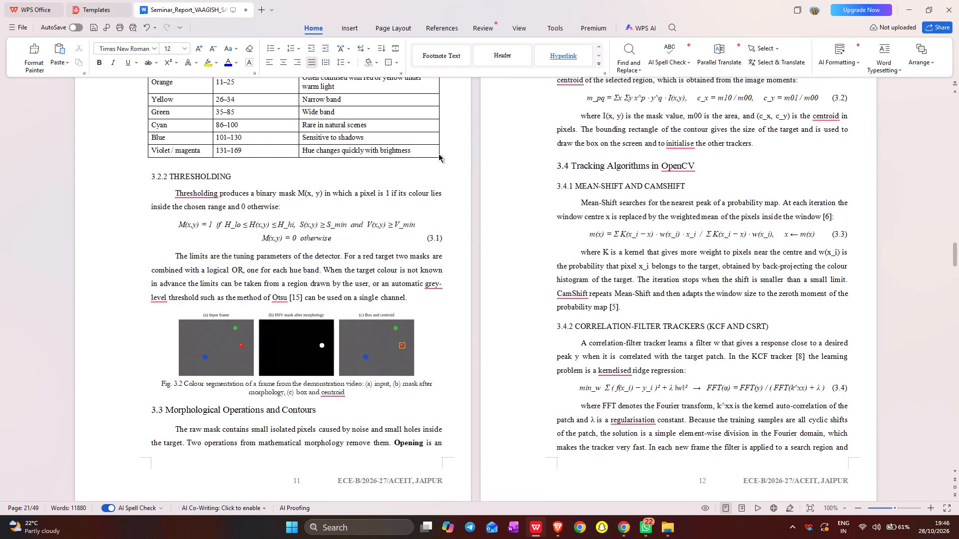
scroll(439, 154, "down", 4)
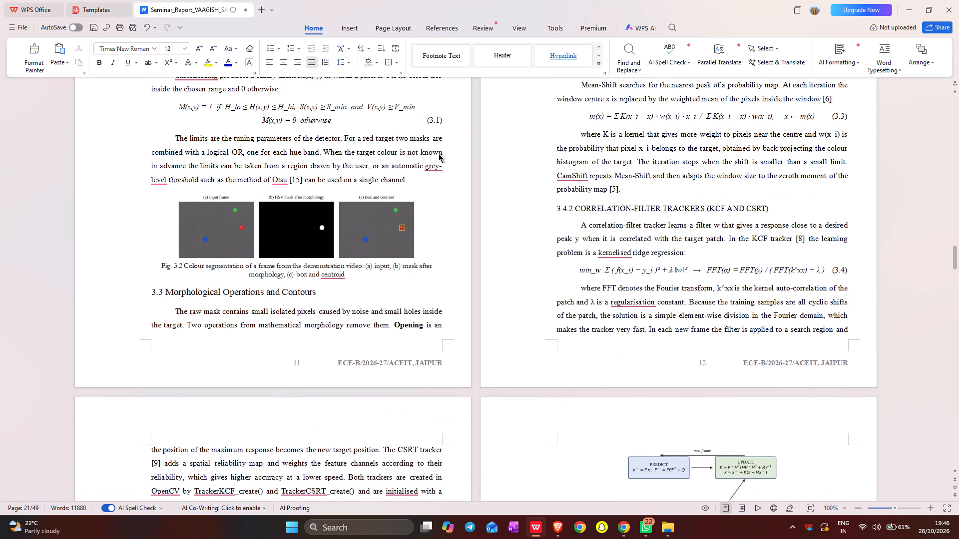
scroll(439, 154, "down", 6)
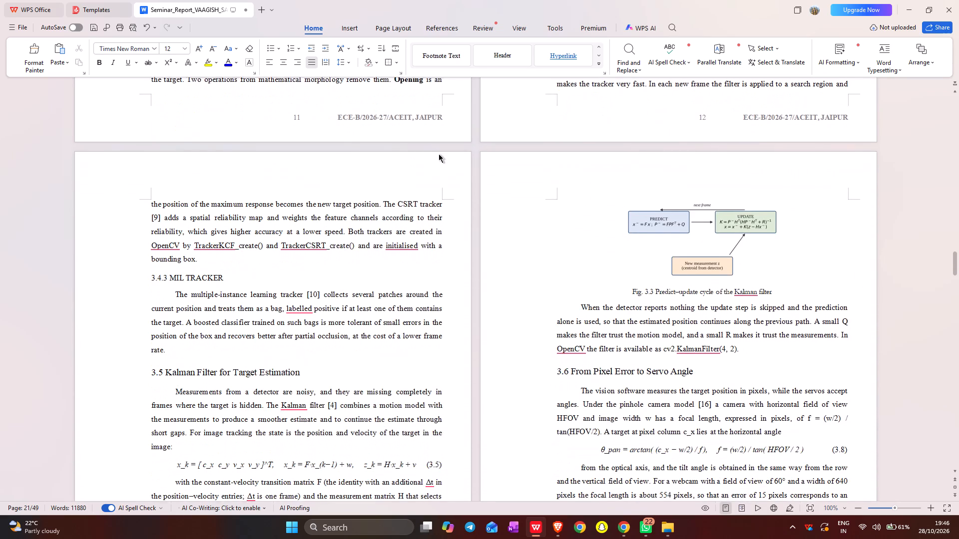
scroll(439, 154, "down", 1)
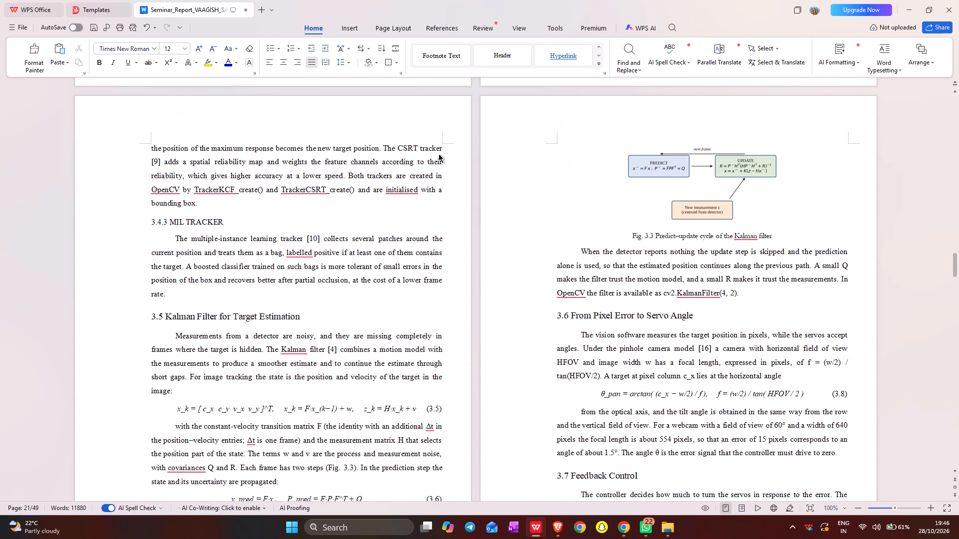
scroll(439, 154, "down", 1)
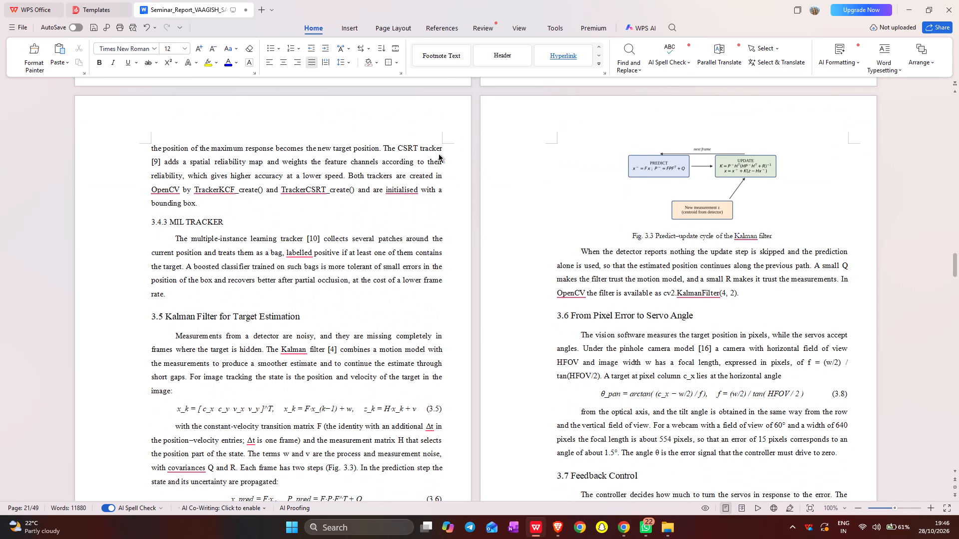
scroll(439, 154, "down", 4)
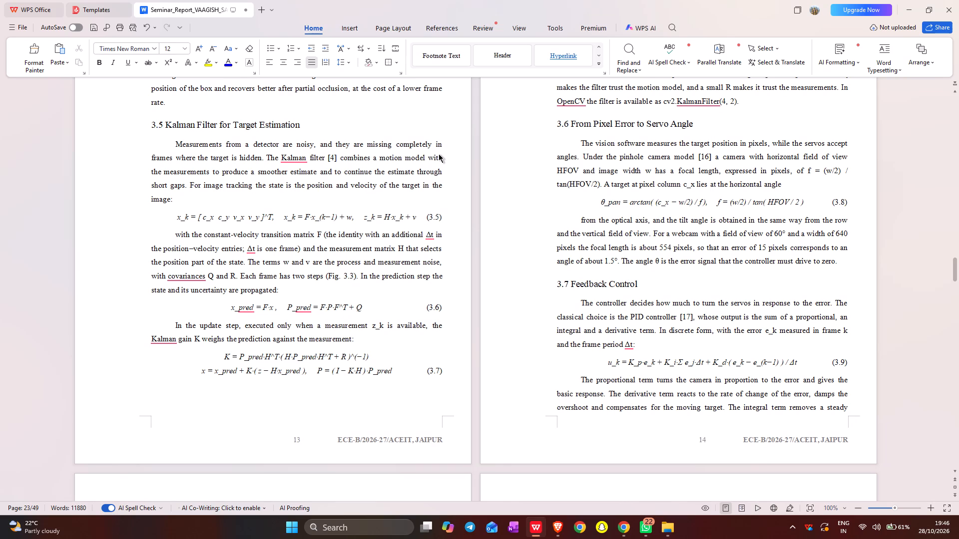
Read through the end of Chapter 3, rechecking Feedback Control, Fig. 3.4, Evaluation Metrics and Software and Hardware Technologies Used.
scroll(439, 154, "down", 9)
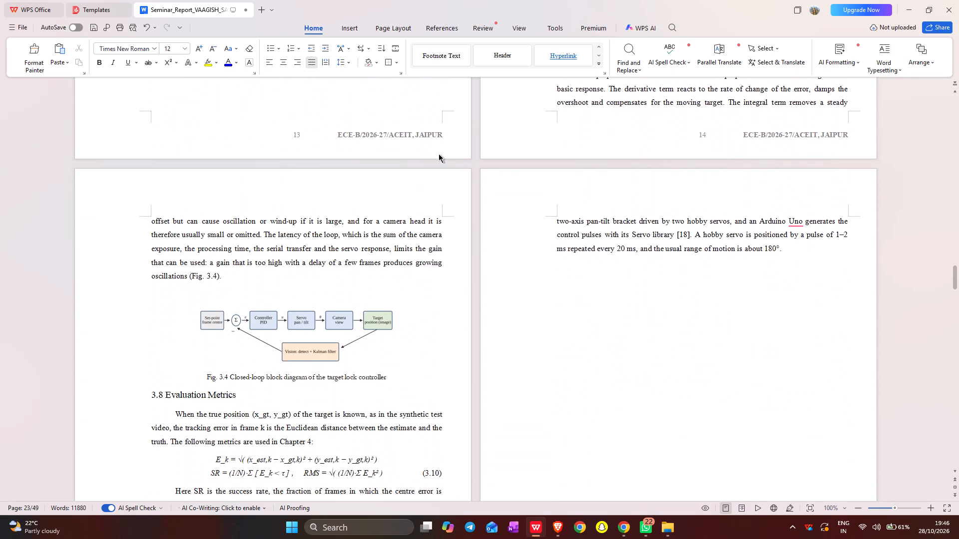
scroll(439, 154, "down", 5)
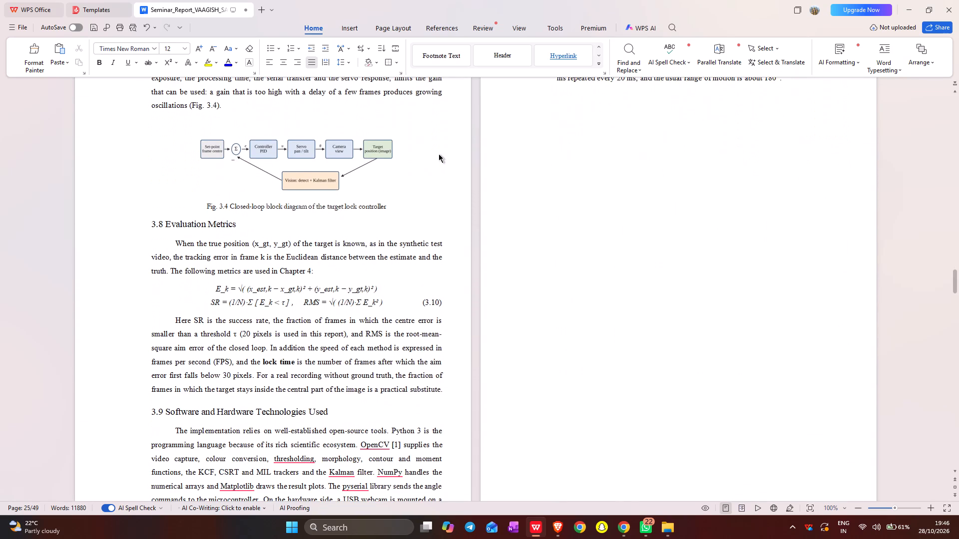
scroll(439, 154, "down", 2)
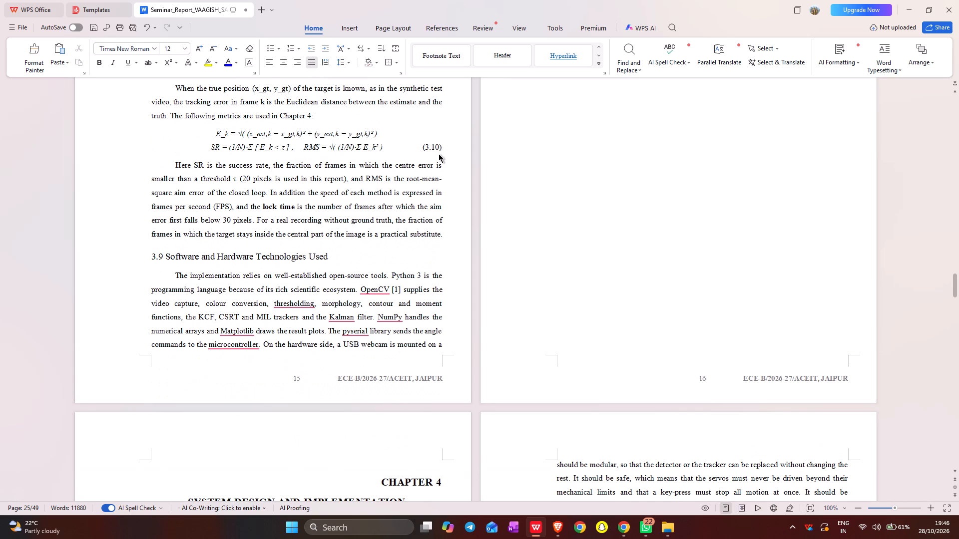
scroll(439, 154, "up", 2)
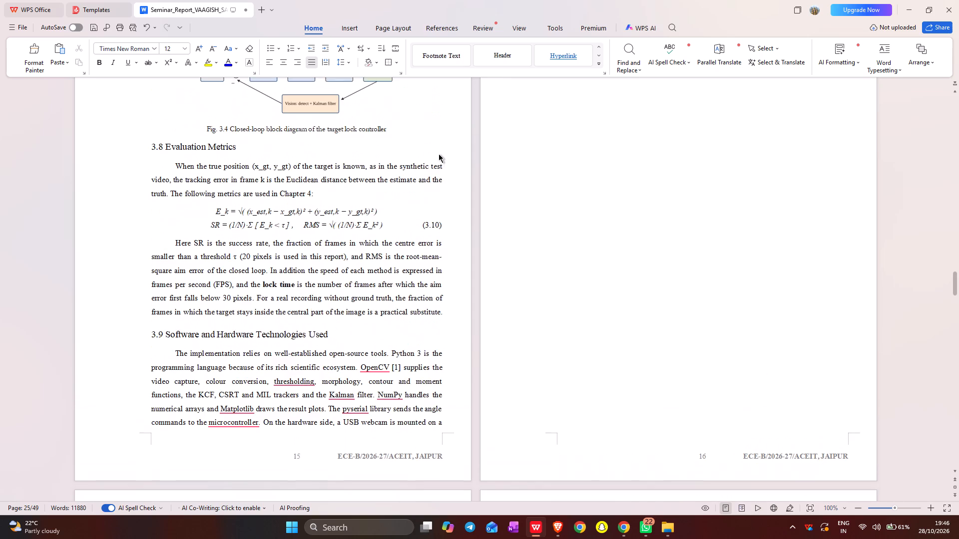
scroll(439, 154, "up", 4)
scroll(439, 154, "down", 7)
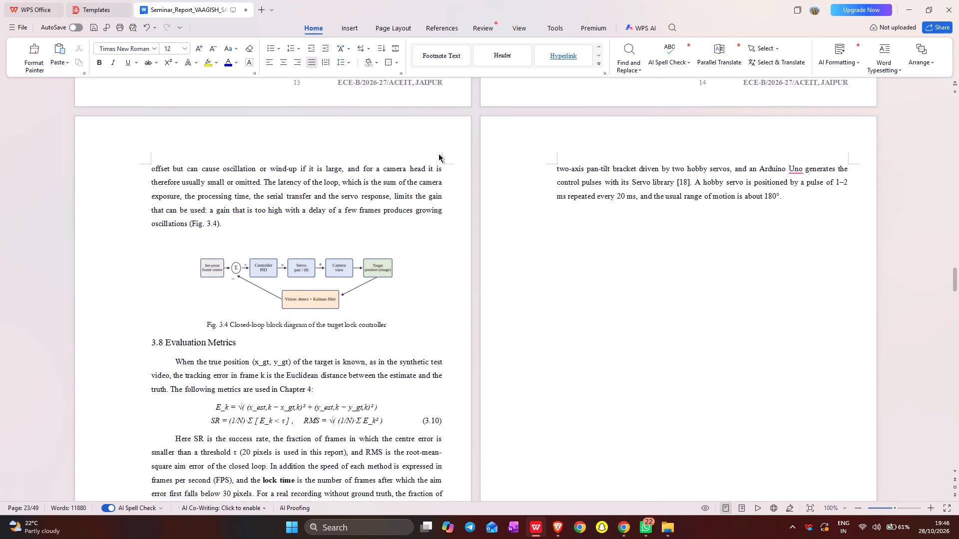
scroll(439, 154, "down", 5)
Review Chapter 4 from System Requirements and Table 4.1 through System Architecture, Figs. 4.1 to 4.4 and Table 4.2.
scroll(439, 154, "down", 2)
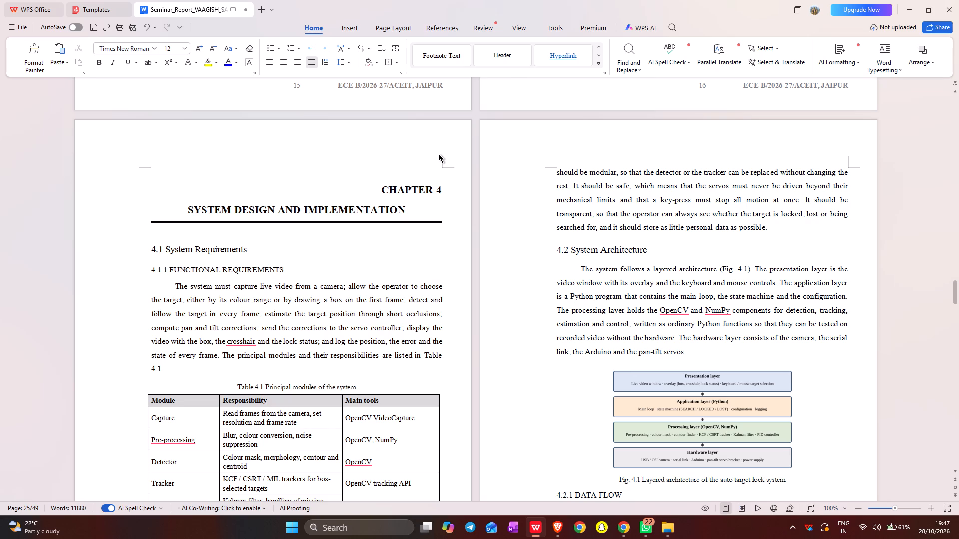
scroll(439, 154, "down", 6)
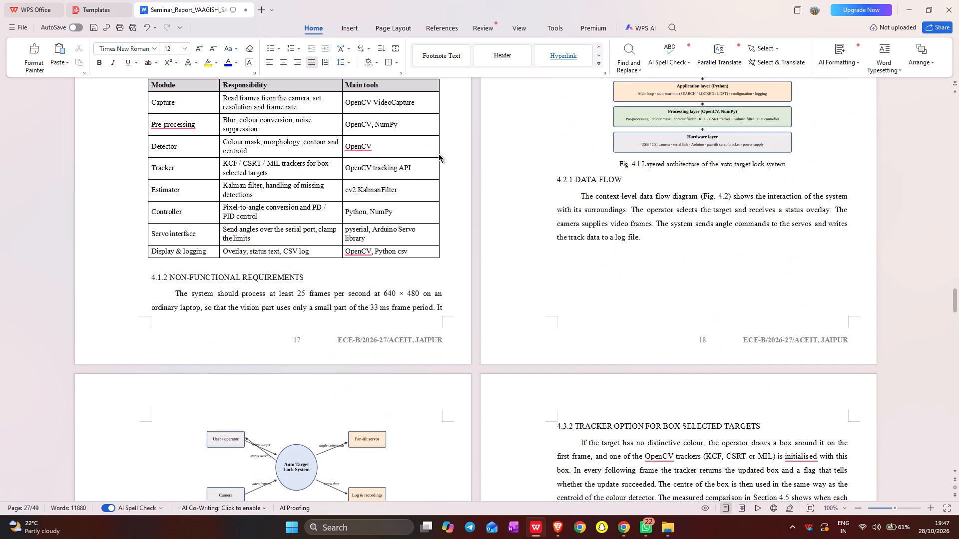
scroll(439, 154, "up", 2)
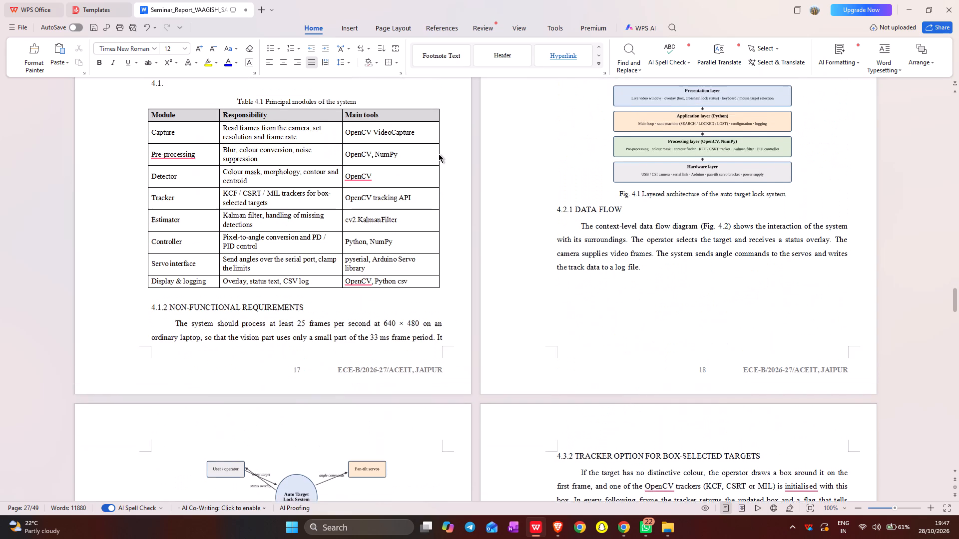
scroll(439, 154, "up", 4)
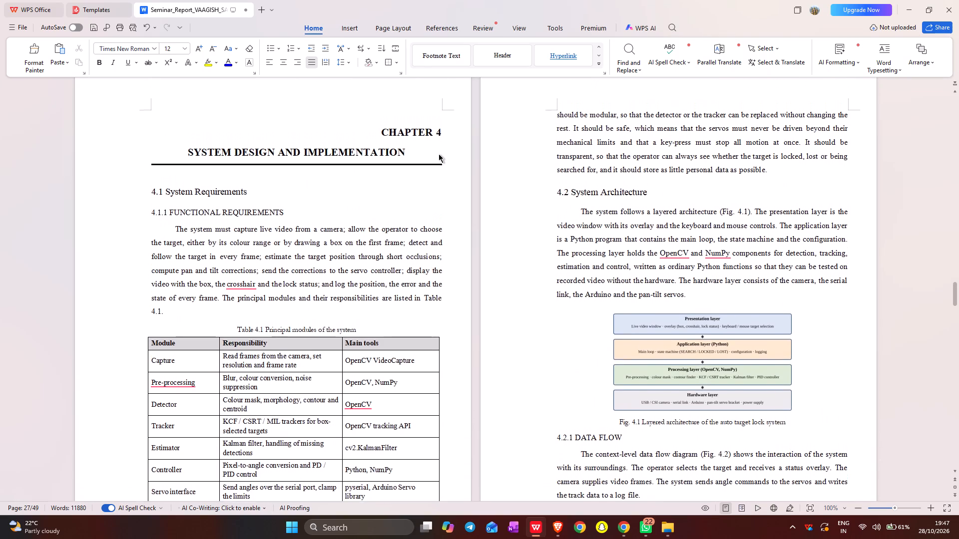
scroll(439, 154, "down", 1)
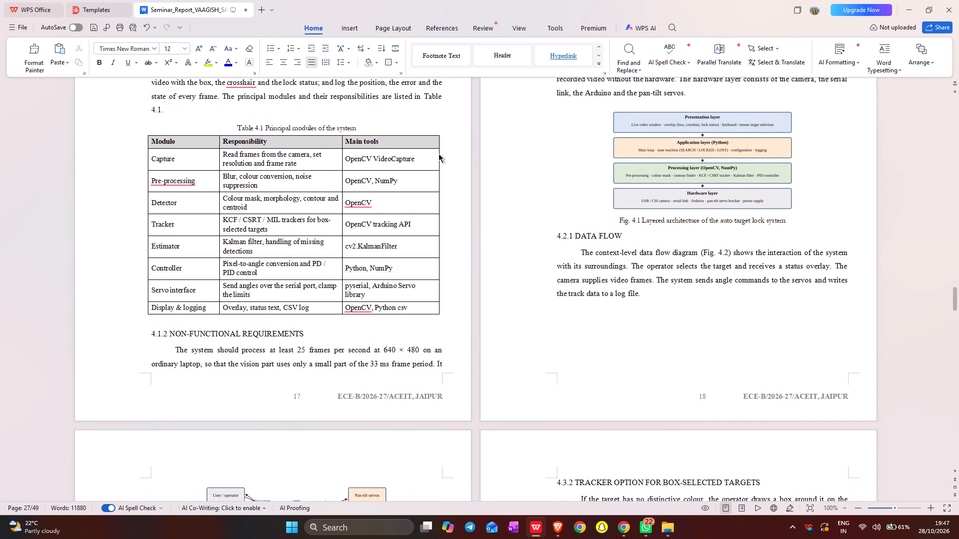
scroll(439, 154, "down", 3)
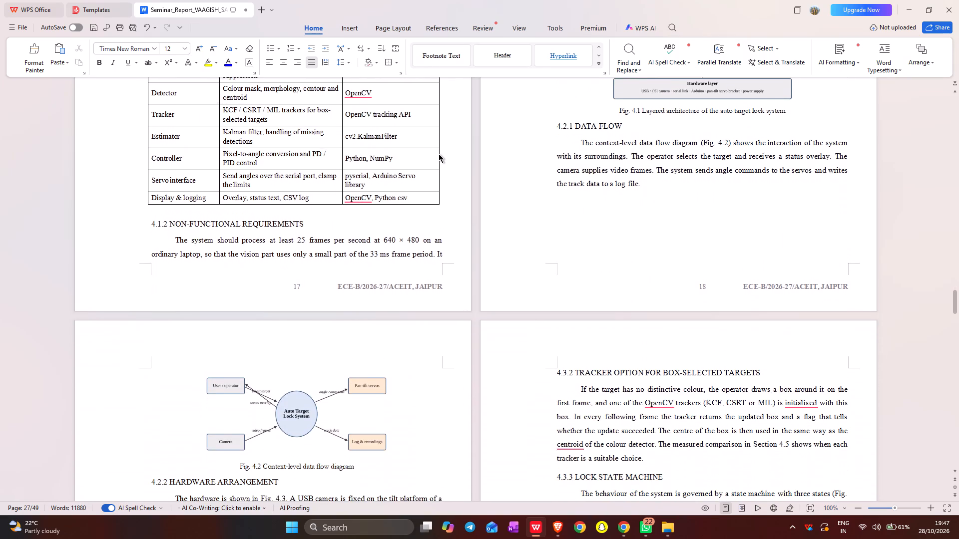
scroll(439, 154, "down", 5)
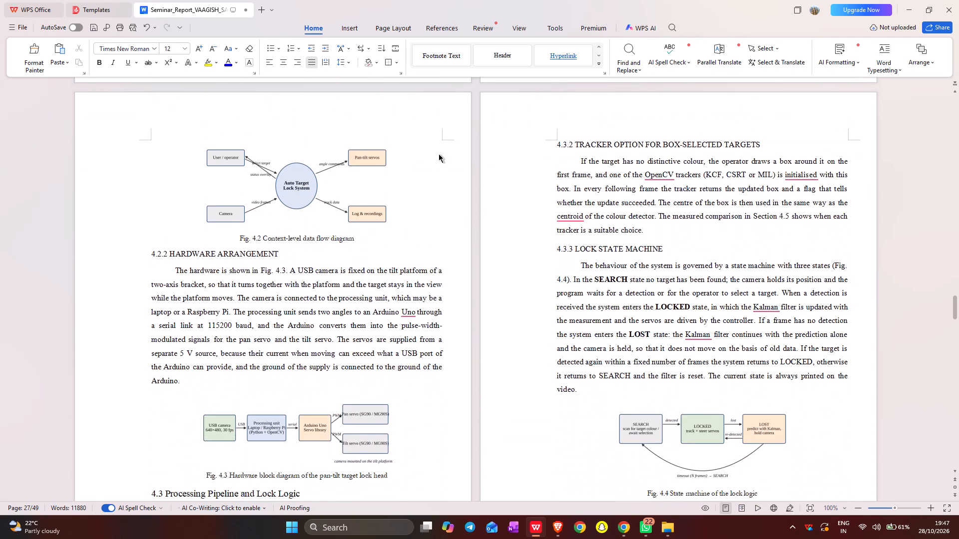
scroll(439, 154, "down", 5)
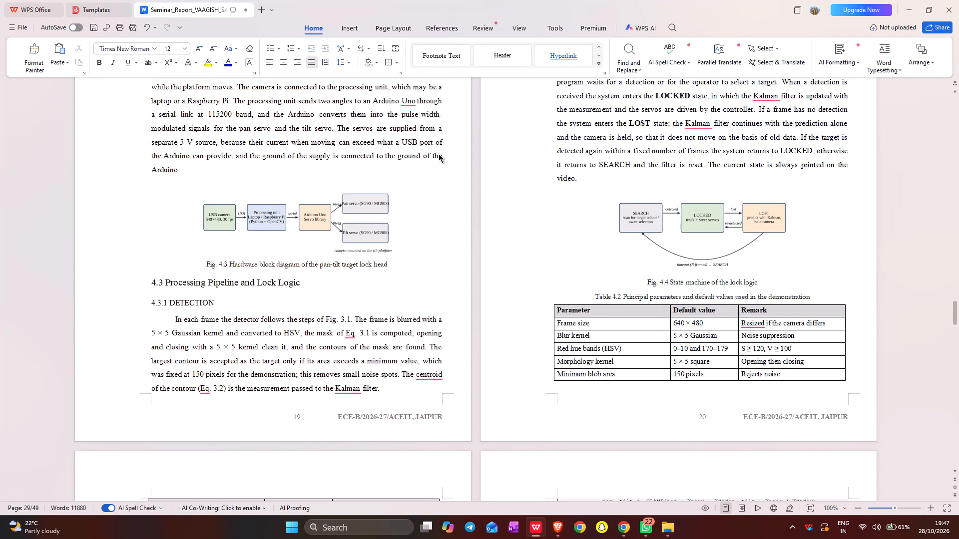
scroll(439, 154, "down", 2)
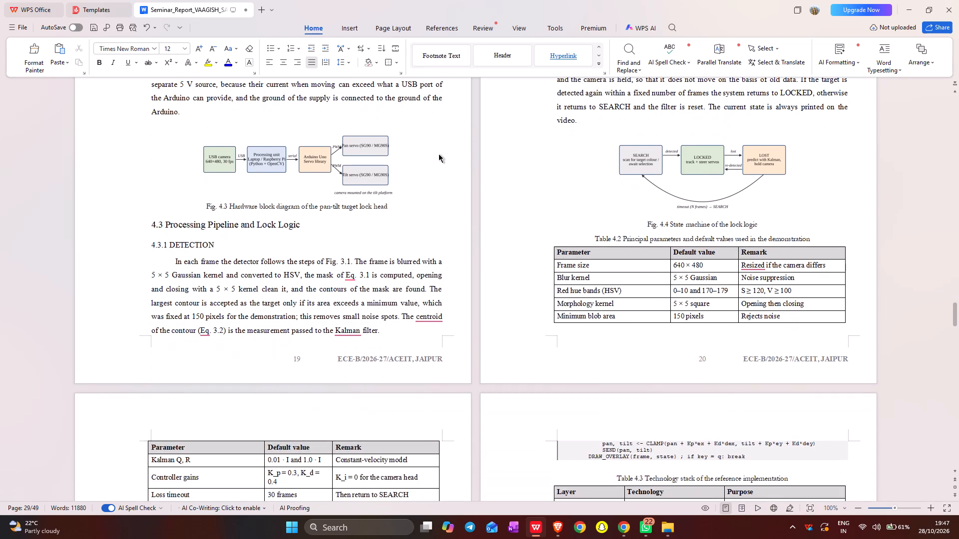
scroll(439, 154, "up", 4)
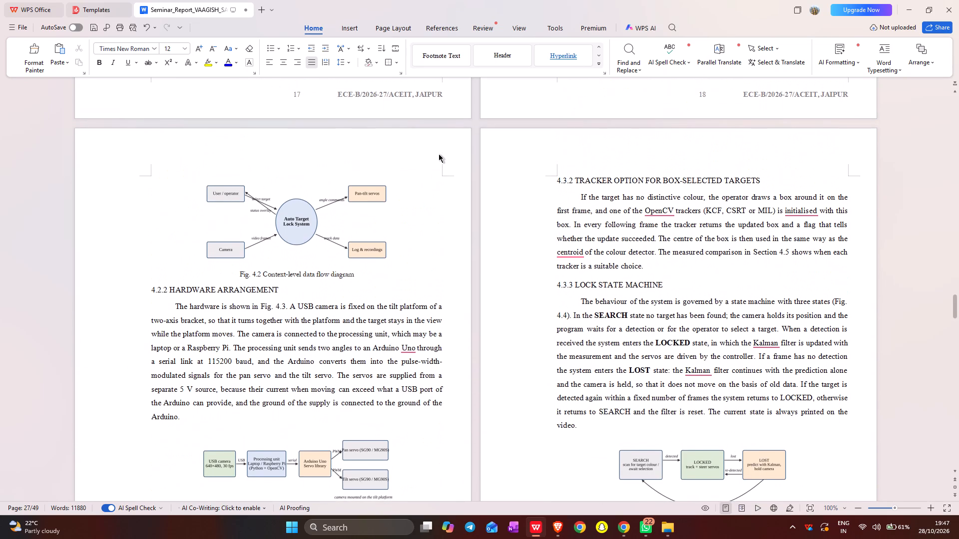
scroll(439, 154, "down", 7)
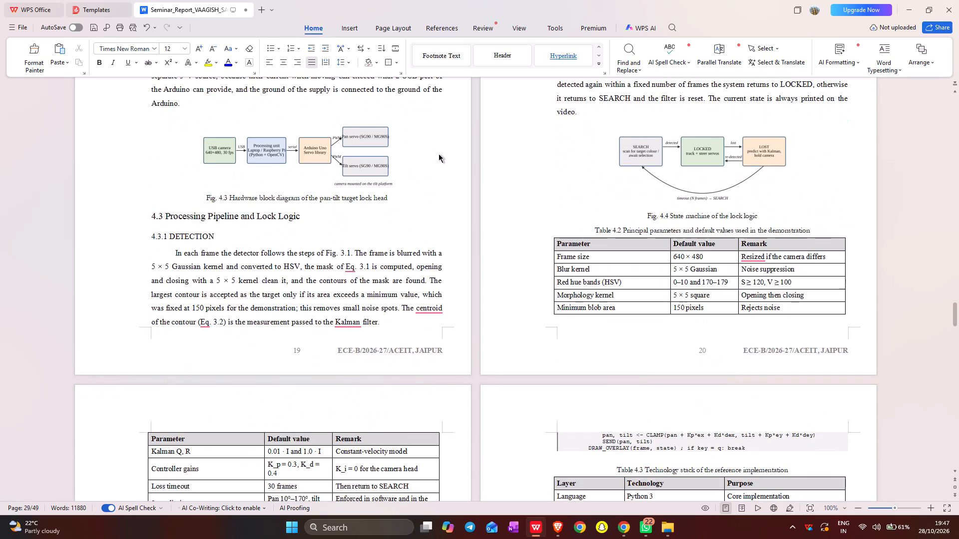
Examine sections 4.4 Implementation Details and 4.5 Worked Demonstration, including Table 4.3, the lock-loop pseudocode and Fig. 4.5.
scroll(439, 154, "down", 5)
right_click(439, 154)
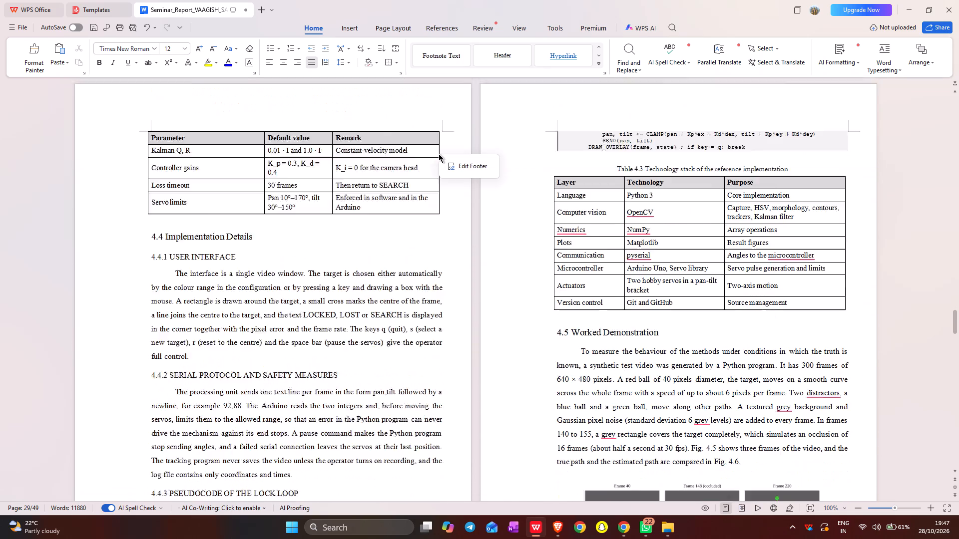
scroll(439, 154, "down", 1)
scroll(439, 154, "up", 3)
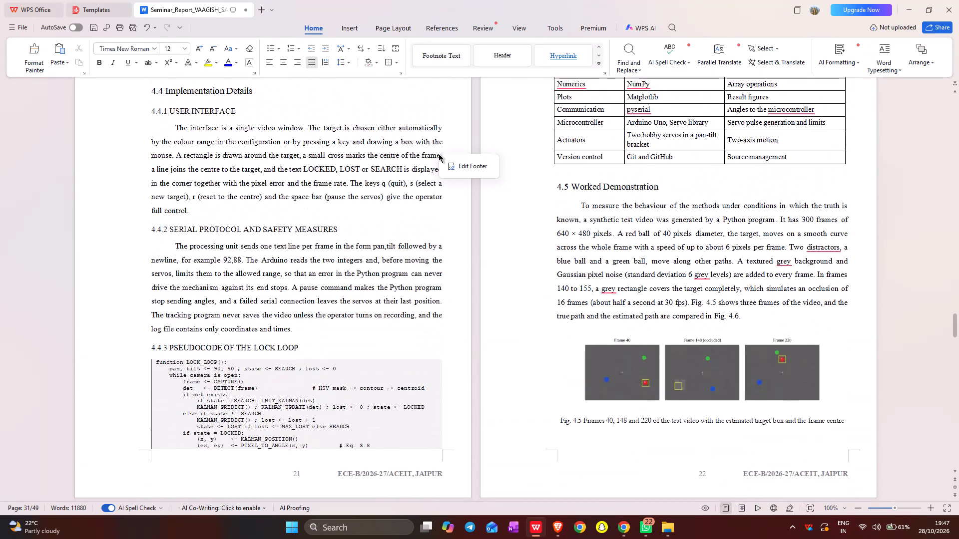
scroll(439, 154, "up", 1)
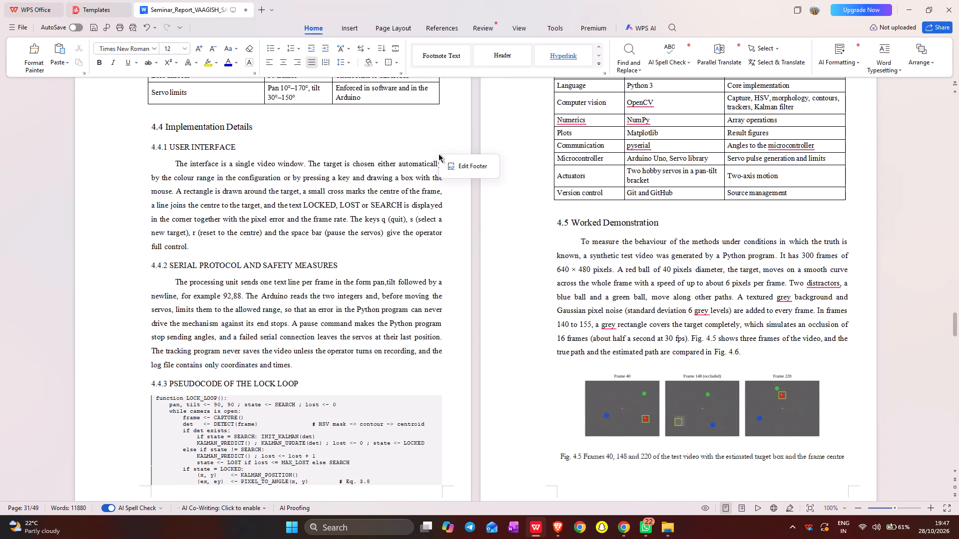
scroll(439, 154, "down", 1)
Review the rest of section 4.5 Worked Demonstration, including Figs. 4.6 to 4.8 and the tracking comparison in Table 4.4.
scroll(439, 154, "down", 2)
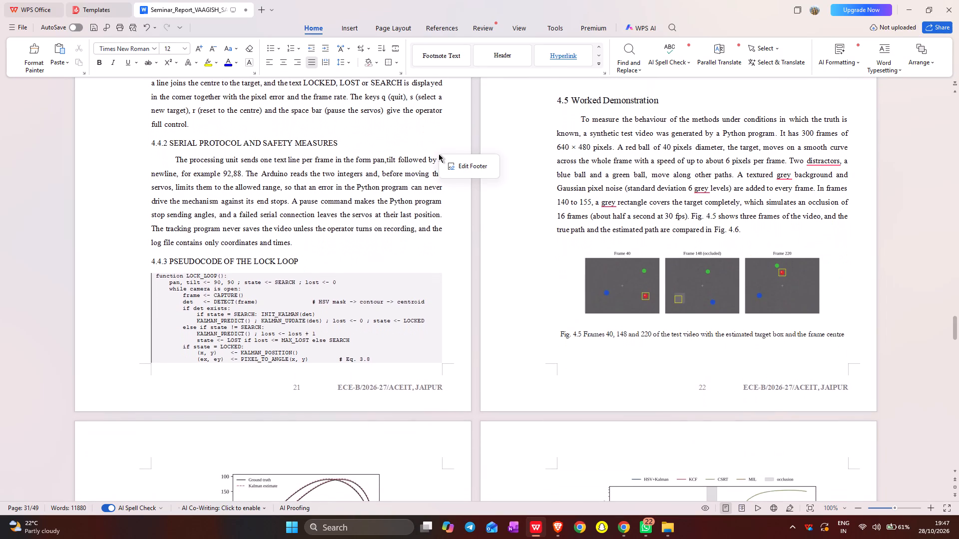
scroll(439, 154, "down", 1)
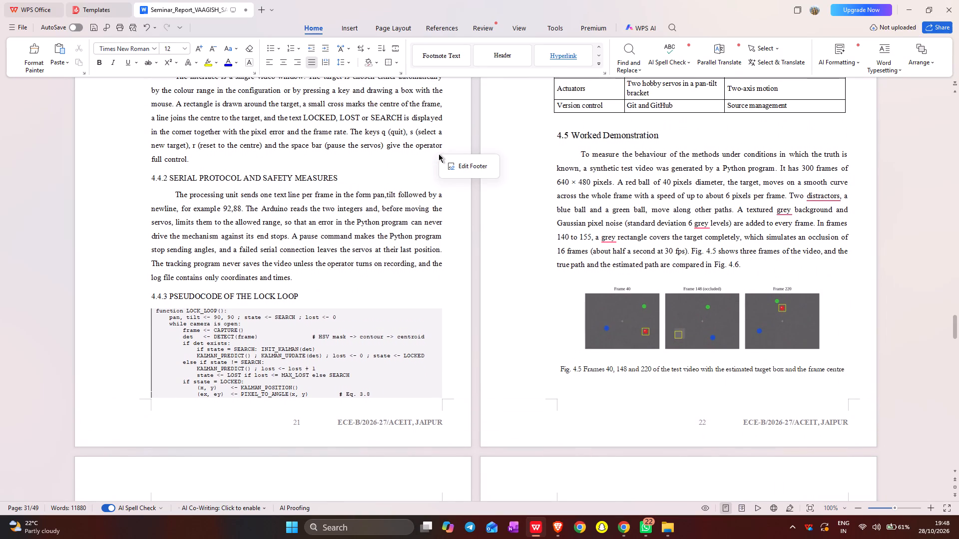
scroll(439, 154, "down", 1)
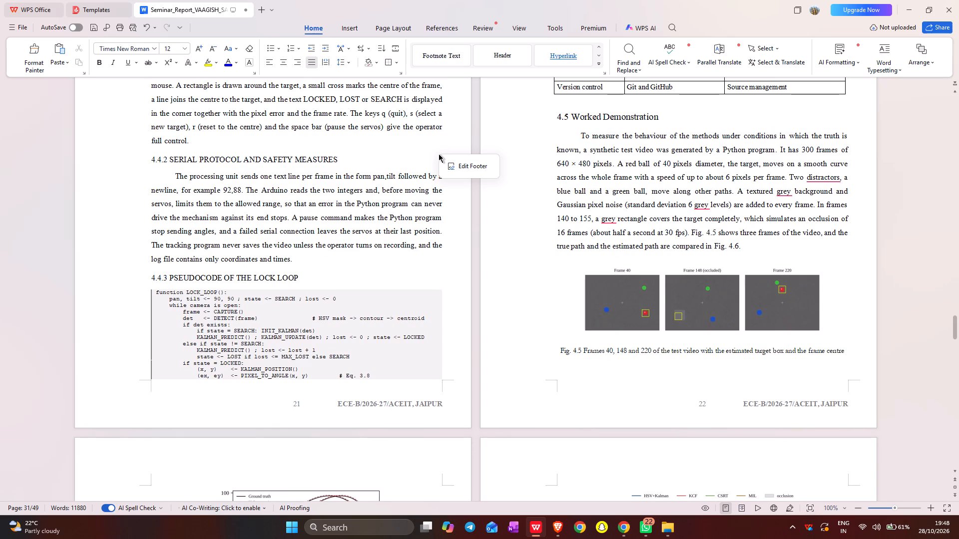
scroll(439, 154, "down", 7)
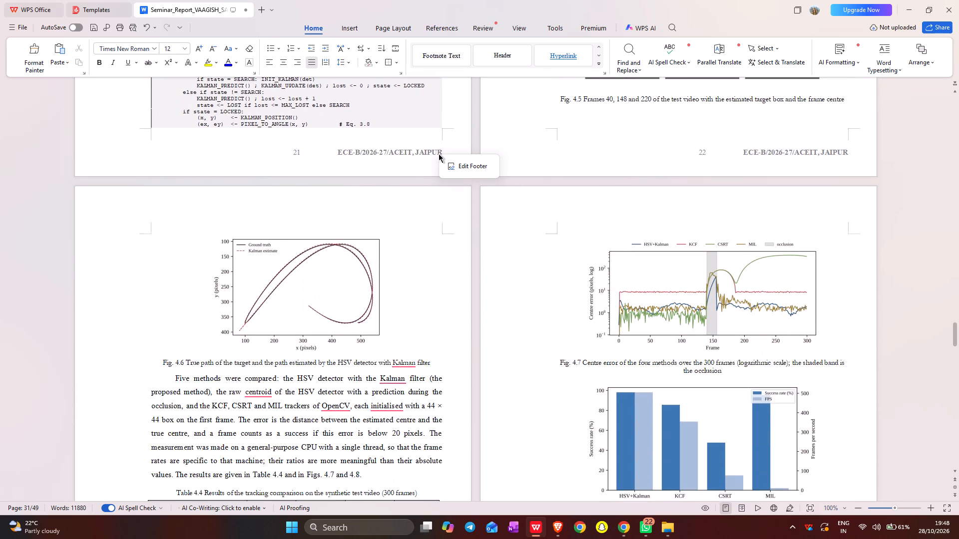
scroll(439, 154, "down", 3)
scroll(439, 154, "up", 3)
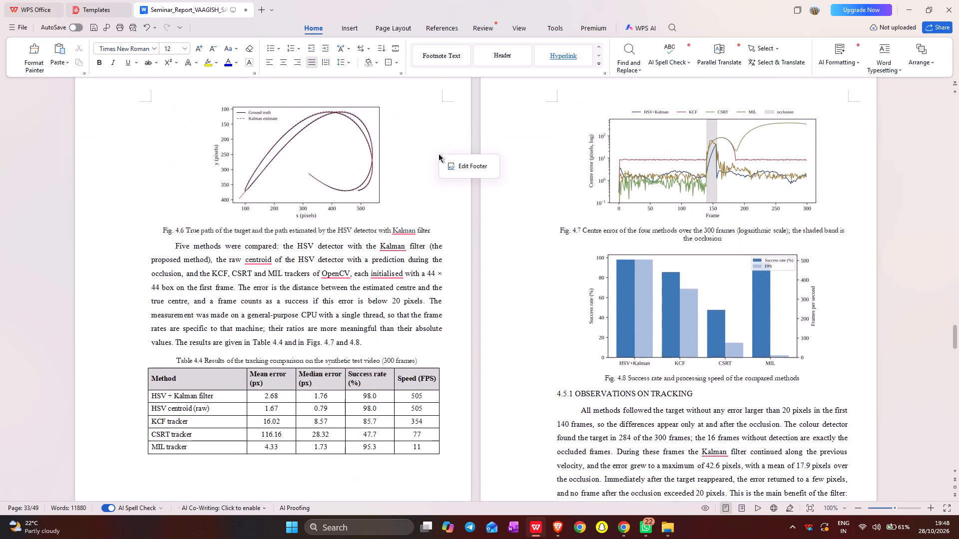
scroll(439, 154, "up", 1)
scroll(439, 154, "down", 1)
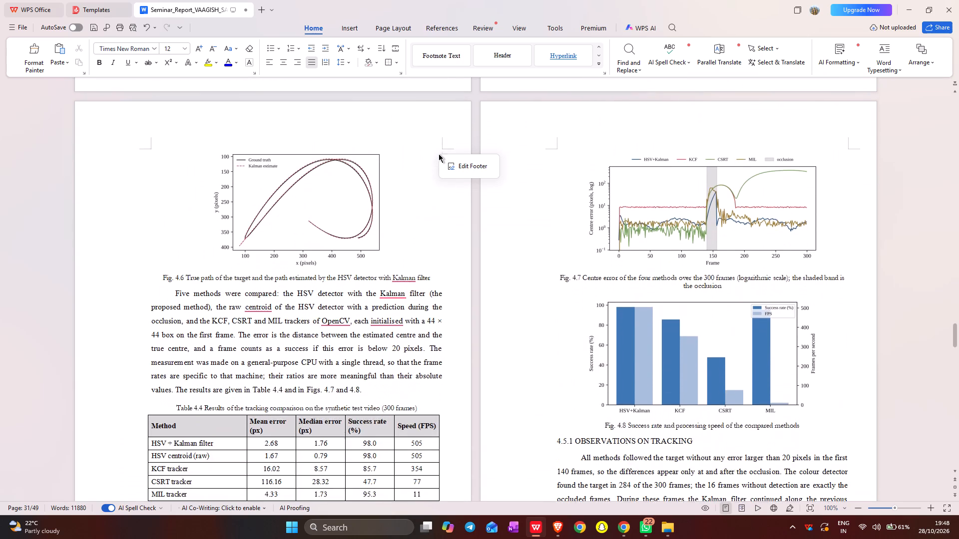
Read sections 4.5.2 Closed-Loop Lock Performance and 4.6 Testing and Validation with Table 4.6, through Chapter 5's Applications and Advantages.
scroll(439, 154, "down", 11)
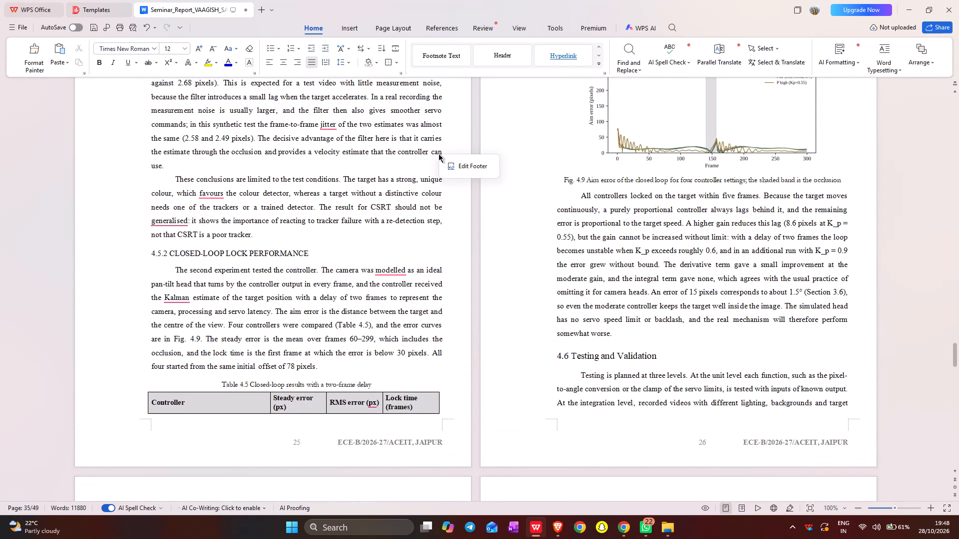
scroll(439, 154, "down", 1)
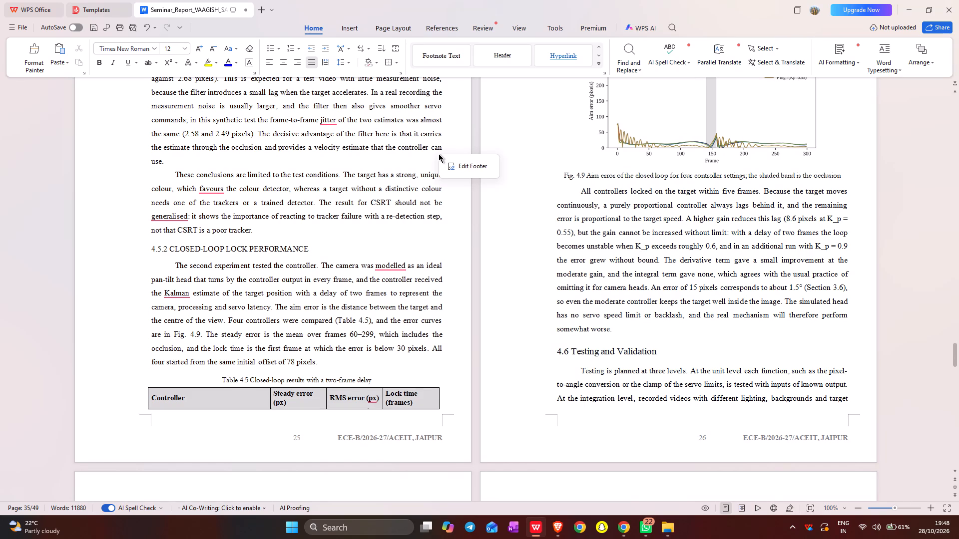
scroll(439, 154, "down", 4)
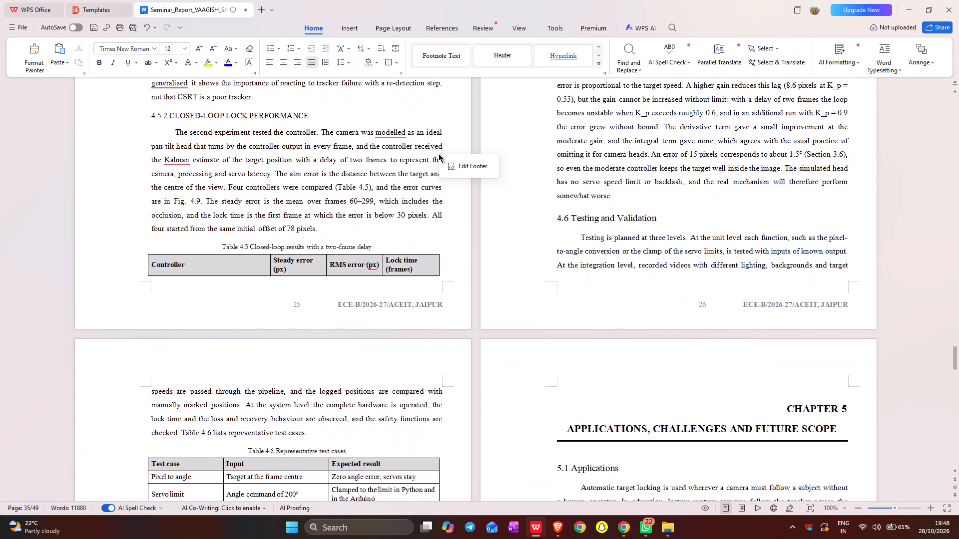
scroll(439, 154, "down", 3)
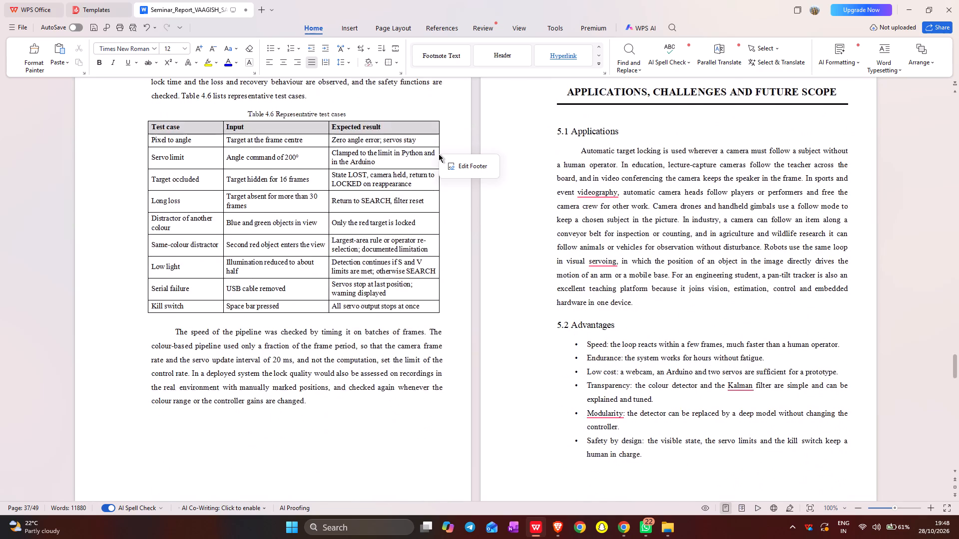
scroll(439, 154, "down", 3)
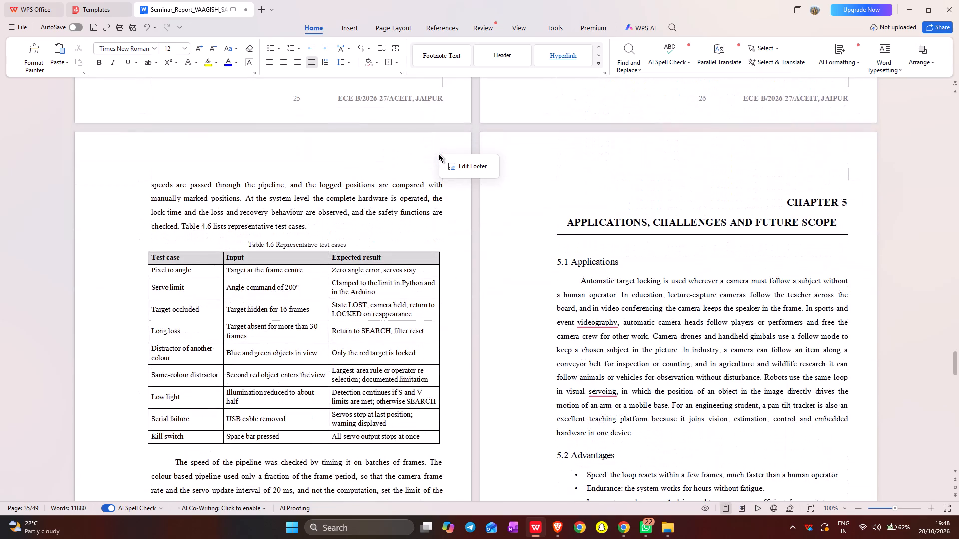
scroll(439, 154, "down", 2)
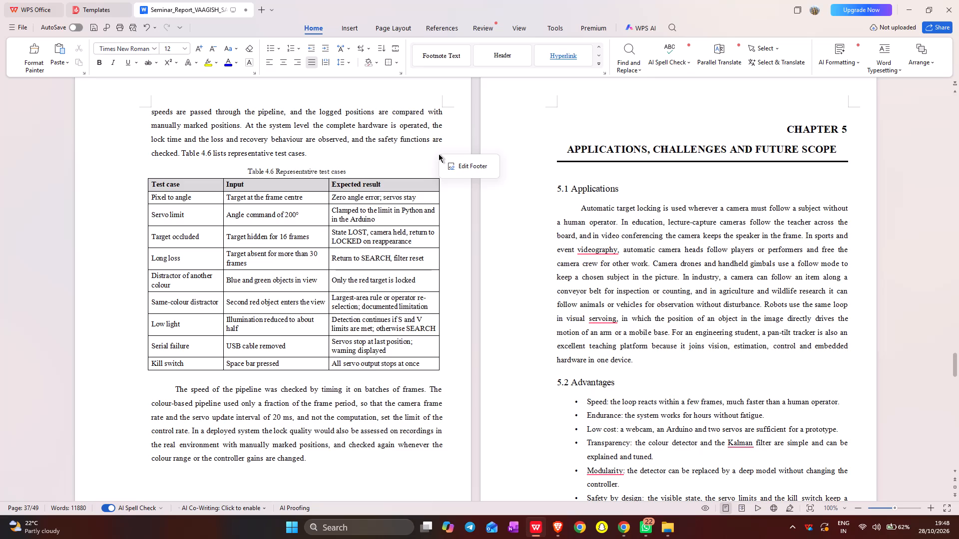
scroll(439, 154, "down", 5)
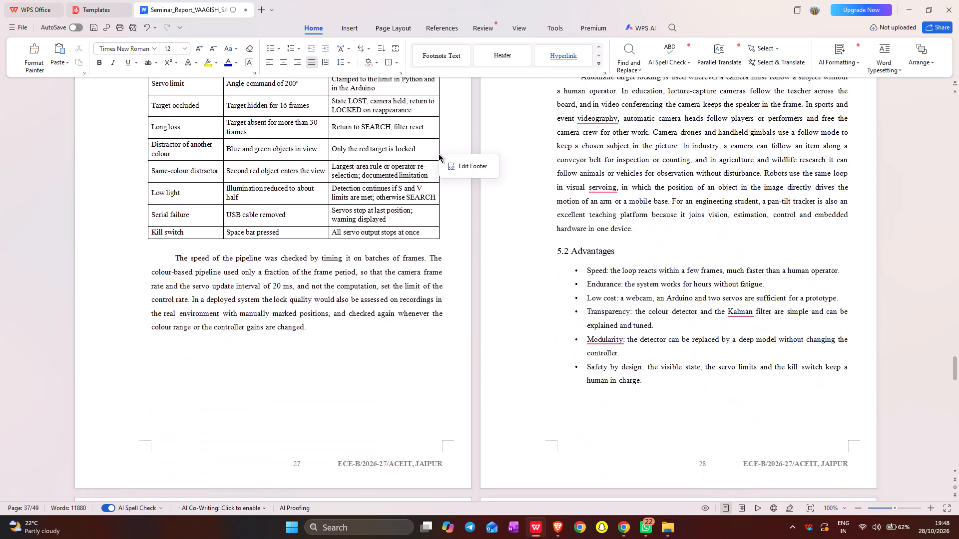
scroll(439, 154, "down", 1)
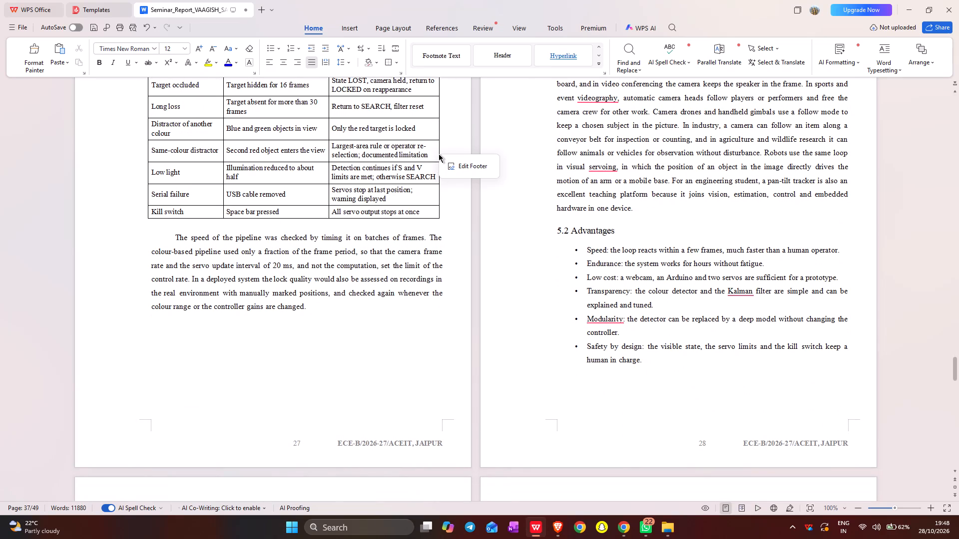
Review Chapter 5 from 5.3 Challenges through ethical and legal issues, Future Scope and the camera comparison, including Tables 5.1 to 5.3.
scroll(439, 154, "down", 7)
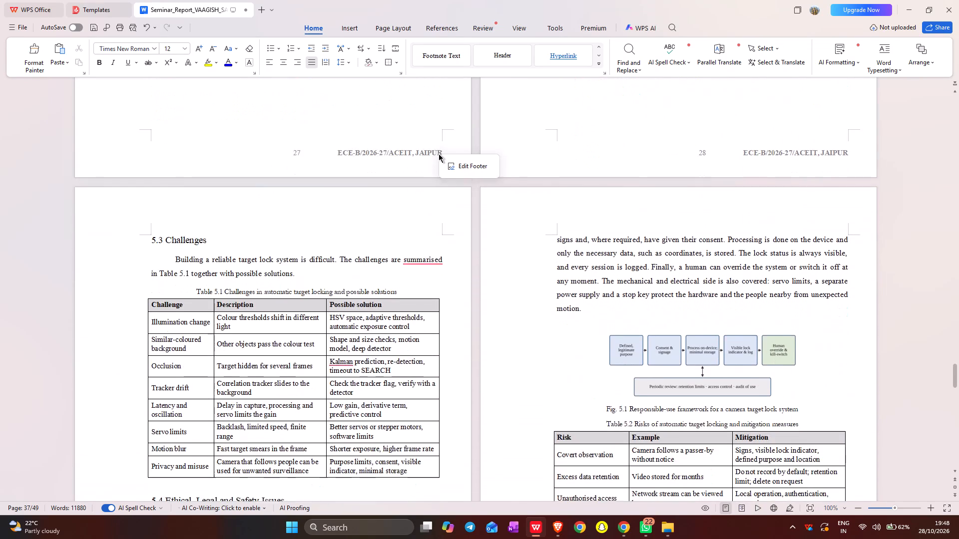
scroll(439, 154, "down", 5)
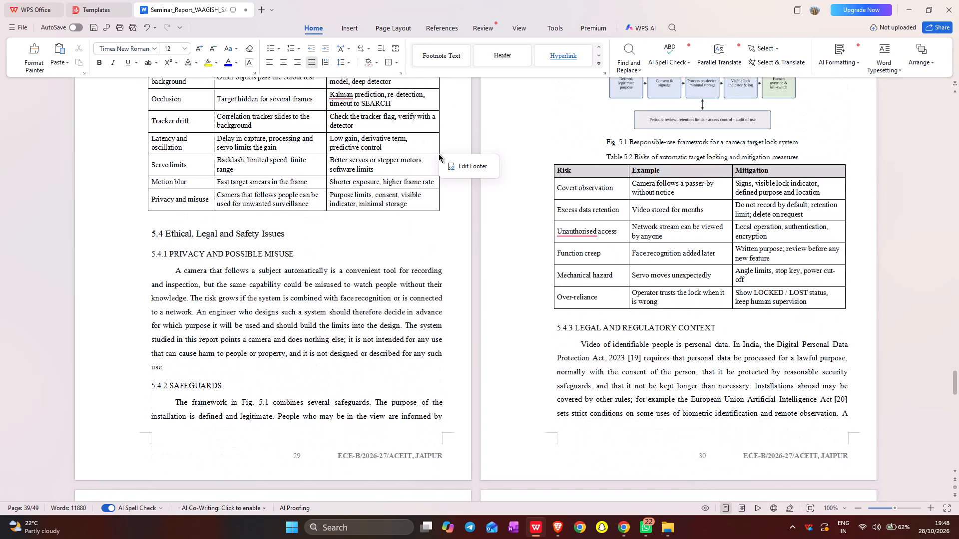
scroll(439, 154, "down", 2)
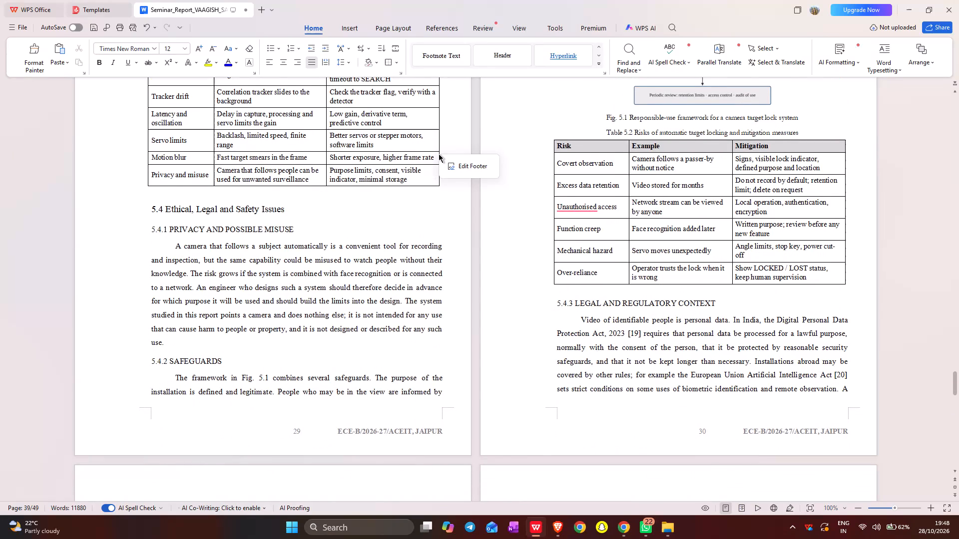
scroll(439, 154, "right", 1)
scroll(439, 154, "down", 11)
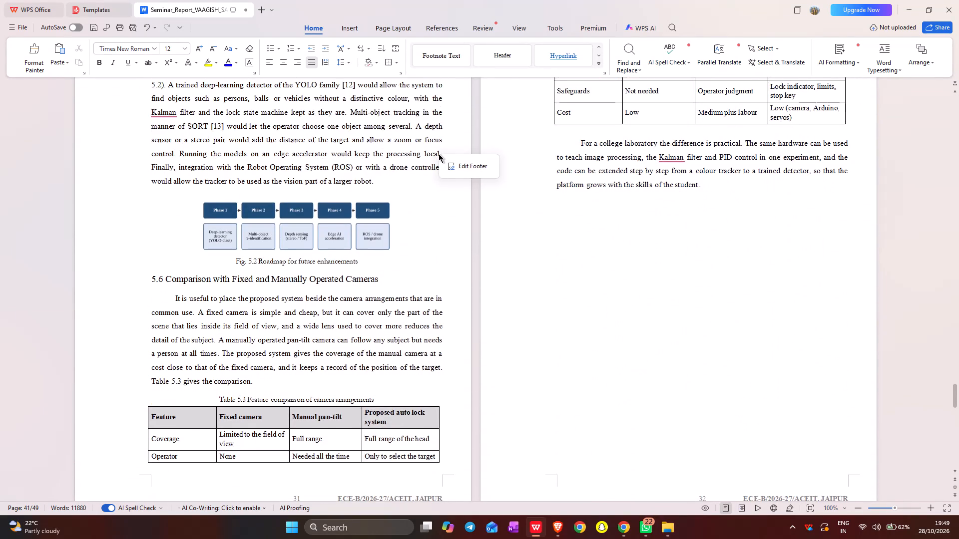
scroll(439, 154, "down", 2)
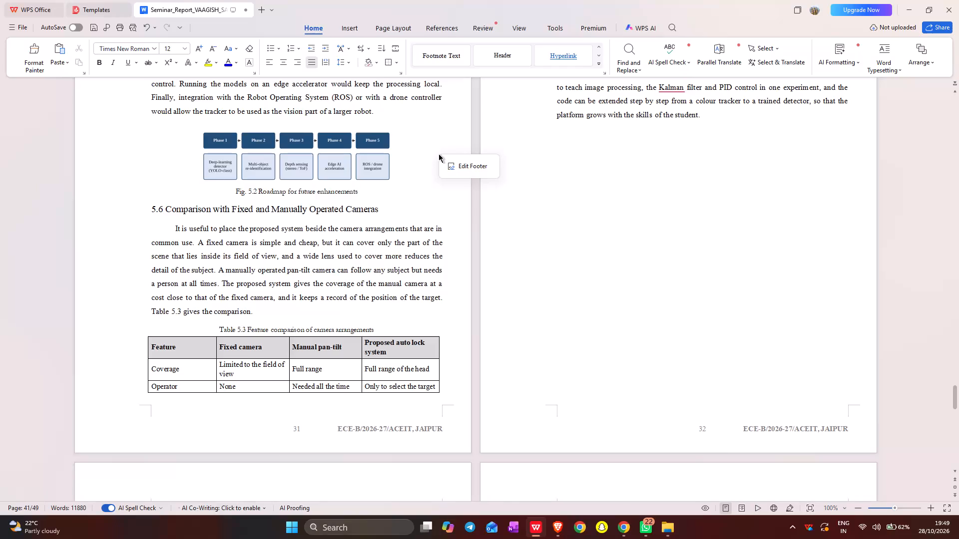
scroll(439, 154, "up", 4)
scroll(439, 154, "right", 1)
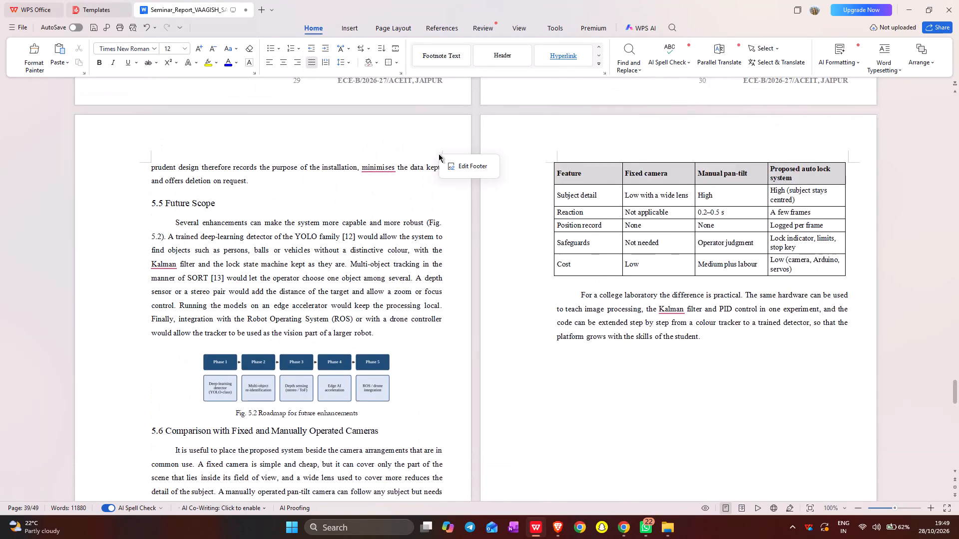
scroll(439, 154, "right", 5)
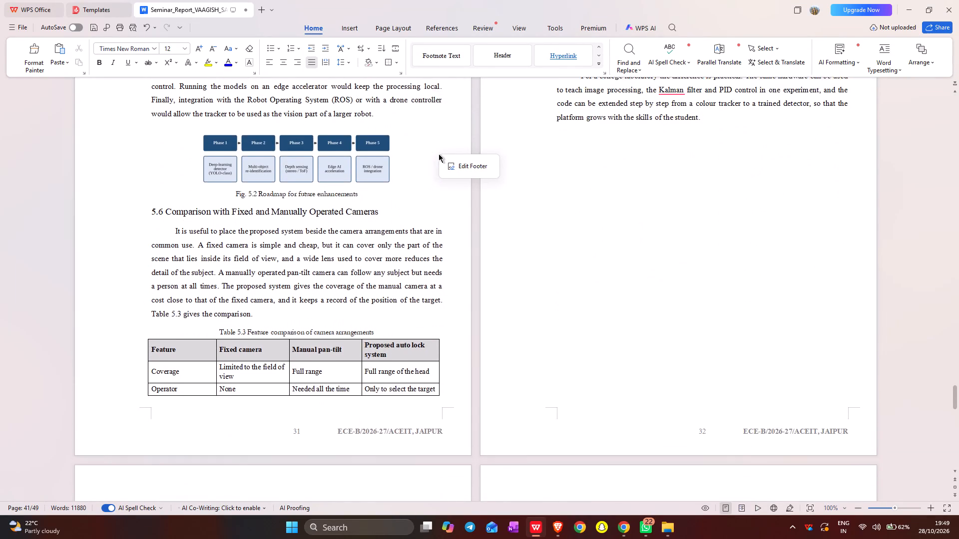
Read through the Conclusion page and the opening of the Annexure with the Annexure A Python lock loop code.
scroll(439, 154, "down", 2)
scroll(439, 154, "right", 3)
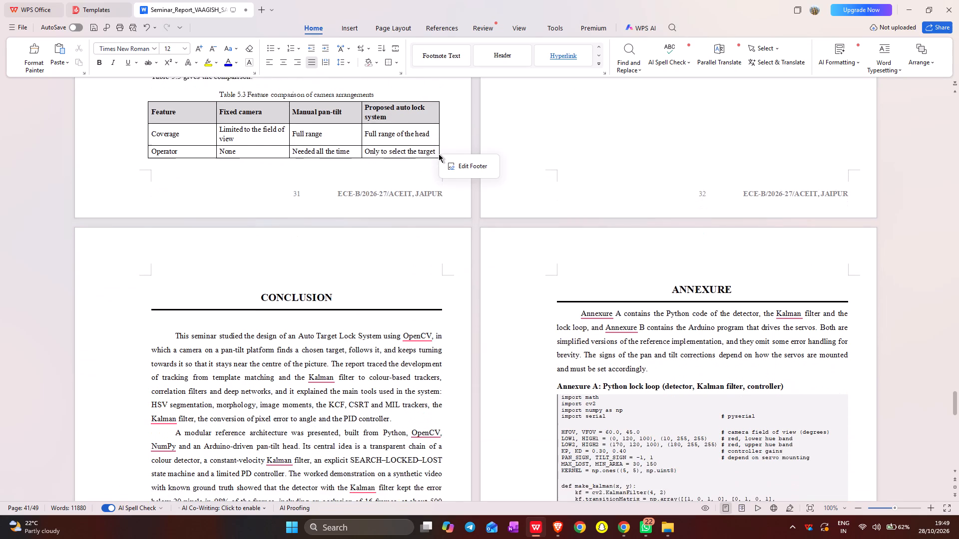
scroll(439, 154, "right", 2)
scroll(439, 154, "down", 1)
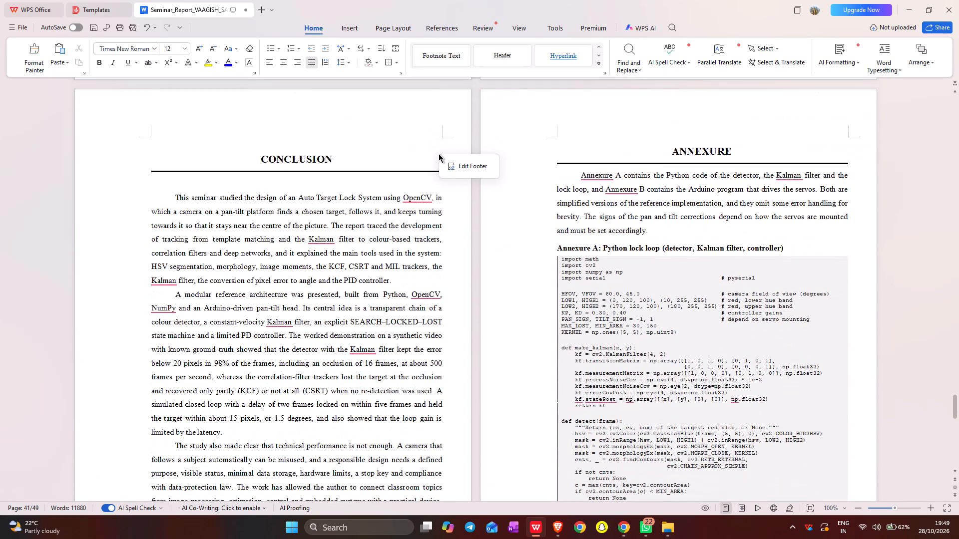
scroll(439, 154, "down", 3)
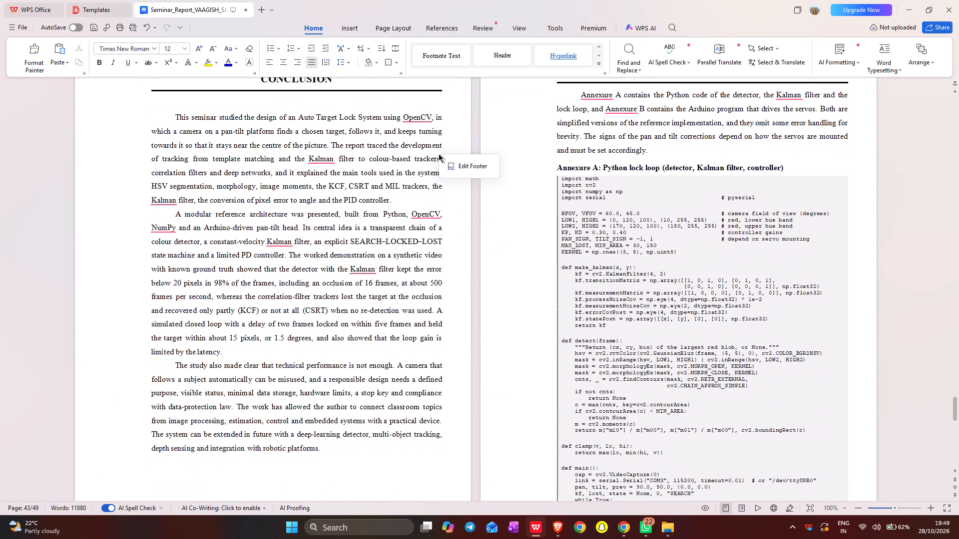
scroll(439, 154, "down", 1)
scroll(439, 154, "up", 2)
scroll(439, 154, "down", 1)
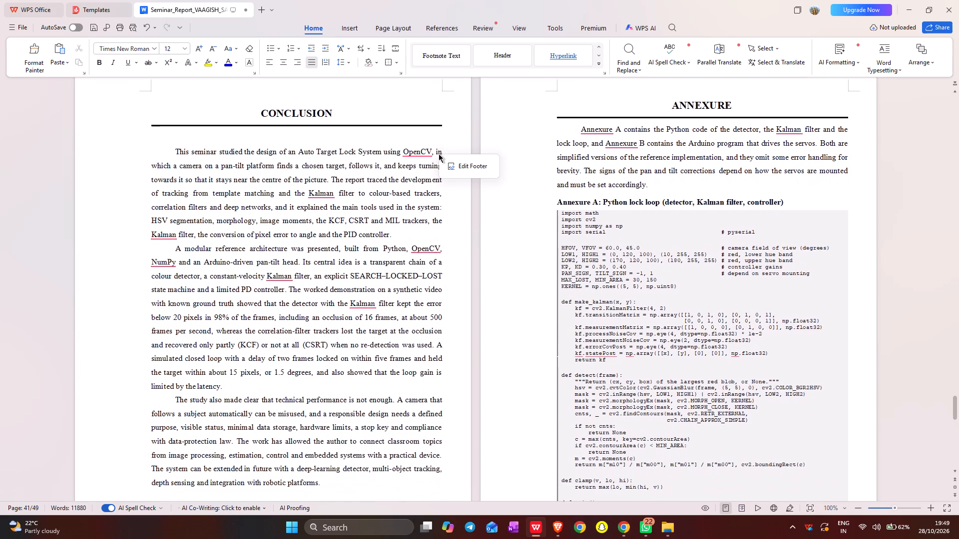
scroll(439, 154, "down", 1)
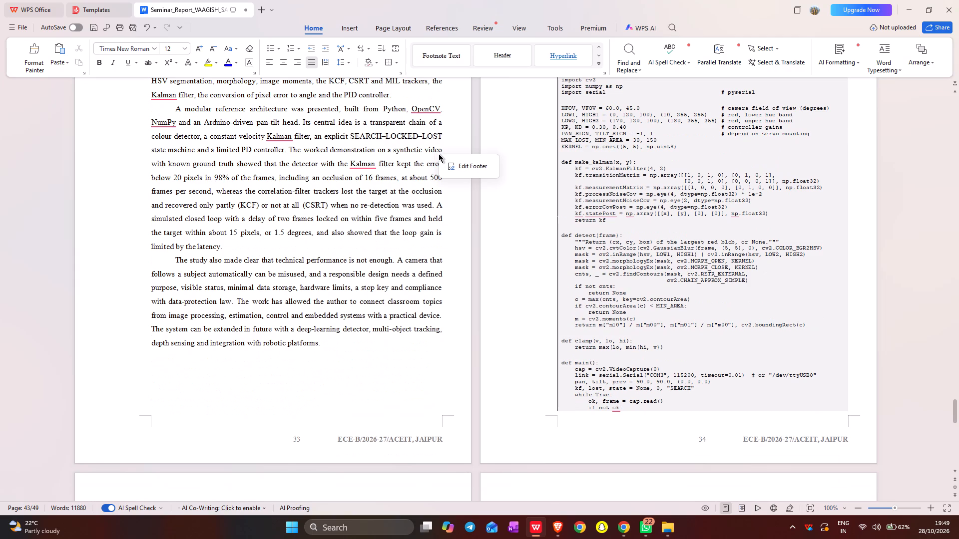
scroll(439, 154, "up", 2)
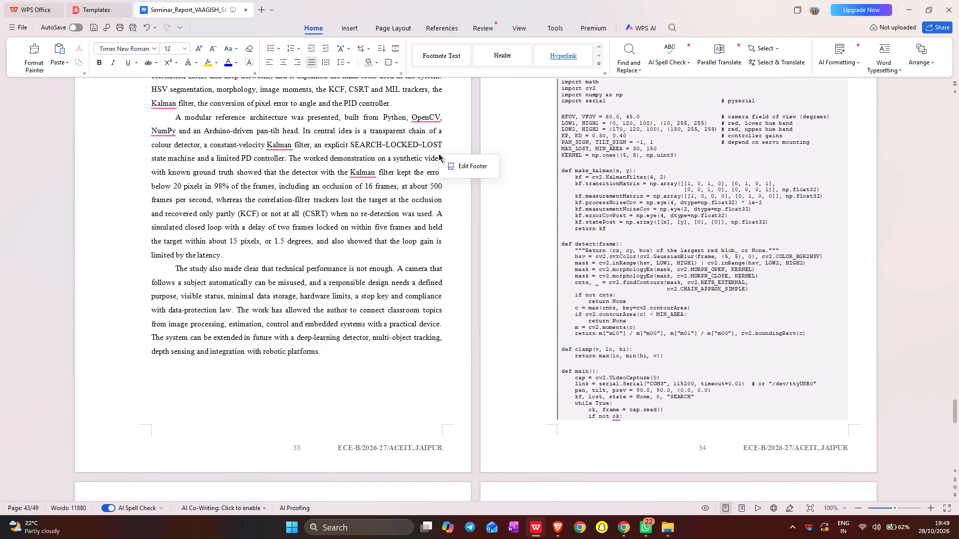
scroll(439, 154, "up", 3)
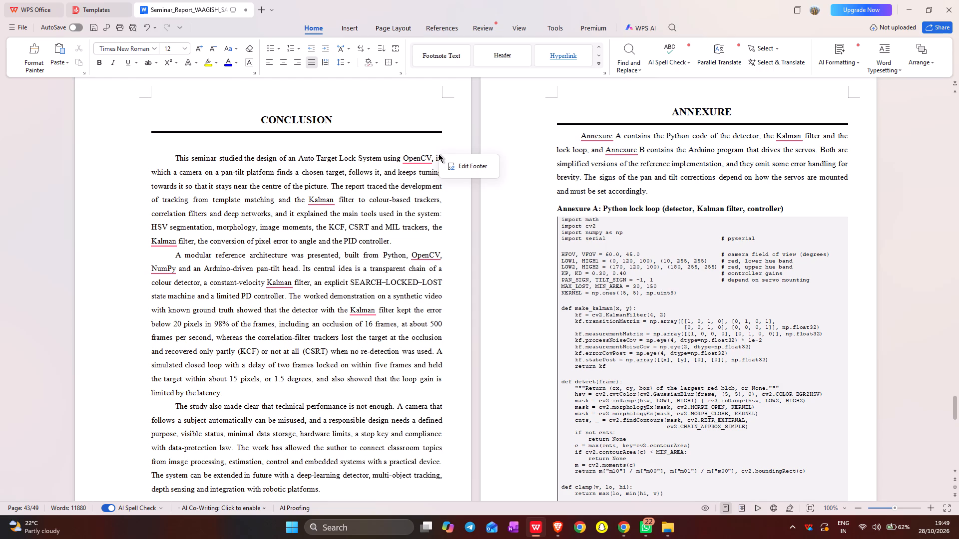
scroll(439, 154, "down", 3)
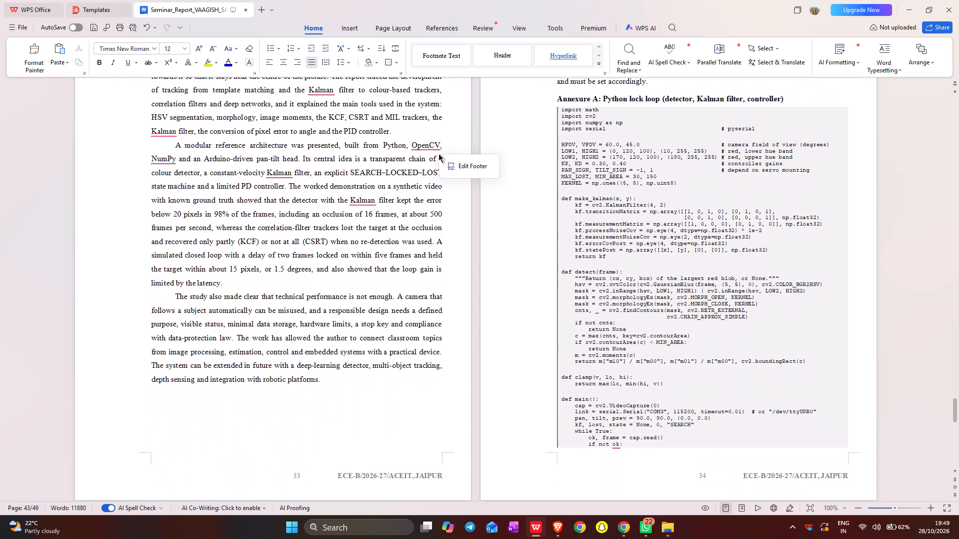
scroll(439, 154, "down", 1)
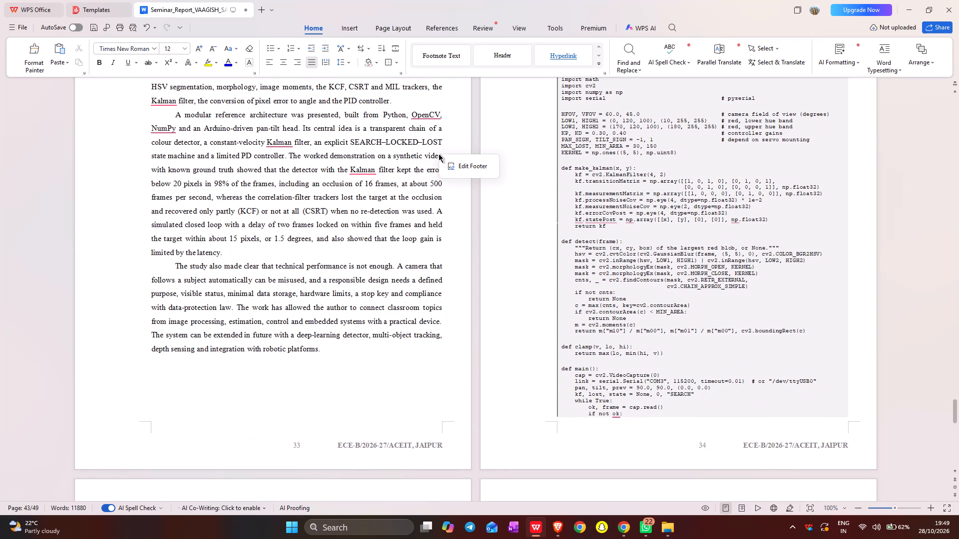
Examine the remainder of the Annexure A Python code and the Annexure B Arduino servo driver listing.
scroll(439, 154, "down", 5)
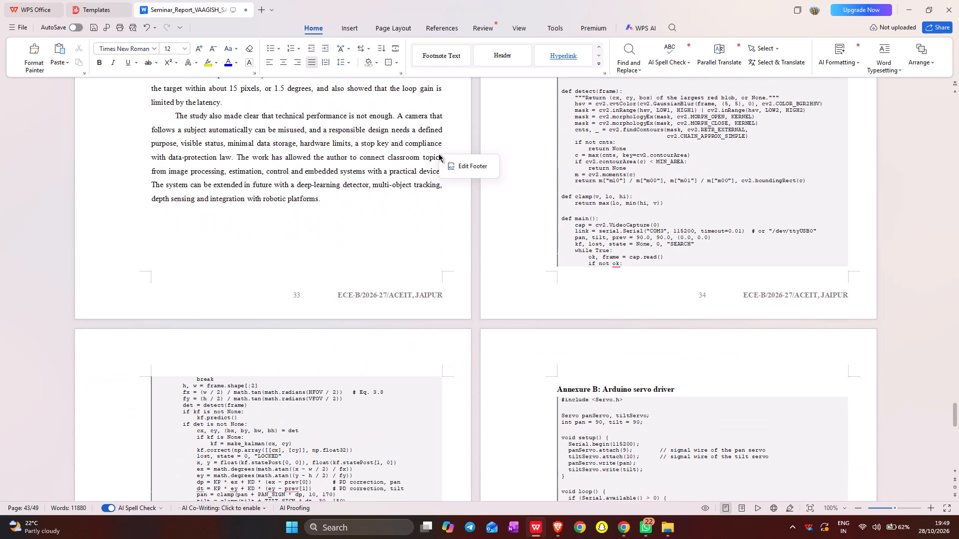
scroll(439, 154, "down", 7)
scroll(439, 154, "right", 1)
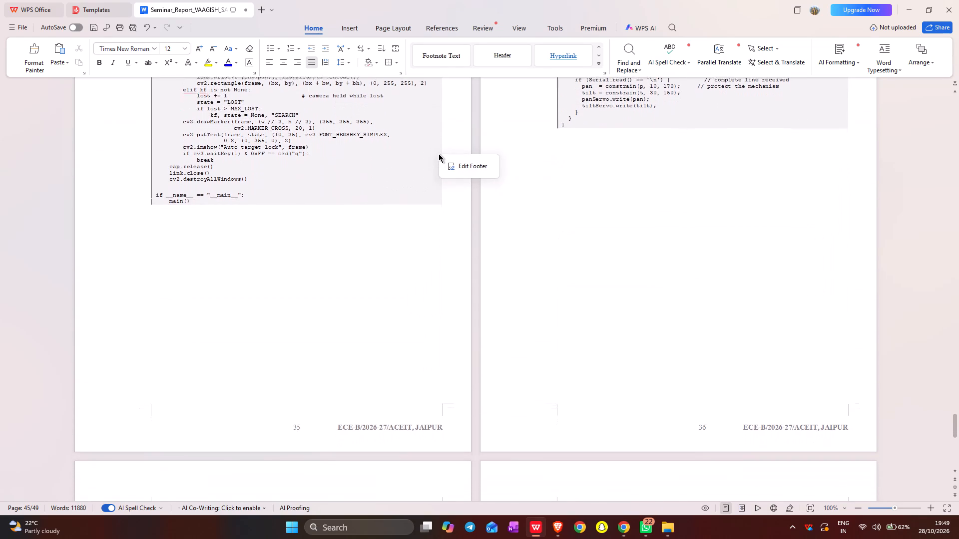
scroll(439, 154, "right", 1)
scroll(439, 154, "up", 1)
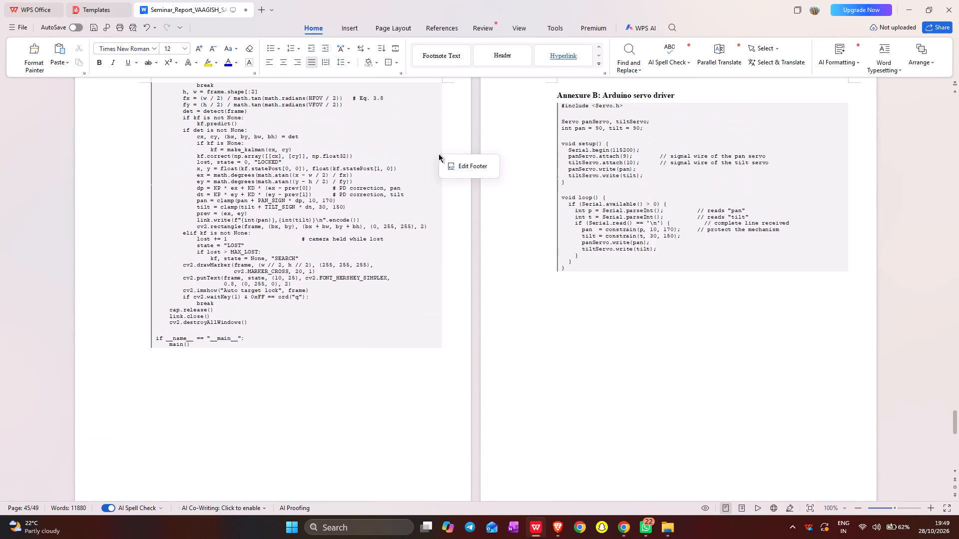
scroll(439, 154, "up", 1)
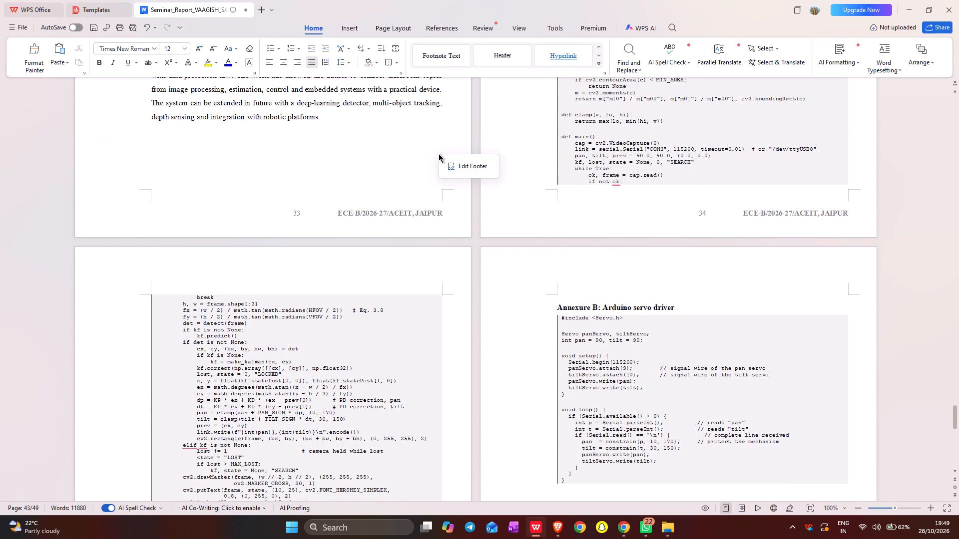
scroll(439, 154, "up", 1)
scroll(511, 212, "up", 1)
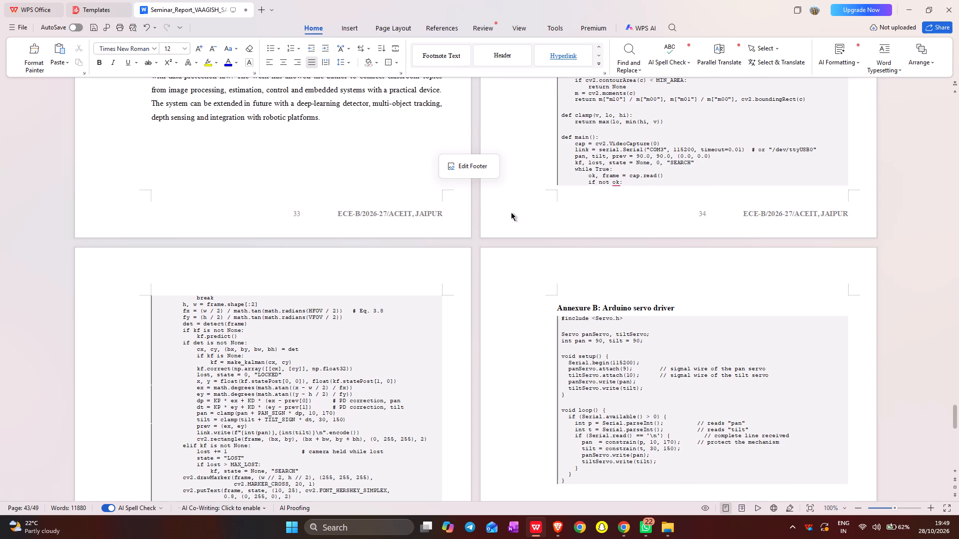
Recheck the end of the Conclusion and the Annexure A Python and Annexure B Arduino code listings through their final pages.
scroll(511, 212, "up", 4)
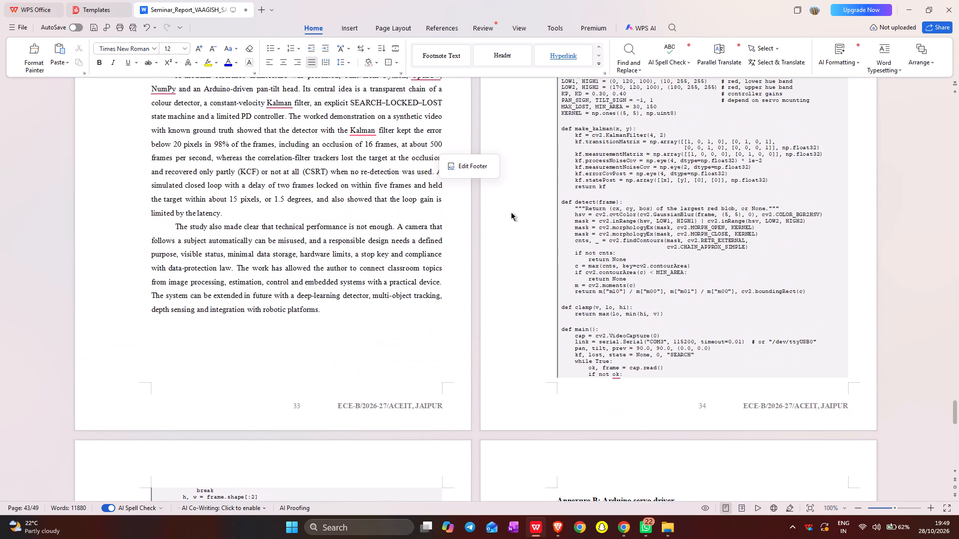
scroll(511, 212, "up", 3)
scroll(511, 212, "down", 3)
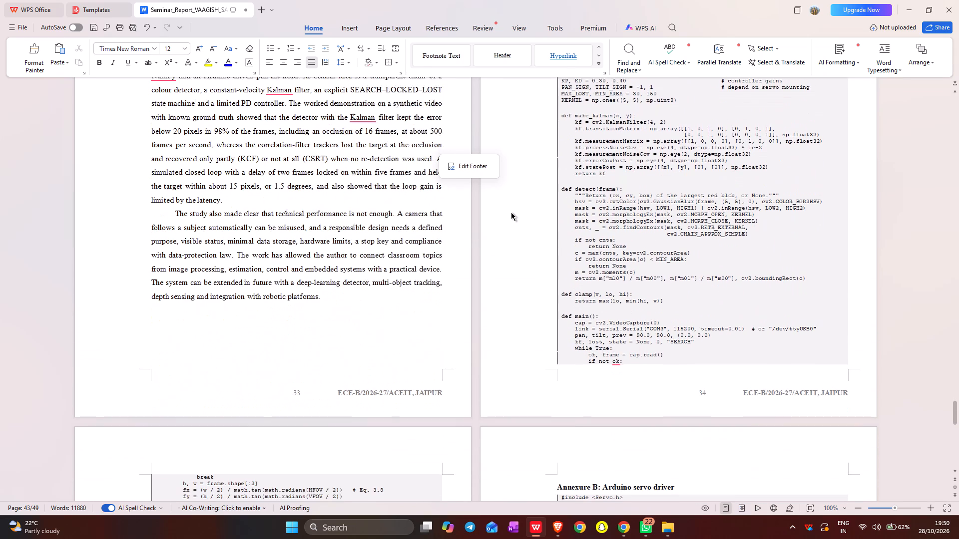
scroll(511, 212, "down", 3)
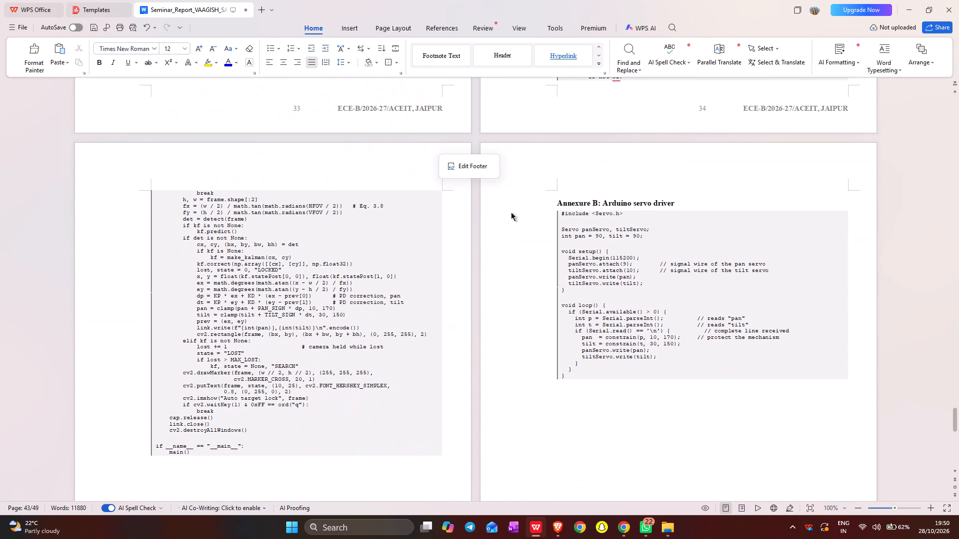
scroll(511, 212, "down", 4)
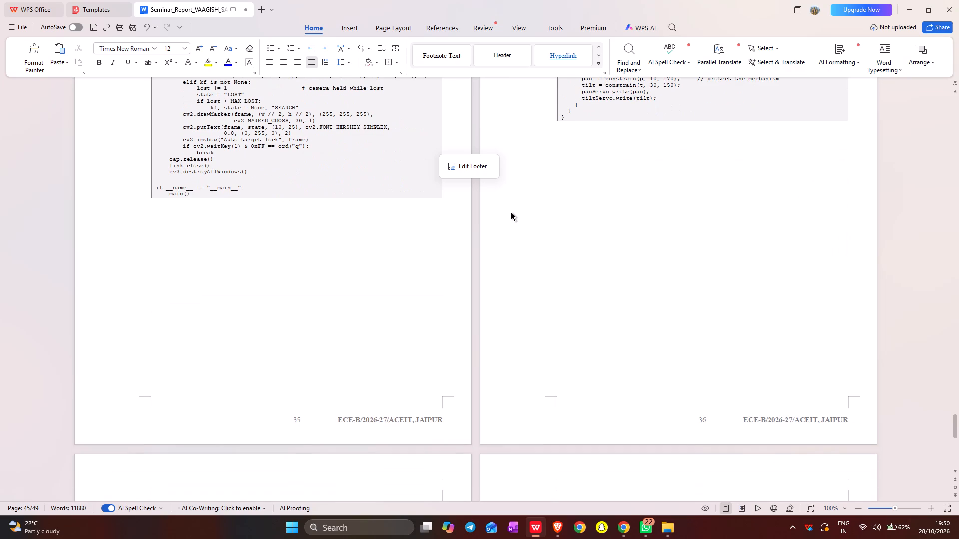
scroll(511, 212, "down", 3)
Examine the References section, entries [1] to [21], across both of its pages.
scroll(511, 212, "down", 9)
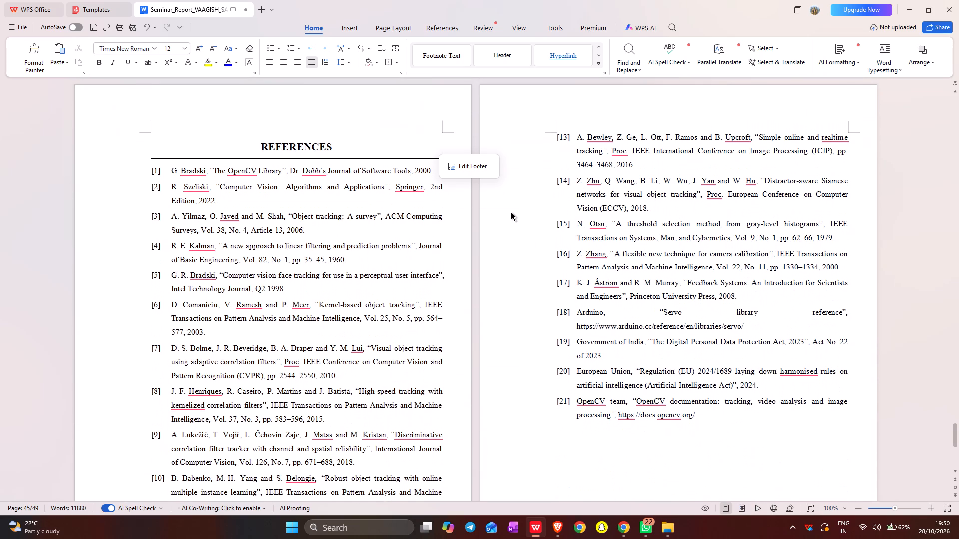
scroll(511, 212, "down", 3)
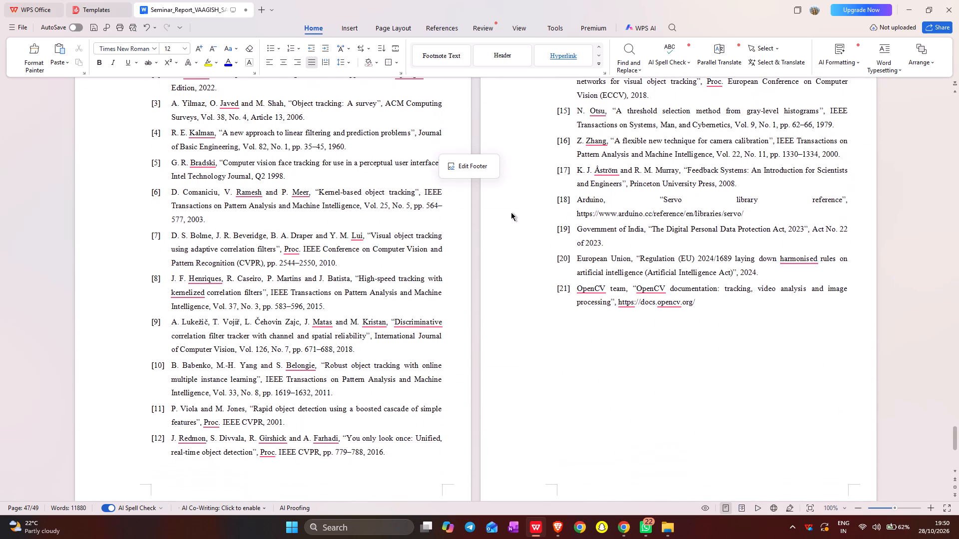
scroll(511, 212, "down", 1)
scroll(511, 212, "up", 1)
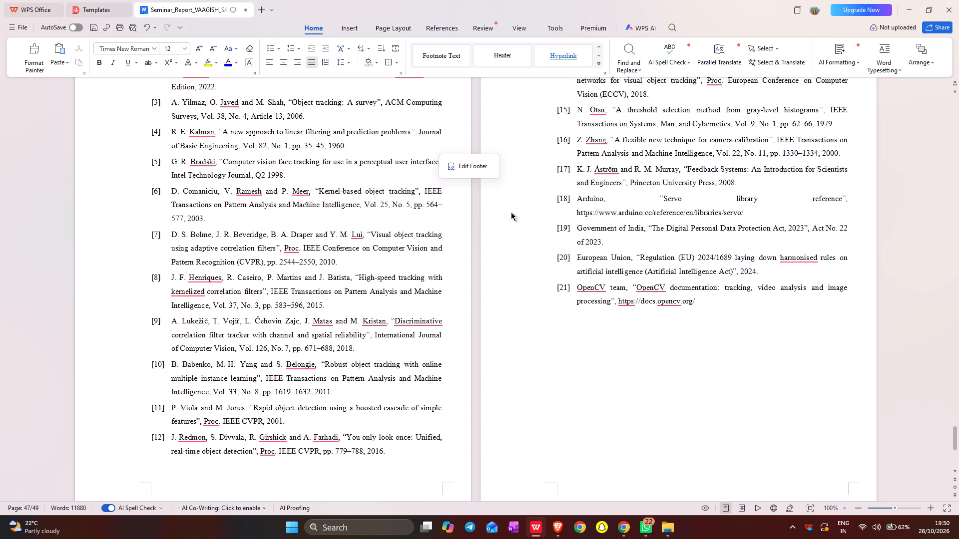
scroll(511, 212, "up", 1)
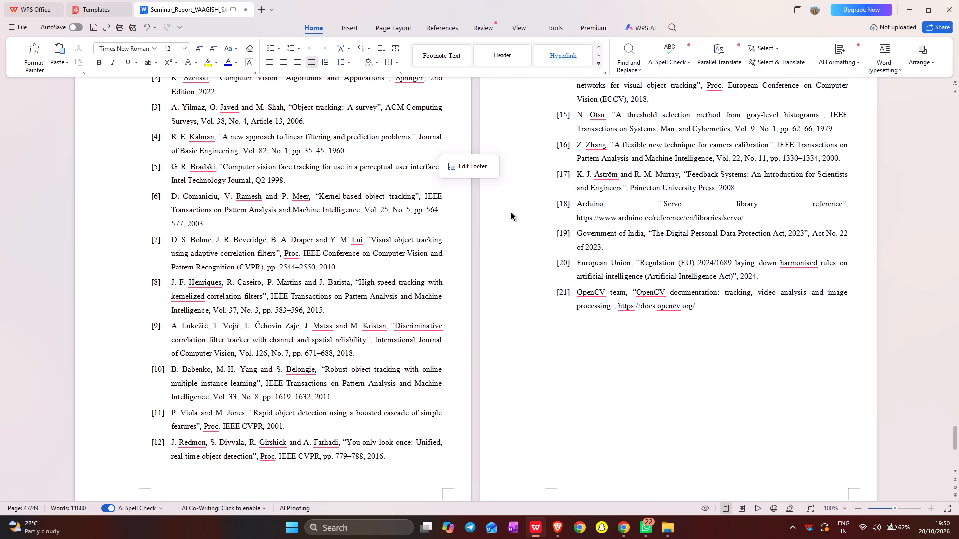
scroll(511, 212, "up", 2)
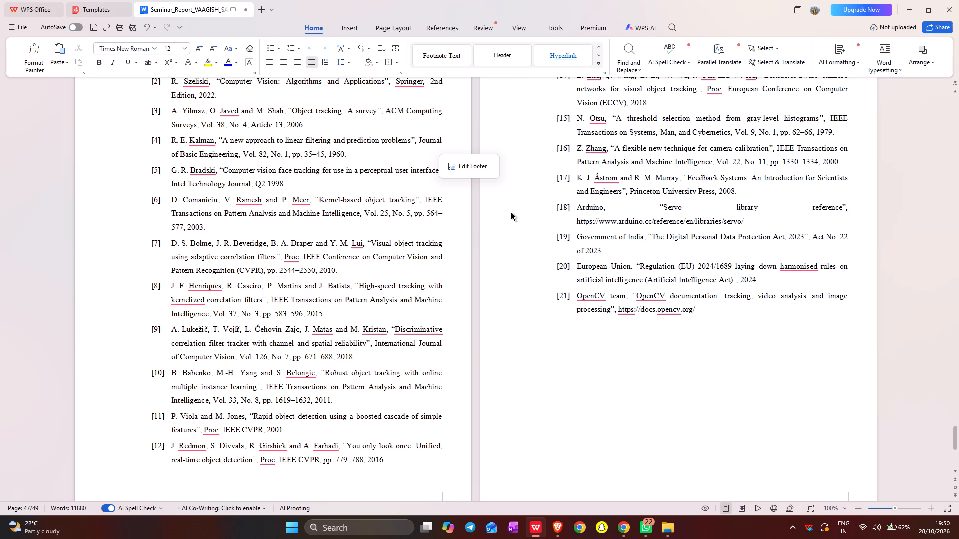
scroll(511, 212, "up", 3)
scroll(511, 212, "right", 1)
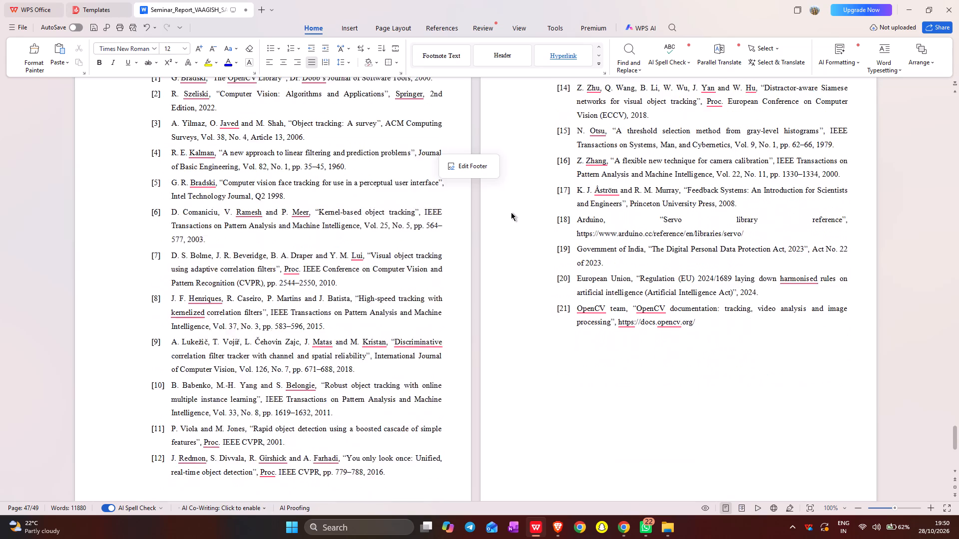
scroll(511, 212, "right", 1)
scroll(511, 212, "down", 1)
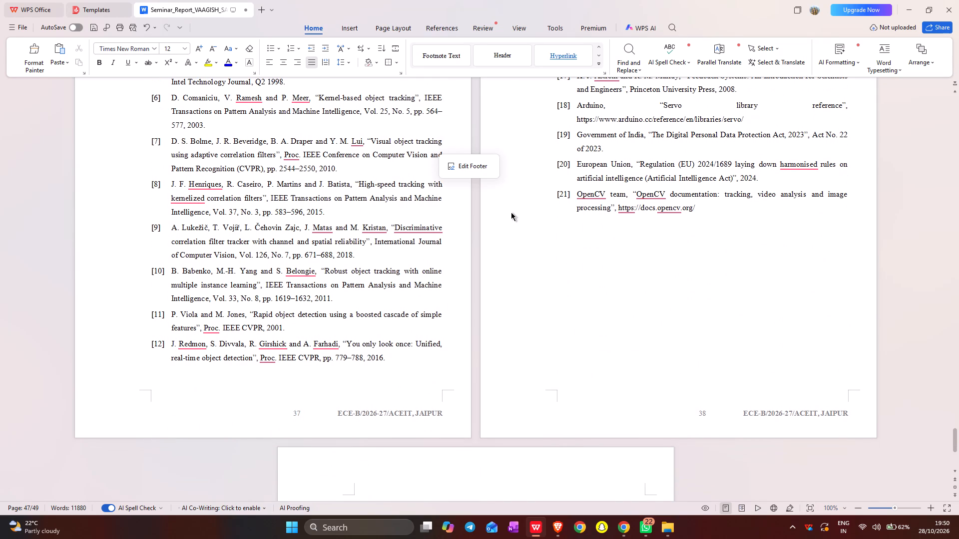
Read through the Bibliography entries on the report's last page, down to its footer.
scroll(511, 212, "down", 7)
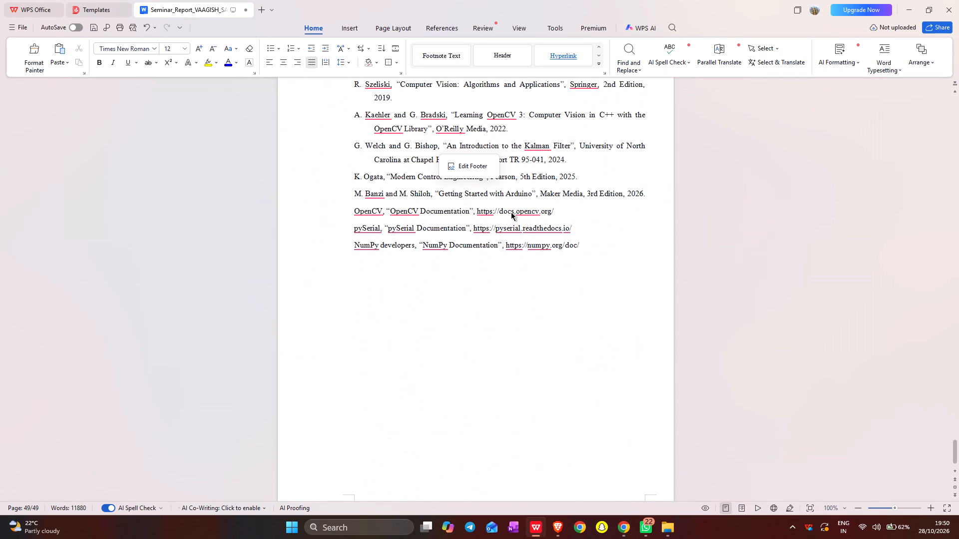
scroll(511, 212, "down", 2)
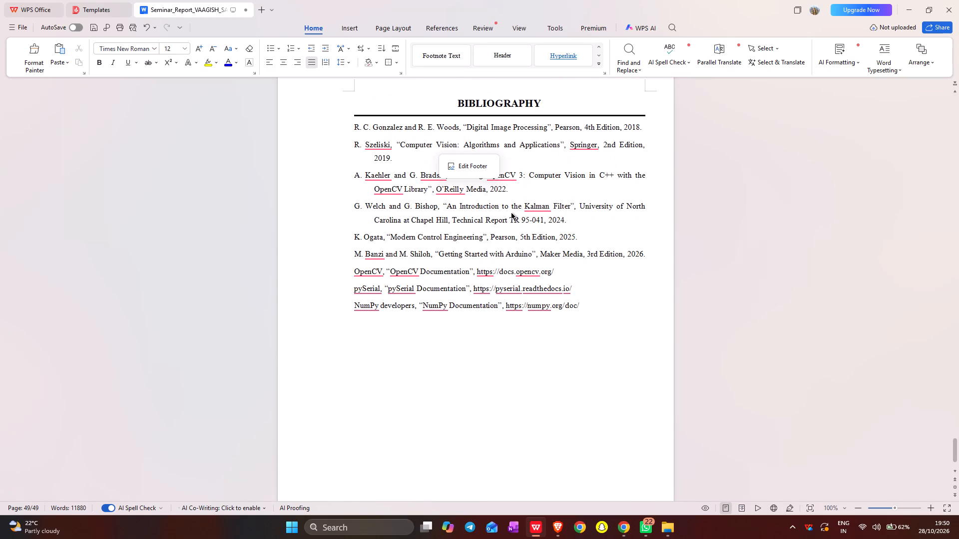
scroll(511, 212, "down", 4)
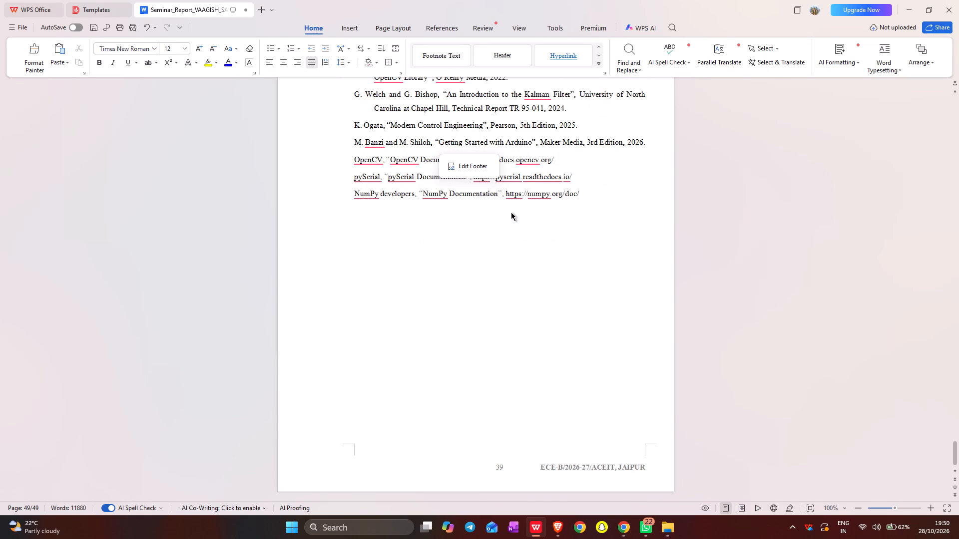
scroll(511, 212, "down", 1)
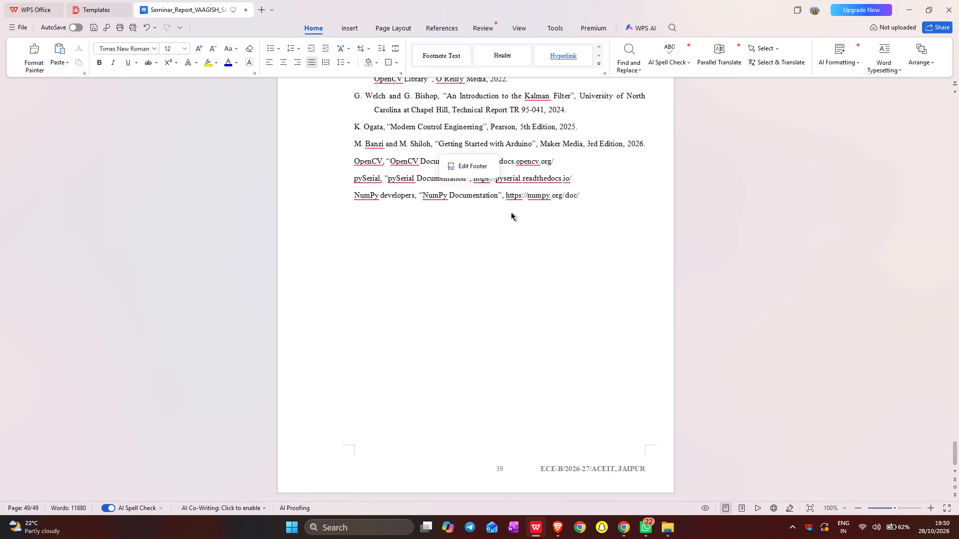
Return to the front matter and review the Table of Contents, List of Tables, Figure Index, Symbols Used and Abstract pages.
scroll(511, 212, "up", 19)
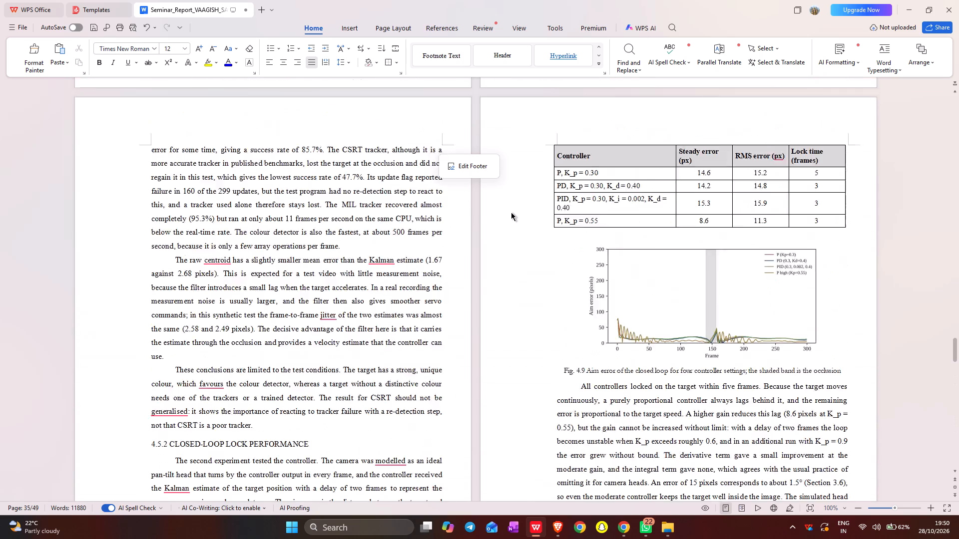
scroll(511, 212, "up", 20)
scroll(511, 212, "up", 4)
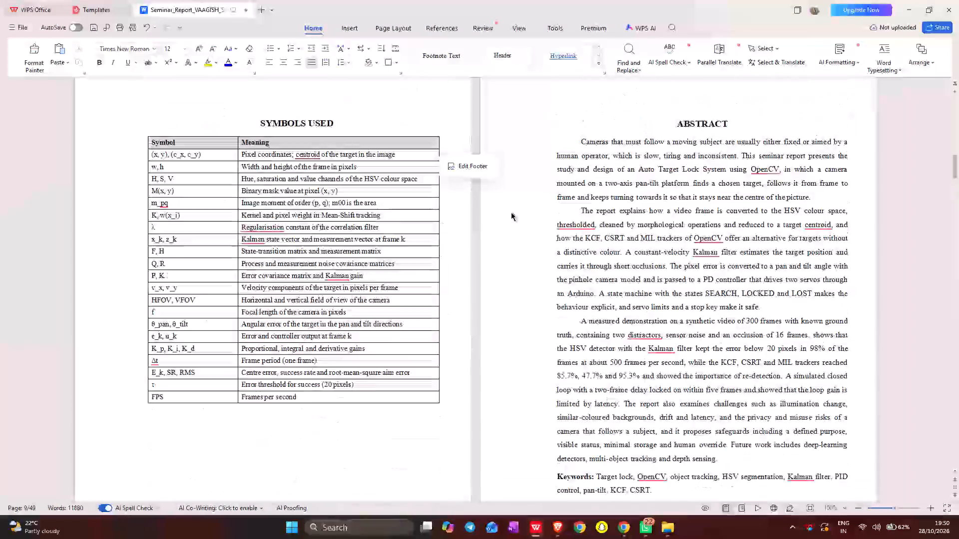
scroll(511, 212, "up", 2)
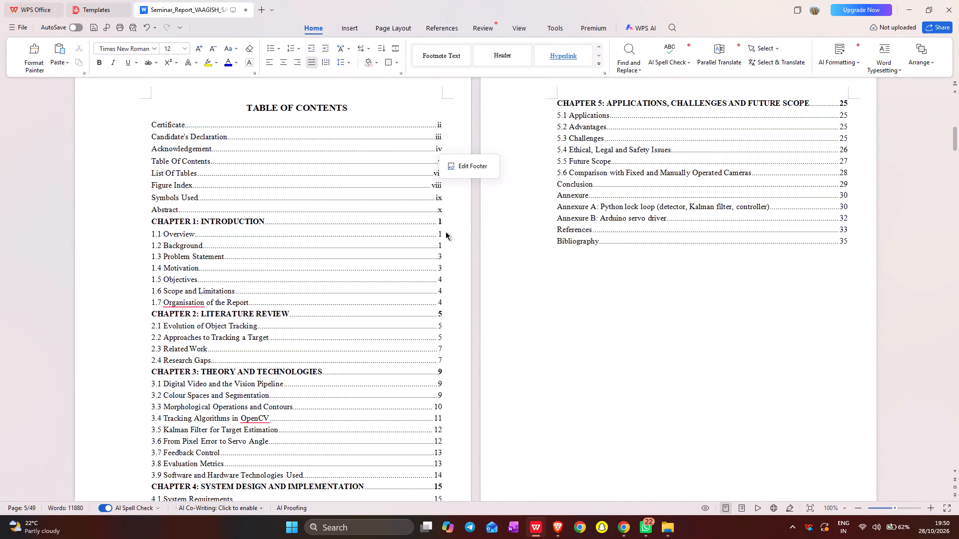
left_click(441, 297)
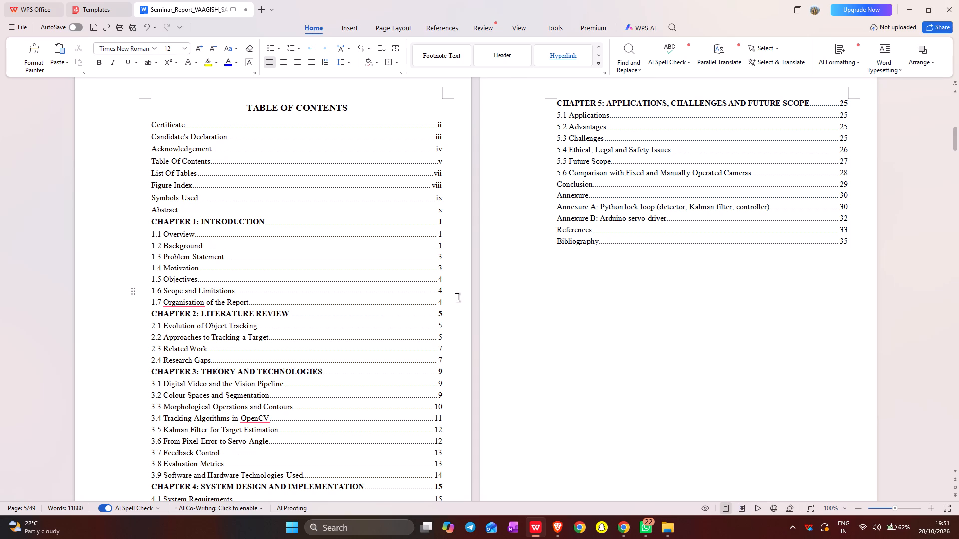
scroll(457, 297, "up", 2)
scroll(457, 297, "right", 1)
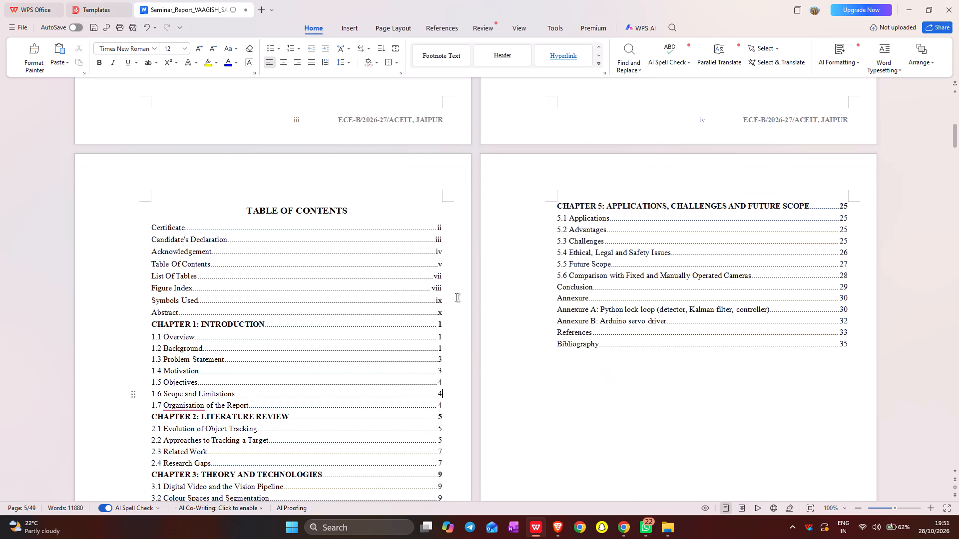
scroll(457, 297, "down", 4)
scroll(457, 297, "right", 5)
scroll(457, 297, "down", 2)
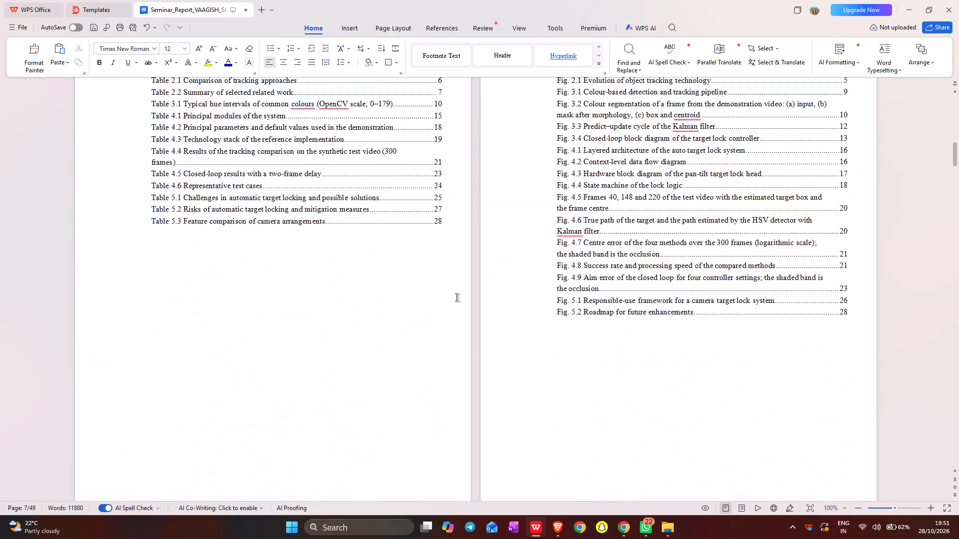
scroll(457, 297, "down", 3)
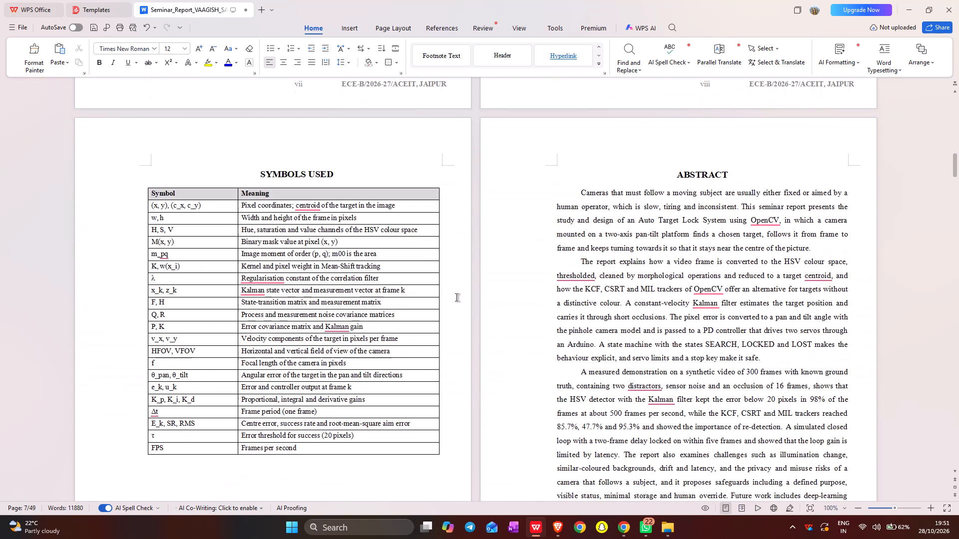
scroll(457, 297, "down", 1)
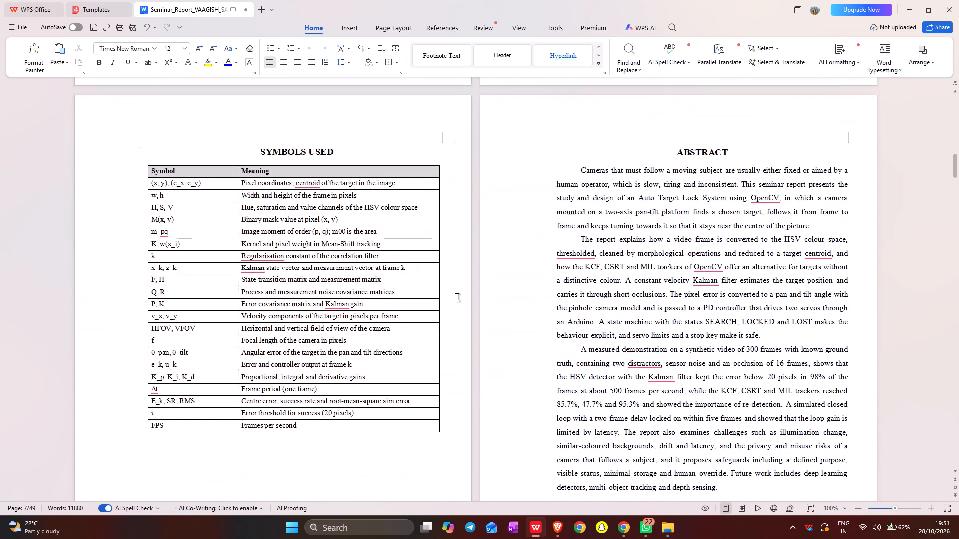
scroll(457, 297, "down", 1)
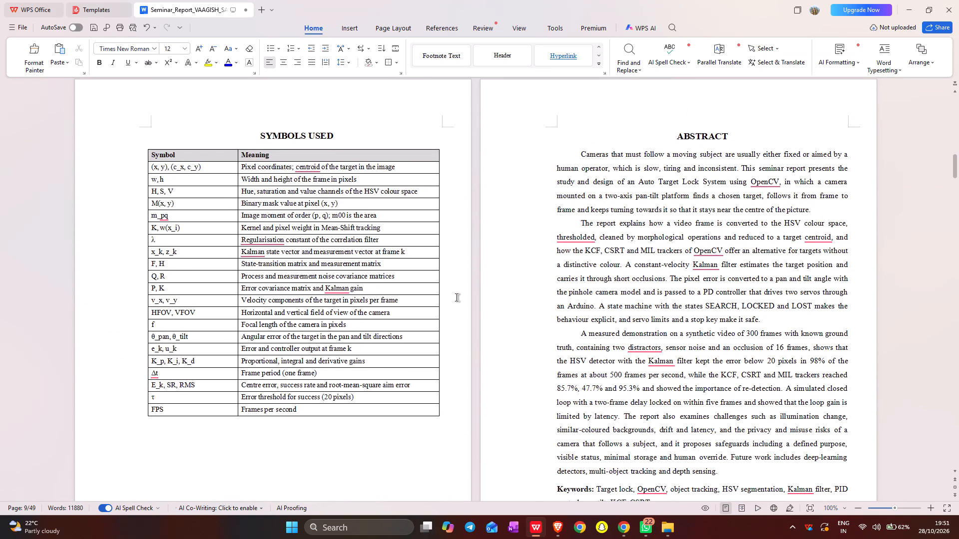
Go back through the List of Tables and Figure Index to recheck the Table of Contents entries and their page numbers.
scroll(457, 297, "up", 4)
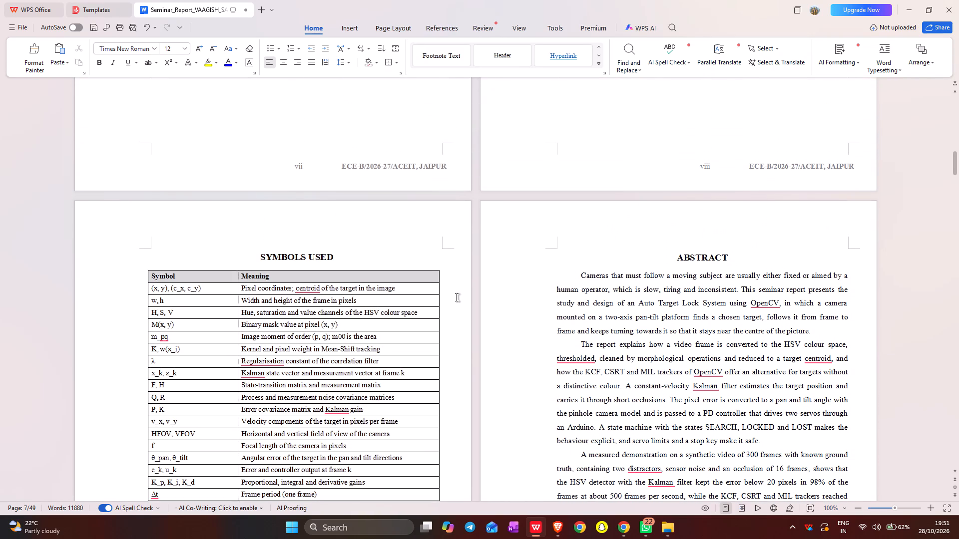
scroll(457, 297, "up", 4)
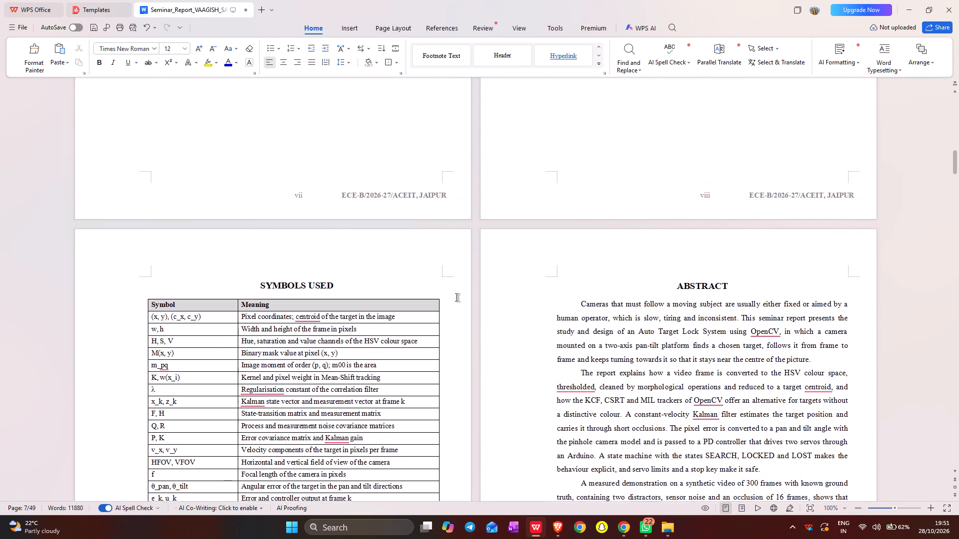
scroll(457, 297, "up", 7)
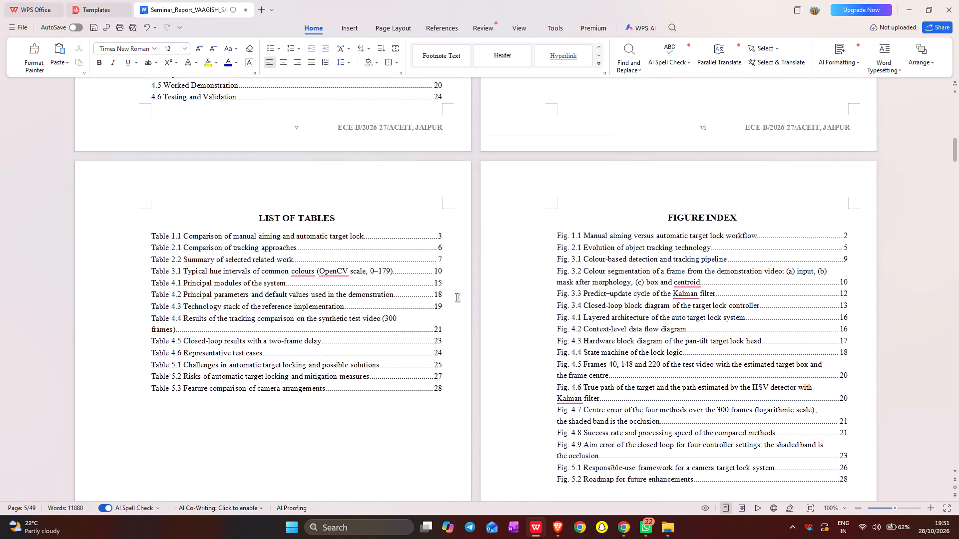
scroll(457, 297, "up", 1)
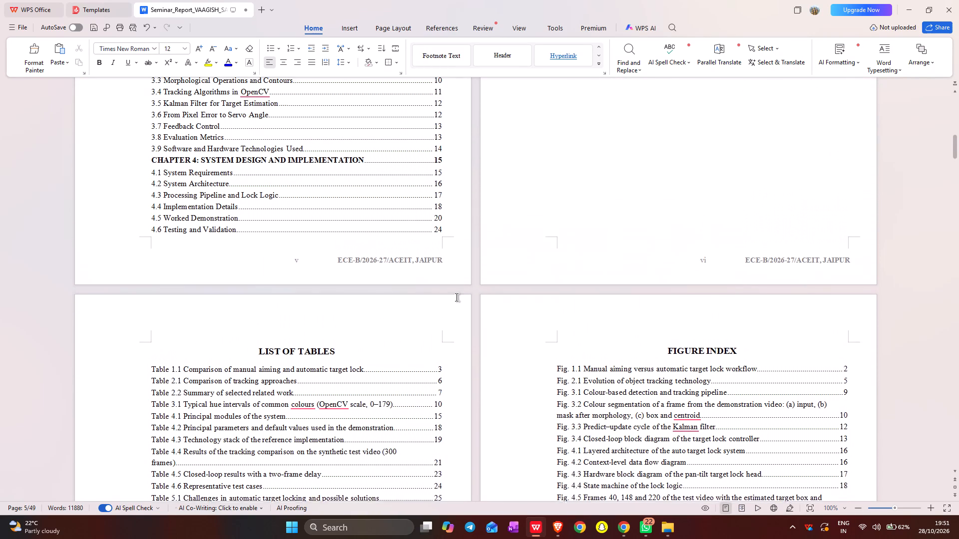
scroll(457, 297, "up", 1)
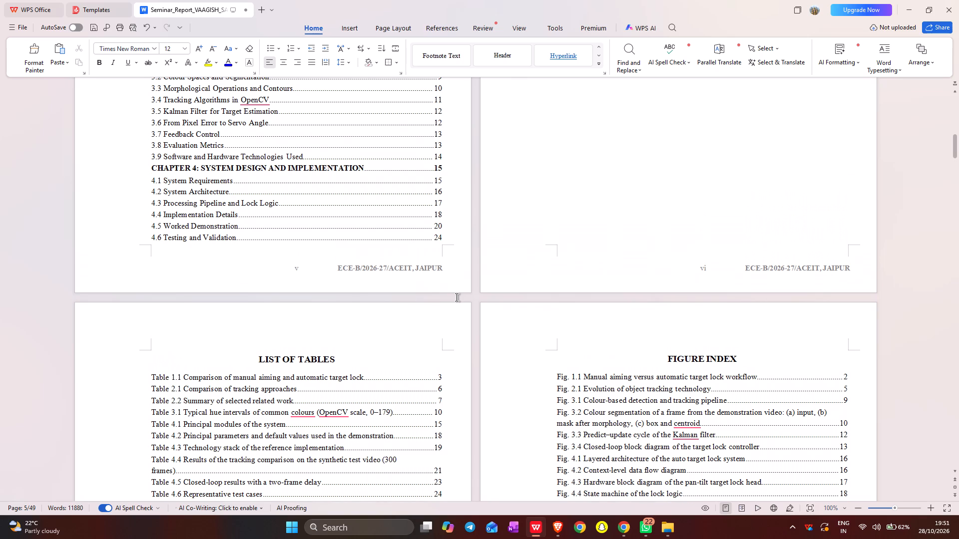
scroll(457, 297, "up", 2)
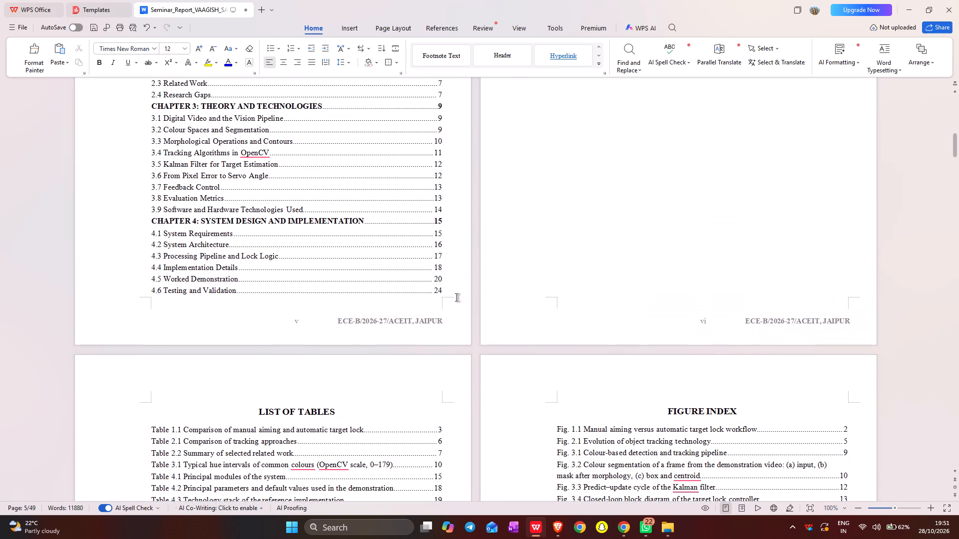
scroll(457, 297, "up", 1)
scroll(457, 297, "down", 4)
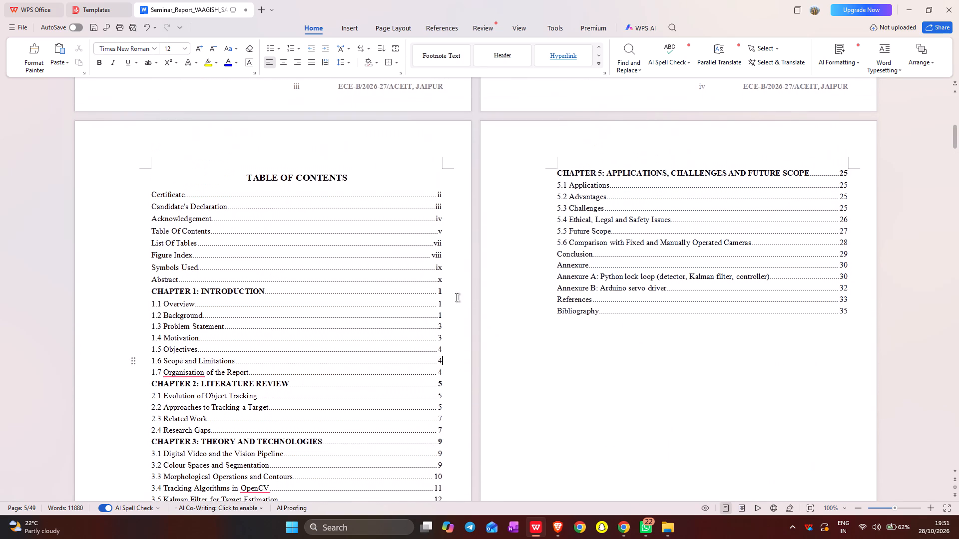
scroll(457, 297, "down", 5)
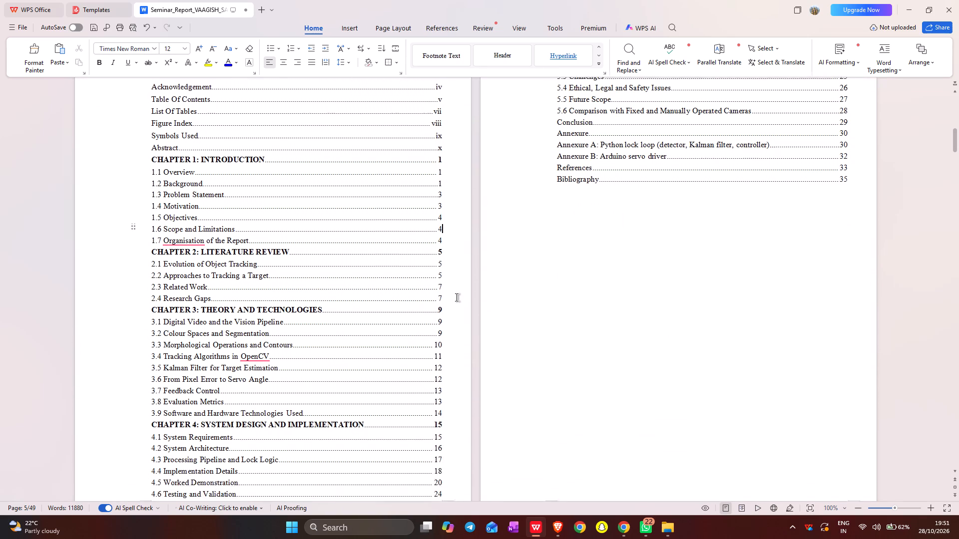
scroll(457, 297, "down", 5)
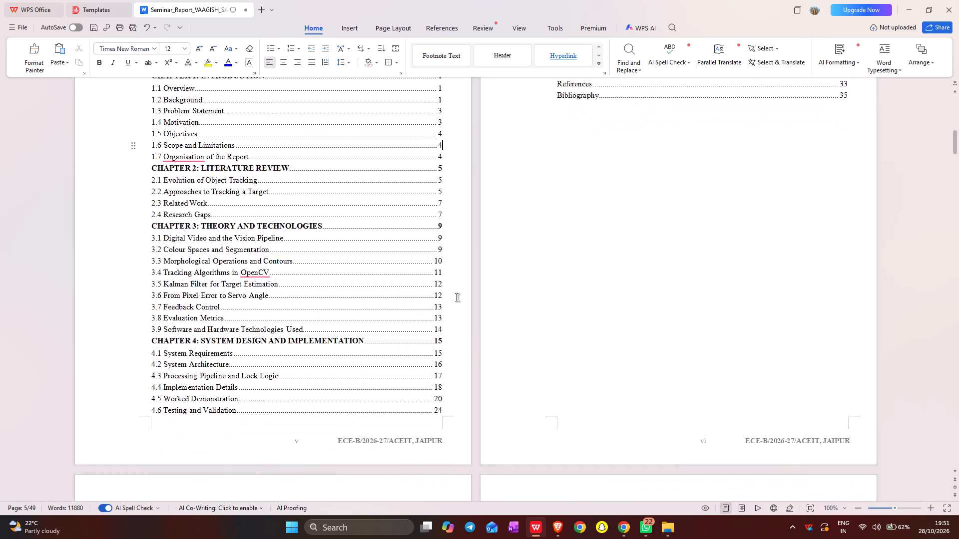
Review the Chapter 1 pages through the start of Chapter 2, checking section headings' page numbers against the Table of Contents.
scroll(457, 297, "down", 5)
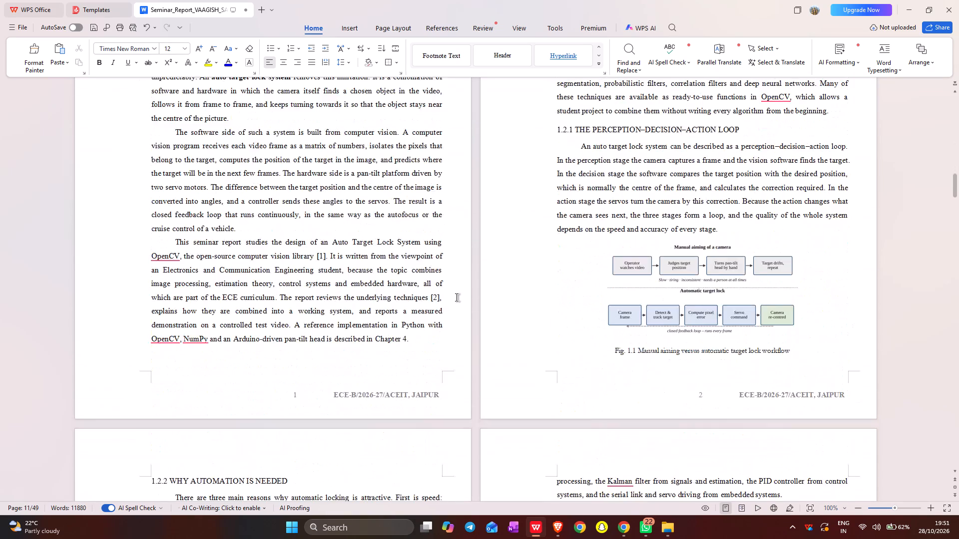
scroll(457, 297, "down", 4)
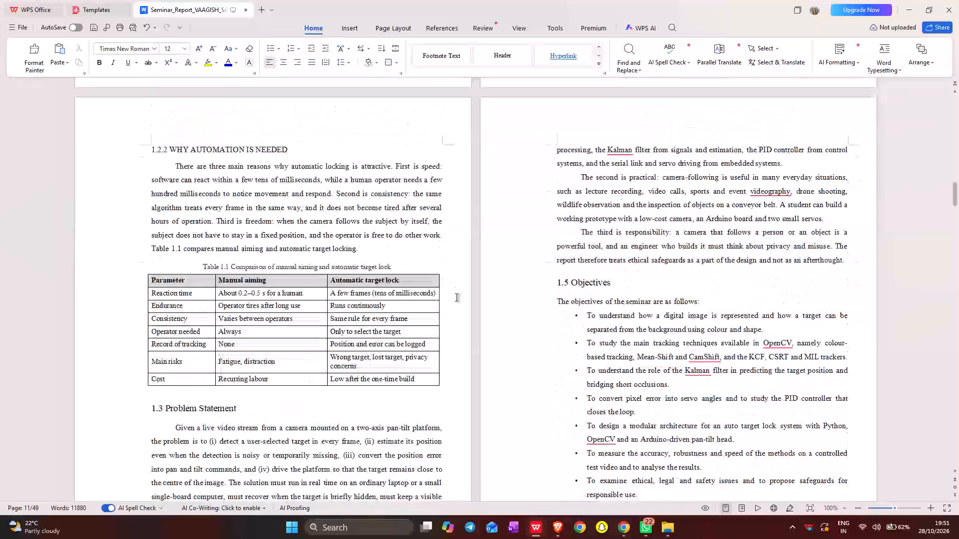
scroll(457, 297, "down", 2)
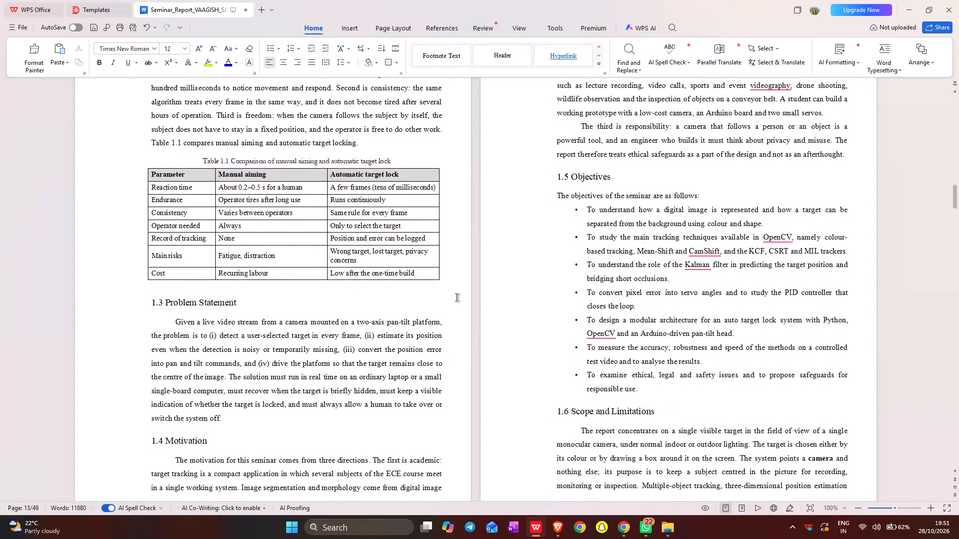
scroll(457, 297, "down", 4)
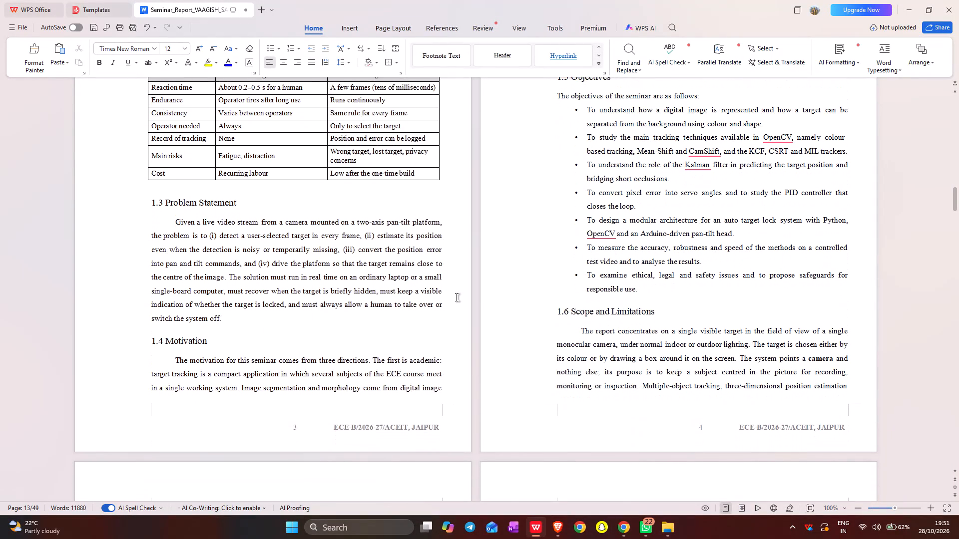
scroll(457, 297, "down", 4)
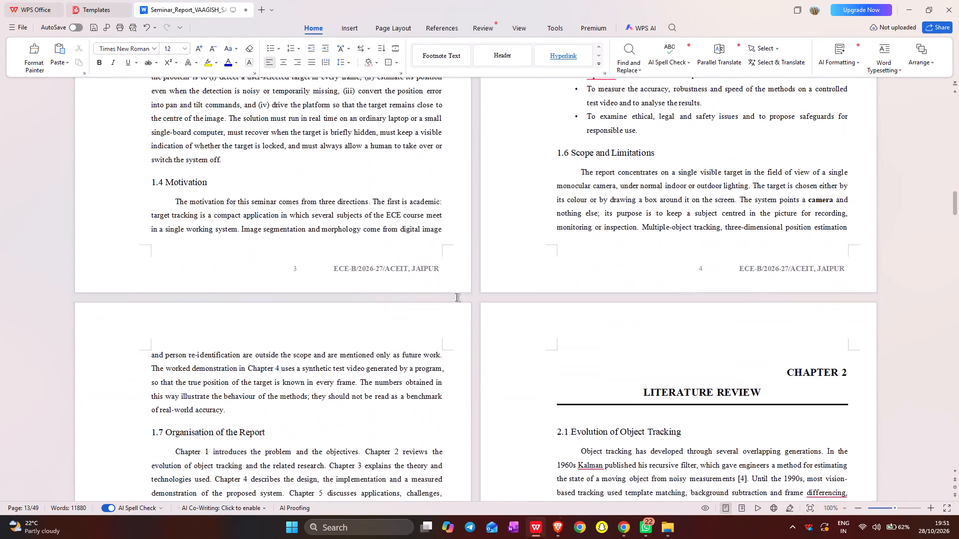
scroll(457, 297, "down", 6)
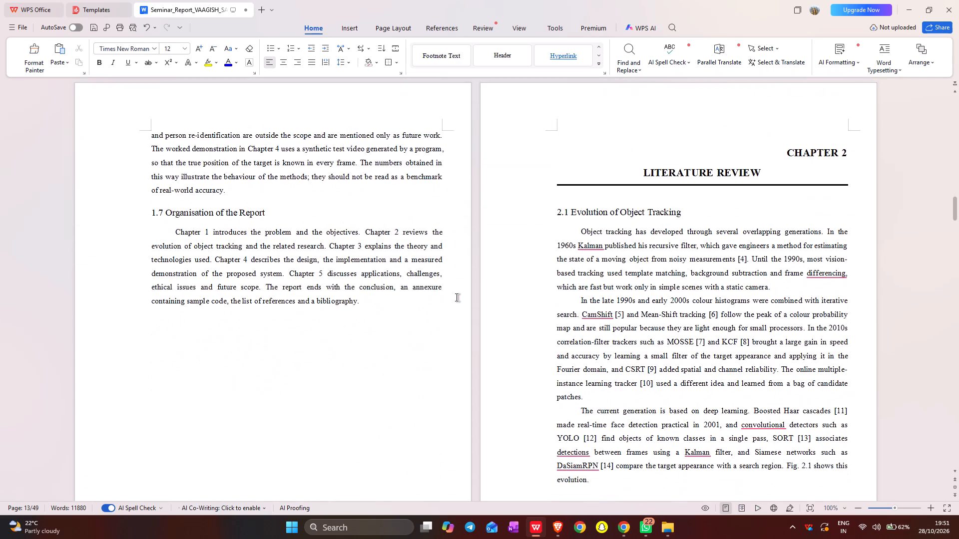
scroll(457, 297, "down", 3)
scroll(457, 297, "right", 1)
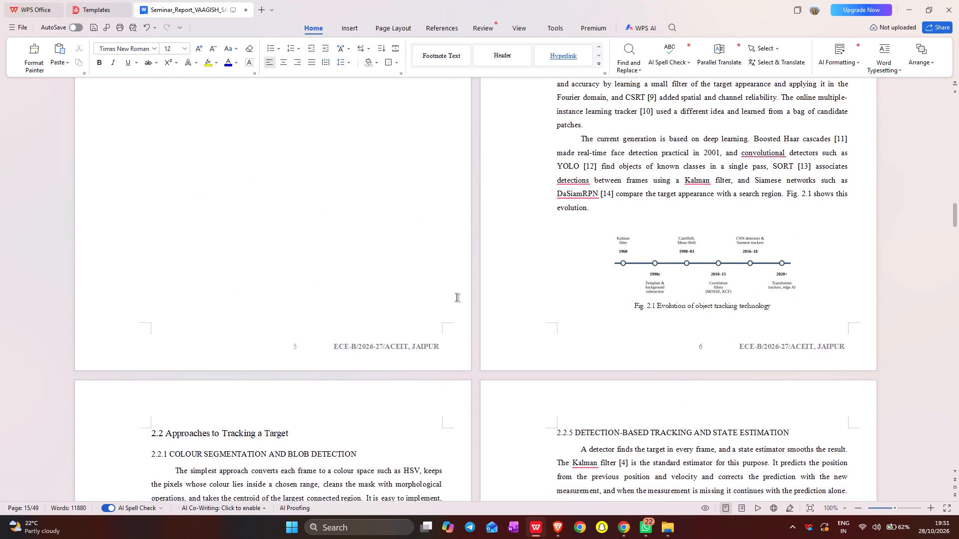
scroll(457, 297, "right", 1)
In the Table of Contents, change the page number of entry 1.7 Organisation of the Report to 5.
scroll(457, 297, "up", 14)
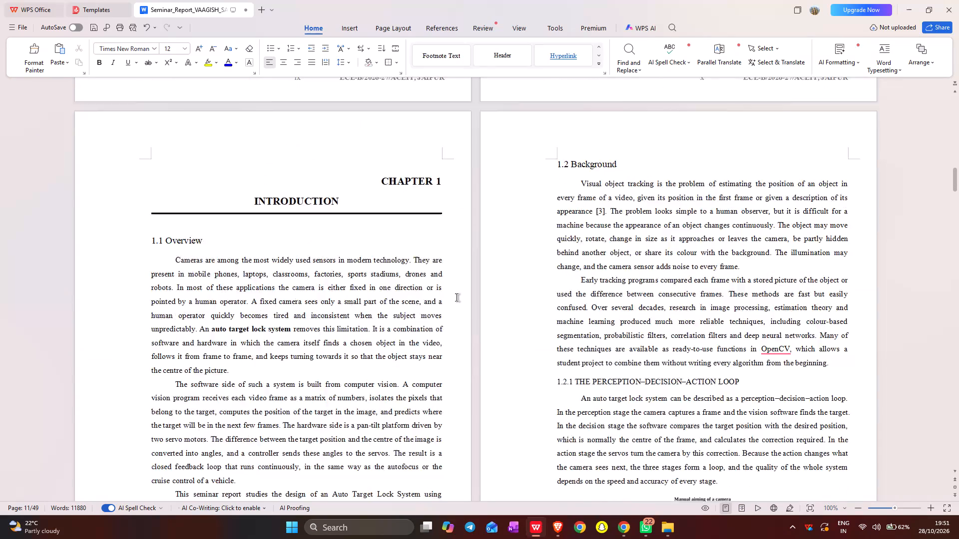
scroll(457, 297, "up", 2)
scroll(457, 297, "right", 1)
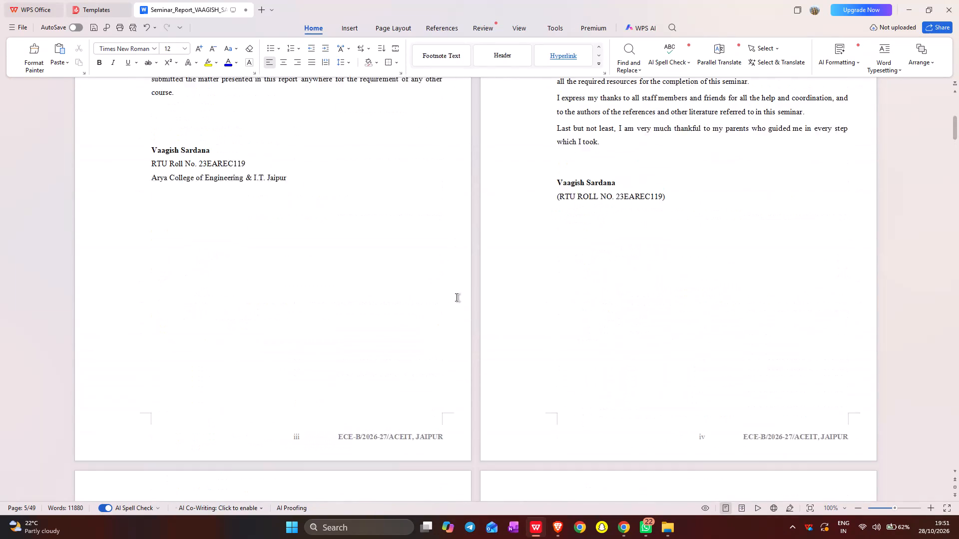
scroll(457, 297, "right", 1)
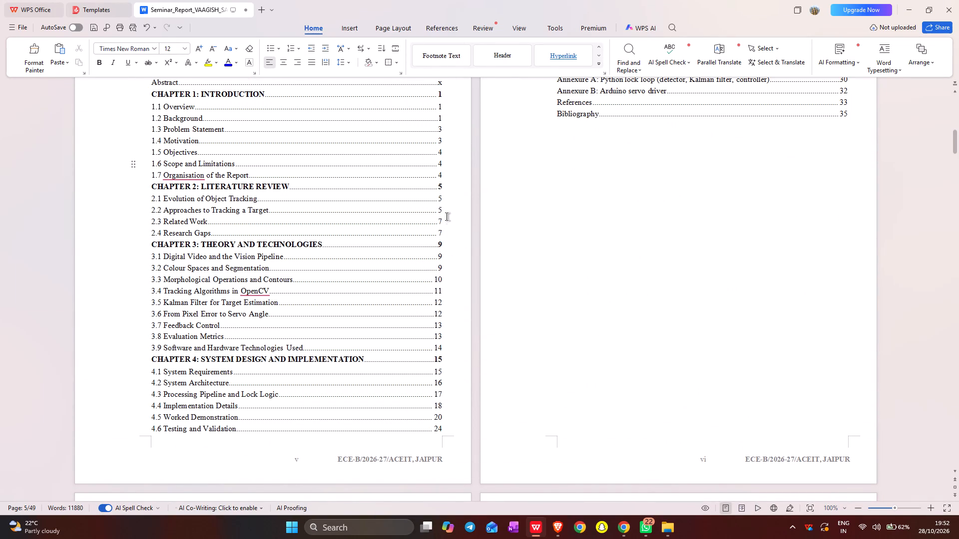
left_click(445, 175)
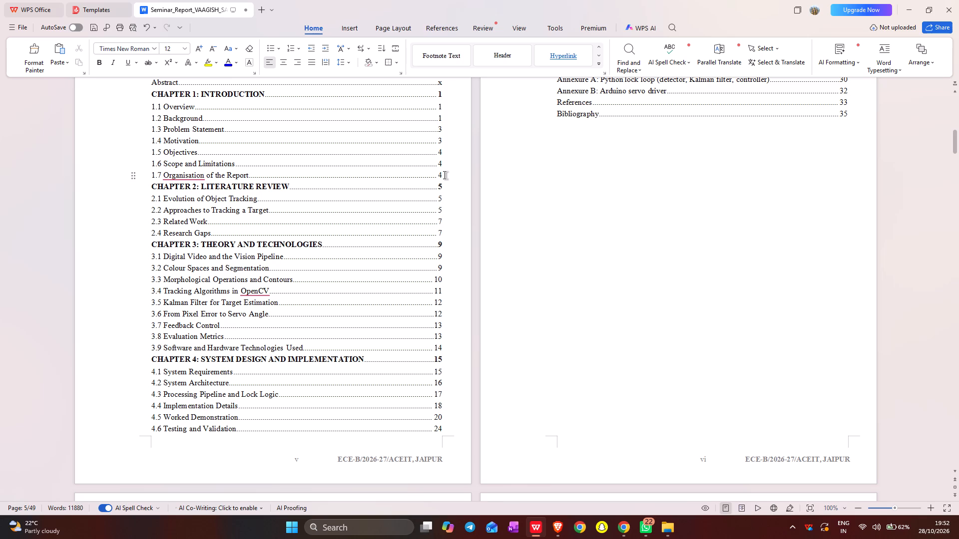
key("BackSpace")
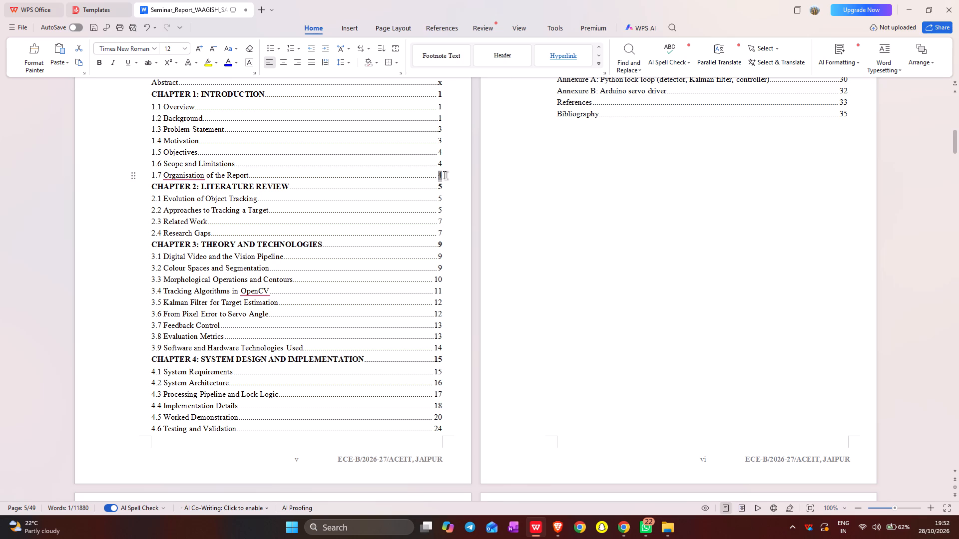
key("5")
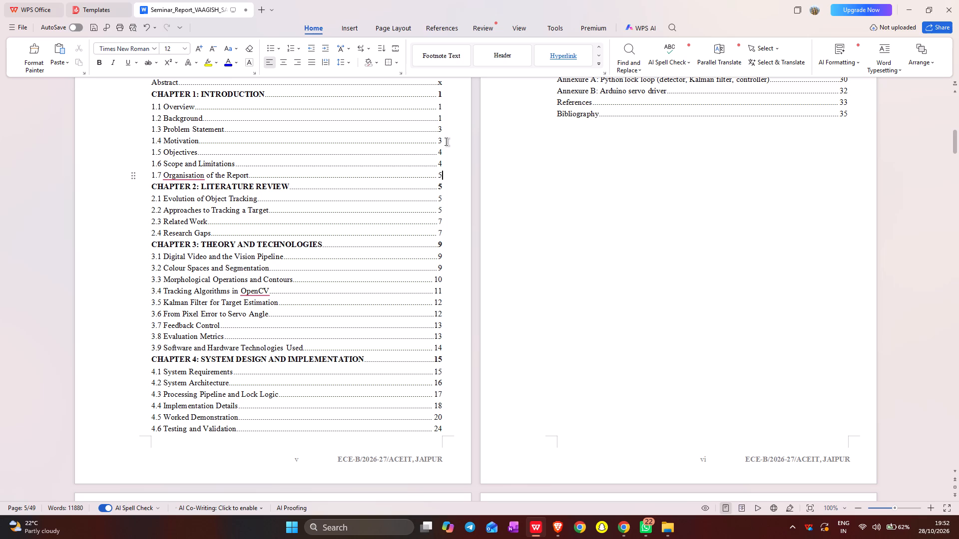
Examine the opening pages of Chapter 1 to check which pages sections 1.1 Overview and 1.2 Background fall on.
scroll(446, 142, "down", 1)
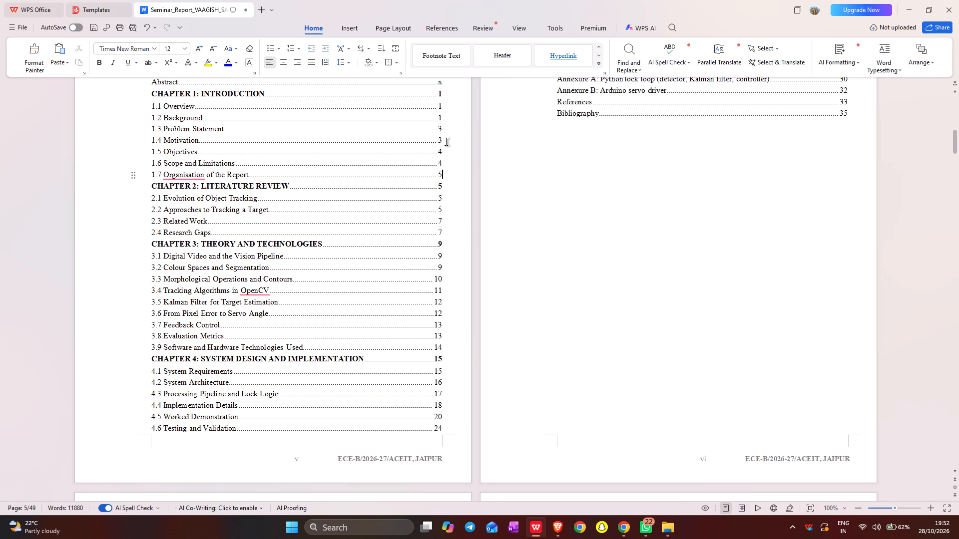
scroll(446, 142, "down", 3)
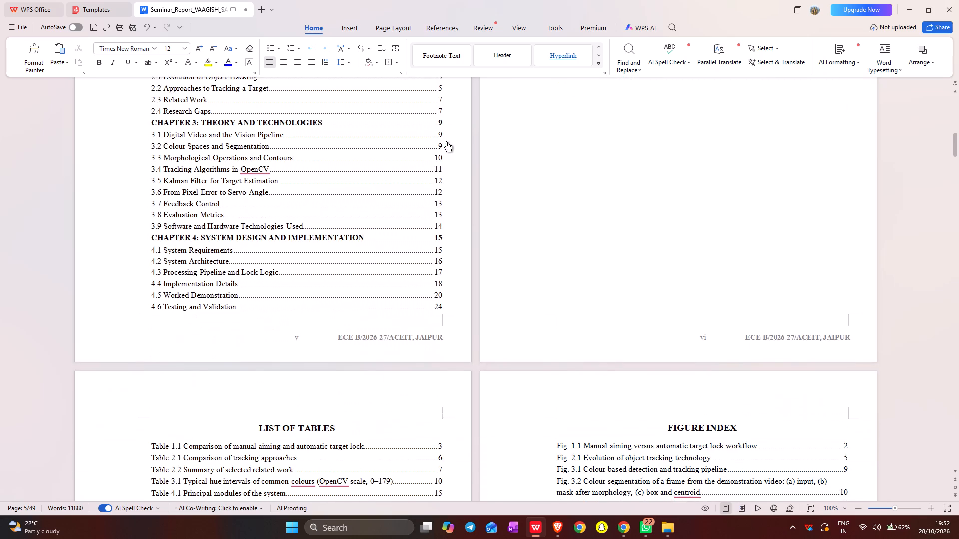
scroll(446, 142, "down", 18)
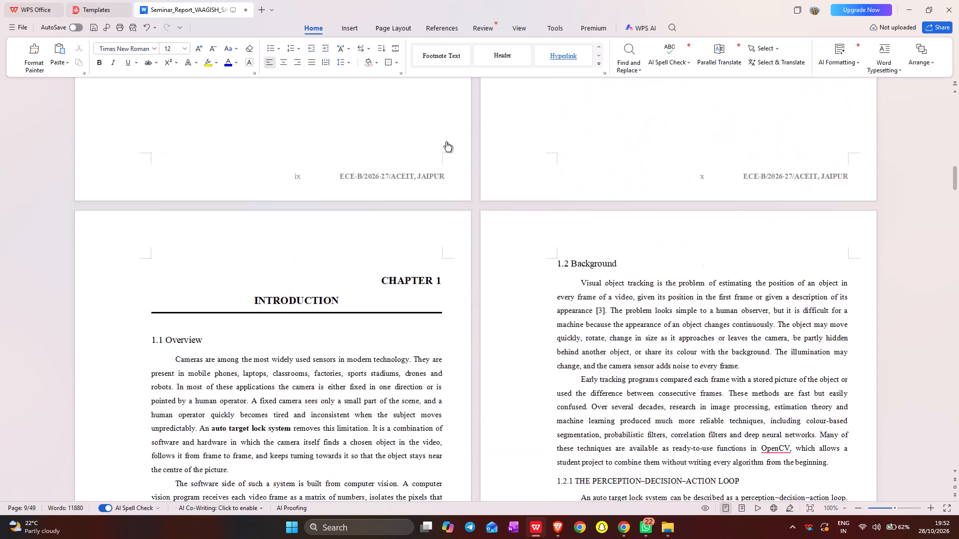
scroll(446, 142, "right", 1)
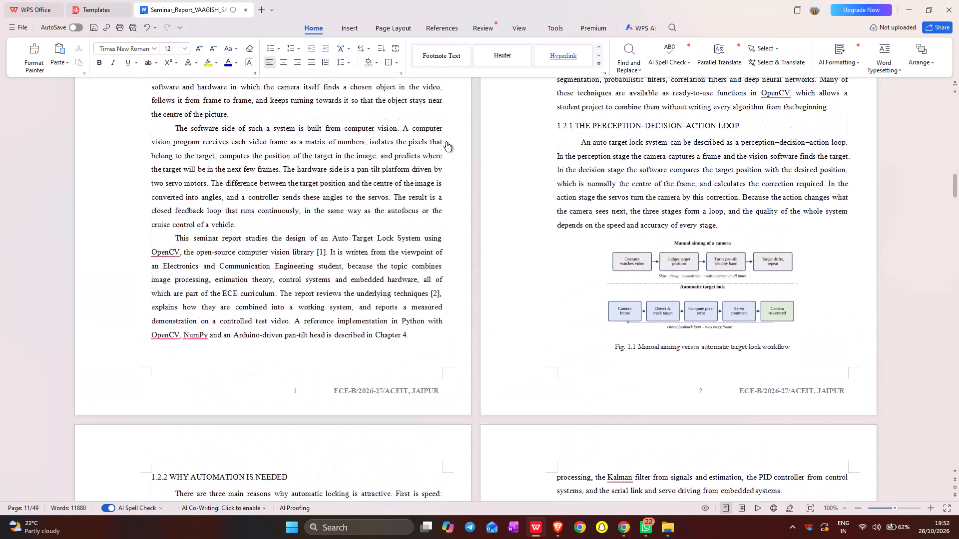
scroll(446, 142, "right", 2)
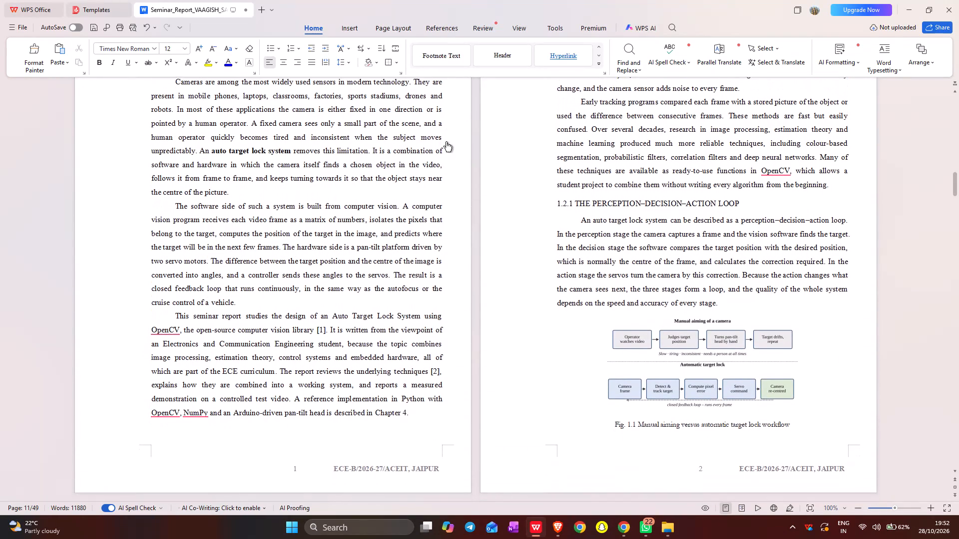
scroll(446, 142, "right", 1)
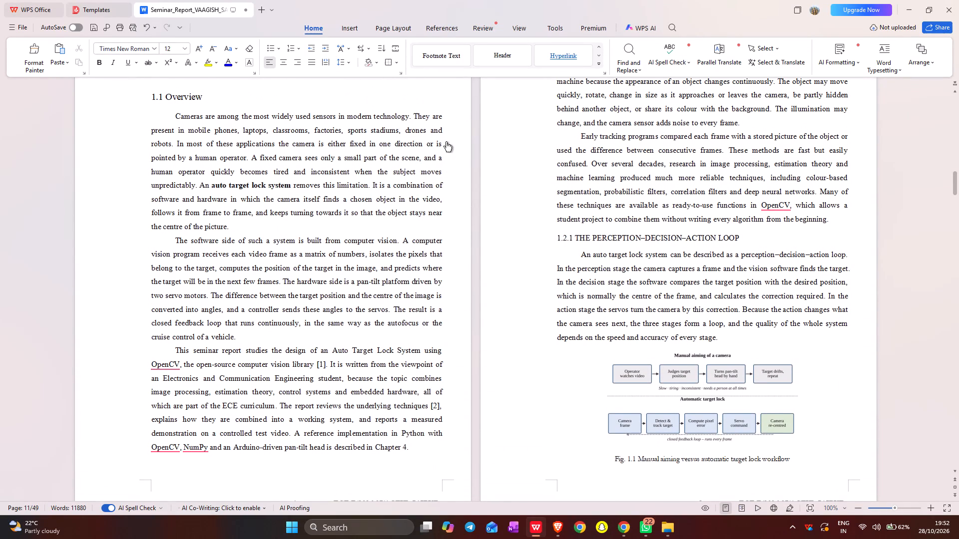
scroll(446, 142, "right", 3)
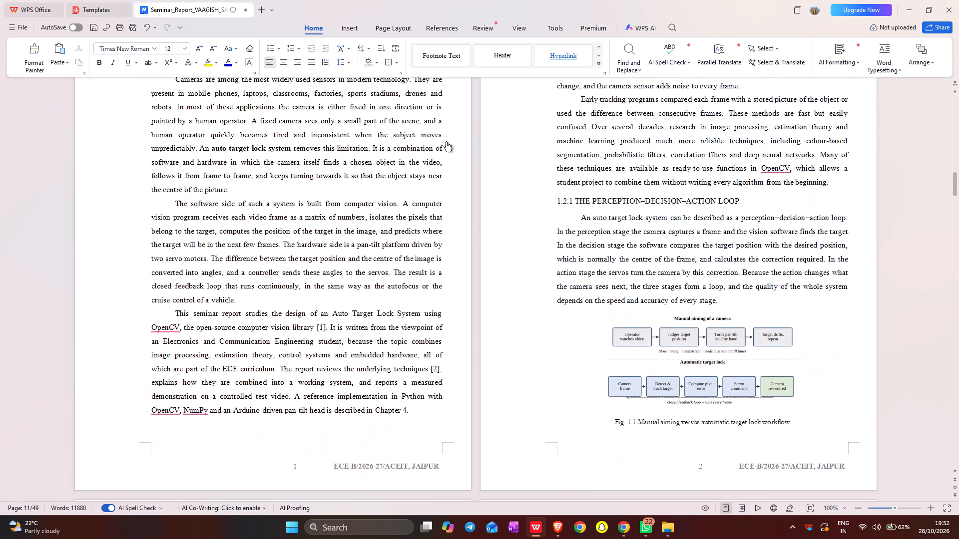
scroll(446, 142, "right", 2)
scroll(446, 142, "down", 1)
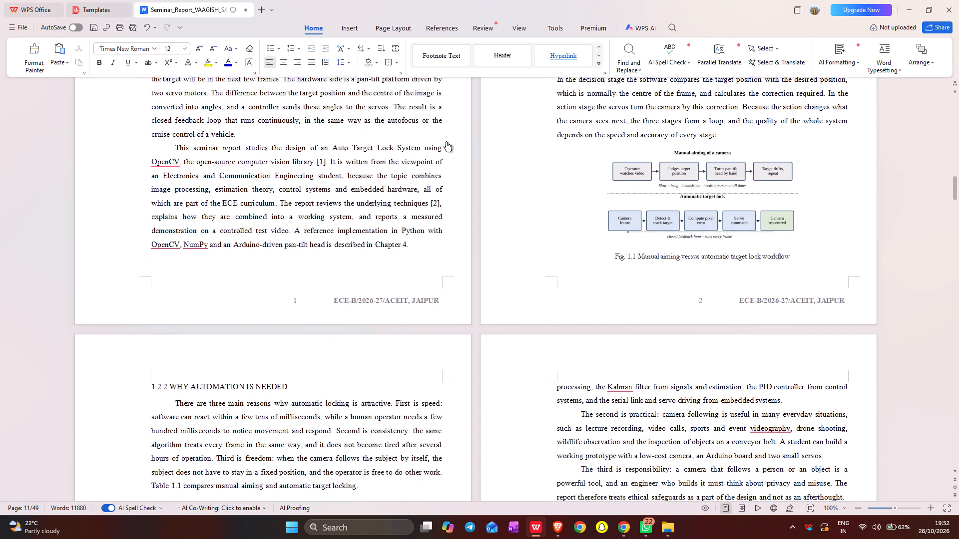
scroll(446, 142, "down", 1)
scroll(446, 142, "right", 1)
In the Table of Contents, change the page number of entry 1.2 Background to 2.
scroll(446, 142, "up", 1)
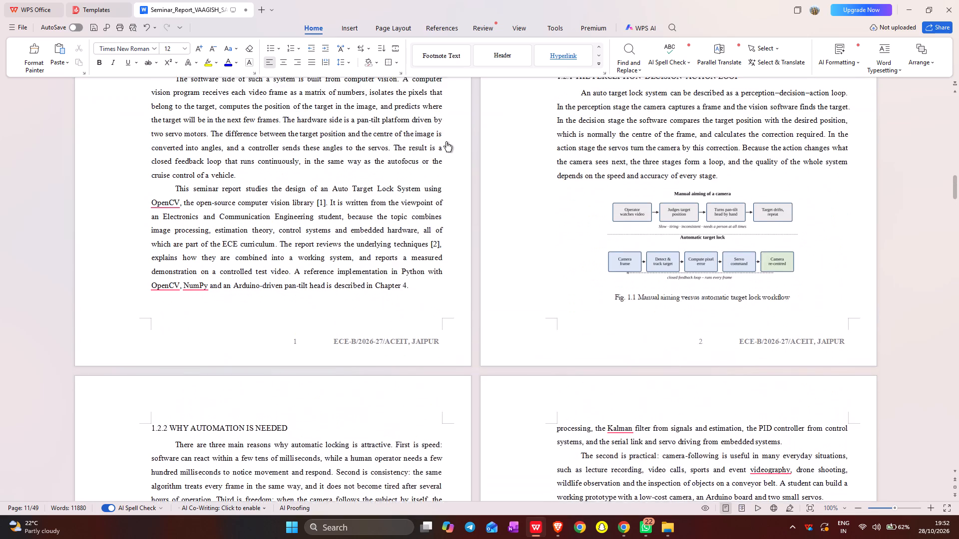
scroll(446, 142, "up", 8)
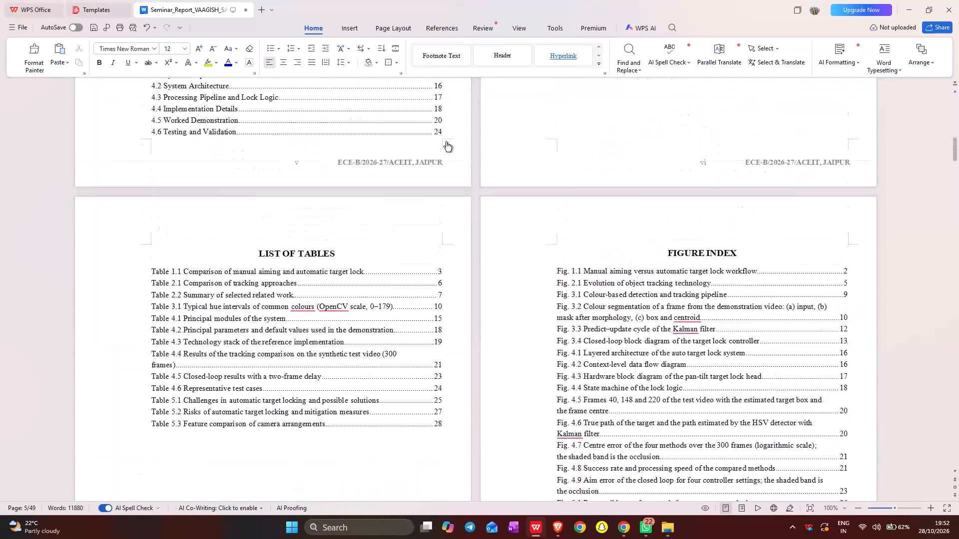
scroll(446, 142, "up", 5)
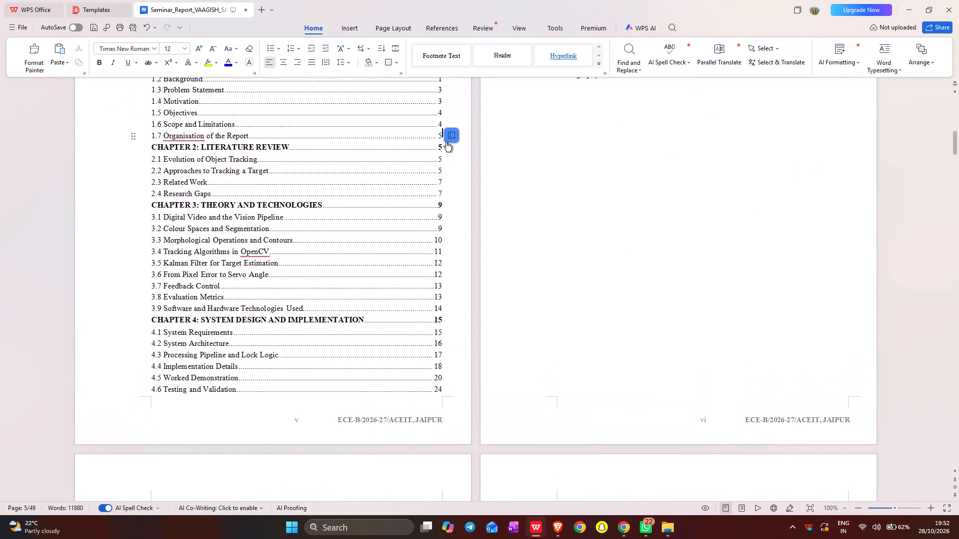
scroll(446, 142, "up", 2)
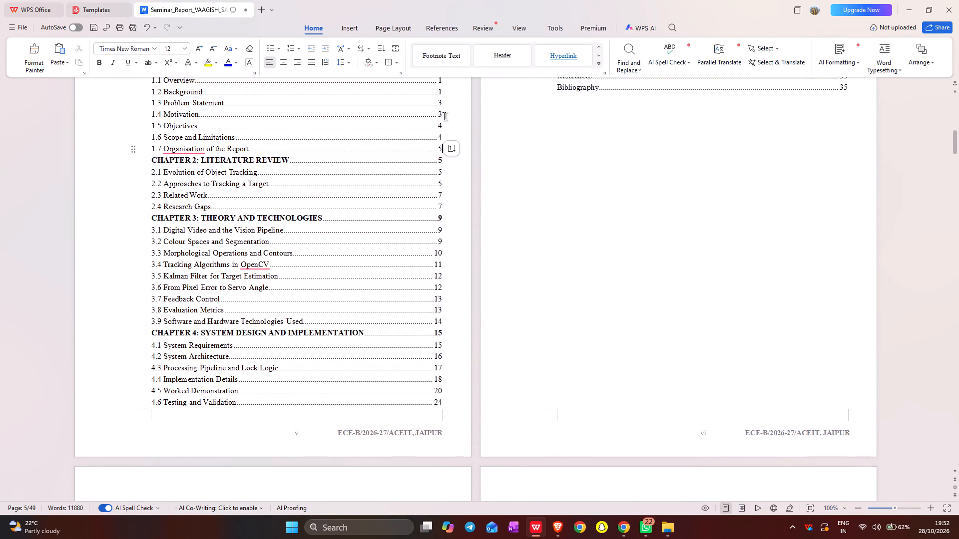
scroll(444, 116, "up", 1)
left_click(444, 94)
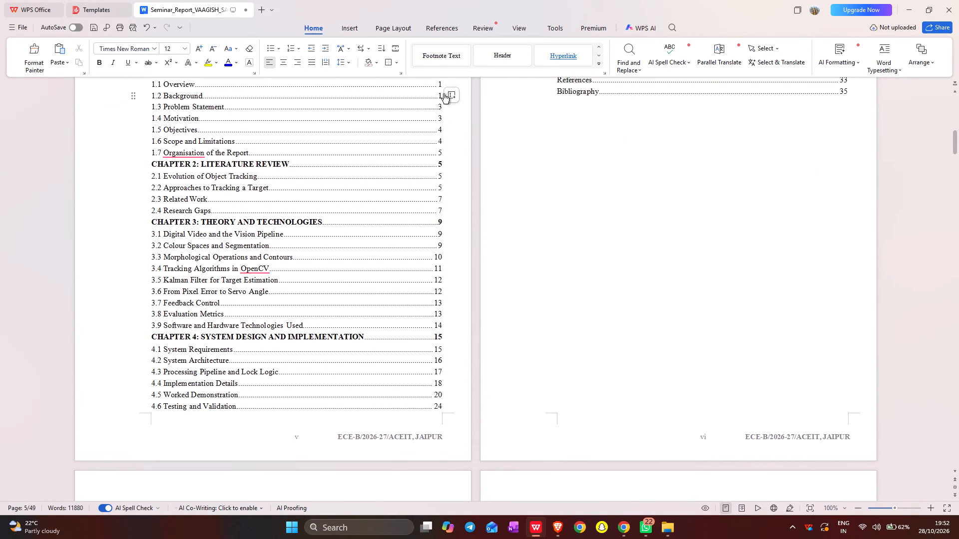
key("BackSpace")
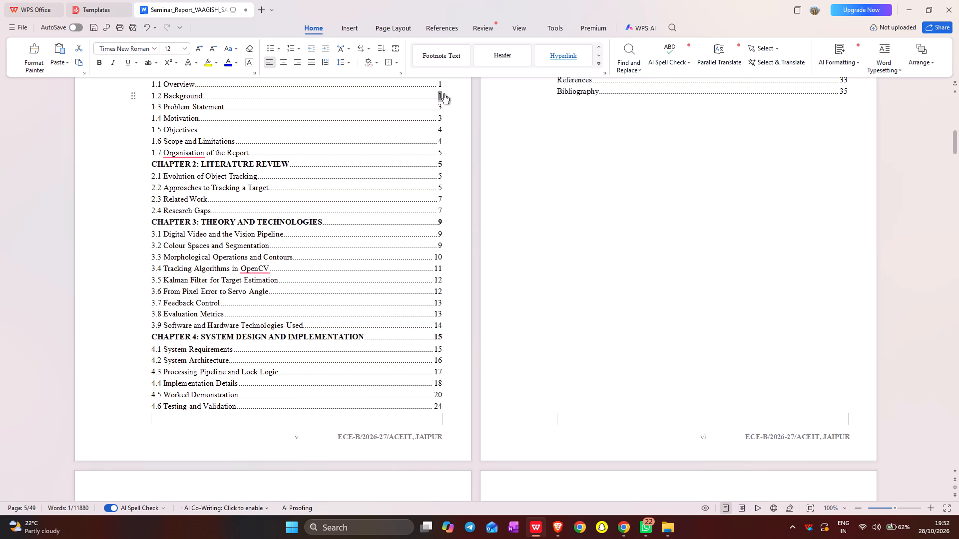
key("2")
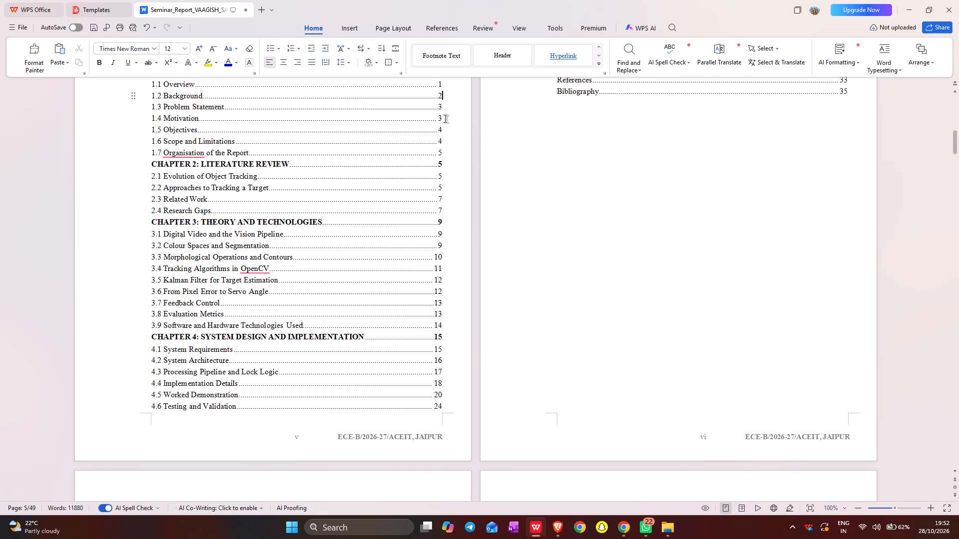
Check the page positions of sections 1.3 to 1.6 in Chapter 1 against their Table of Contents entries.
scroll(445, 119, "down", 15)
scroll(445, 119, "right", 1)
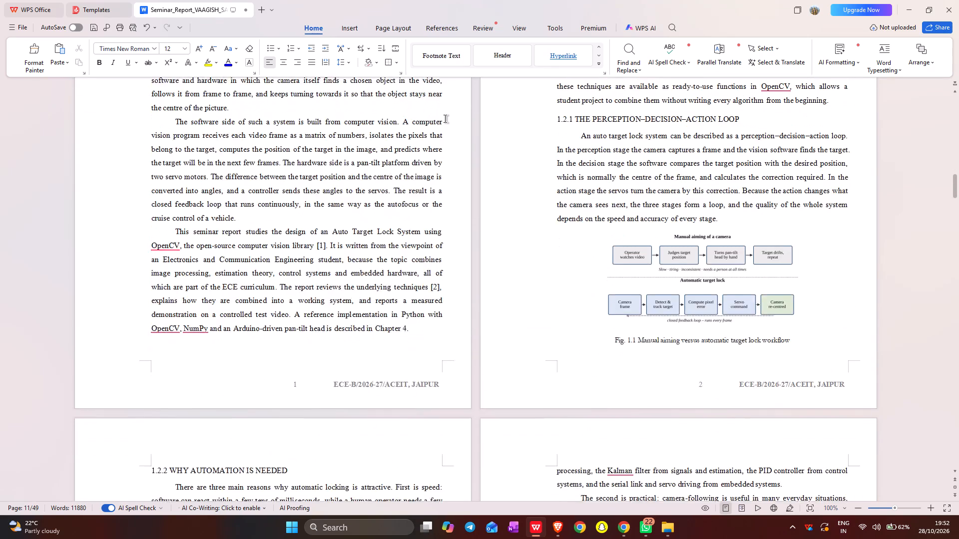
scroll(445, 119, "right", 2)
scroll(445, 119, "down", 1)
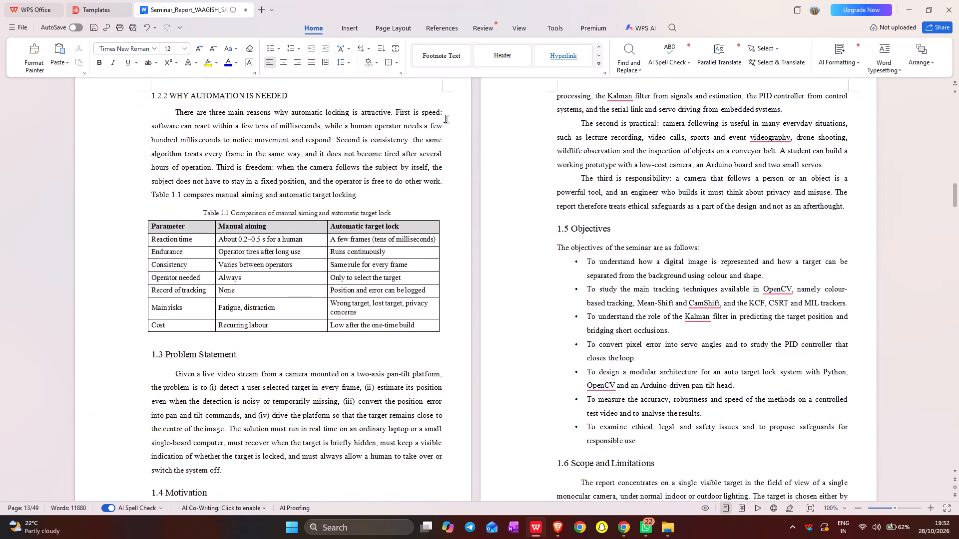
scroll(445, 119, "down", 2)
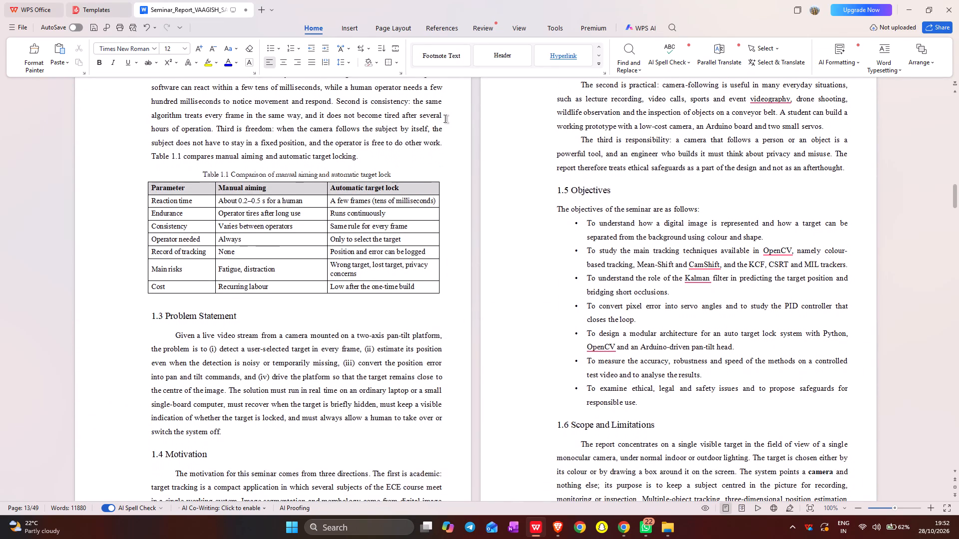
scroll(445, 119, "right", 2)
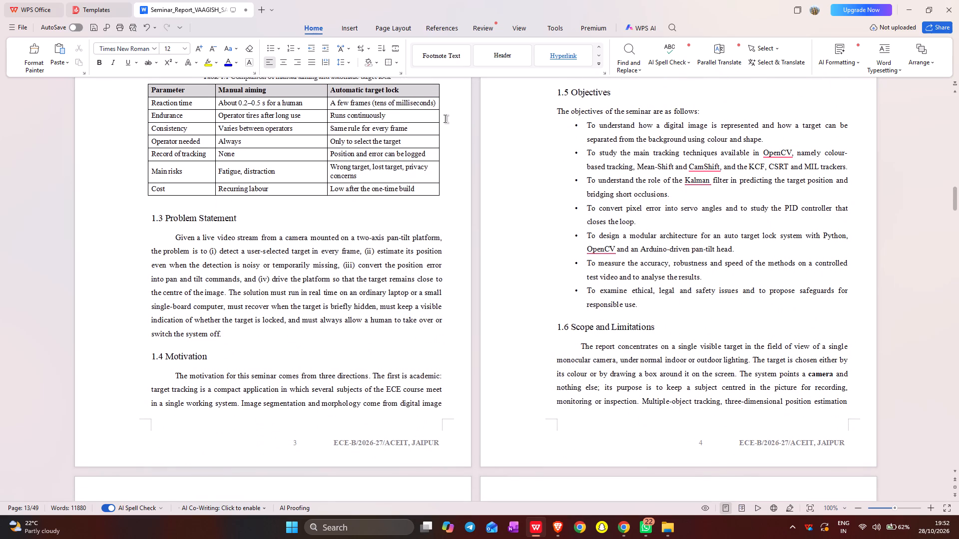
scroll(445, 119, "right", 1)
scroll(445, 119, "up", 5)
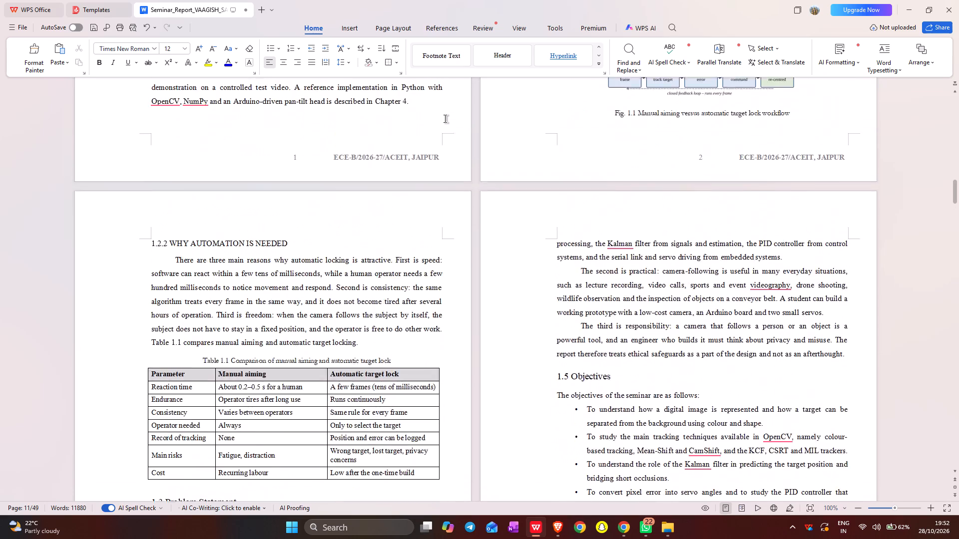
scroll(445, 119, "up", 14)
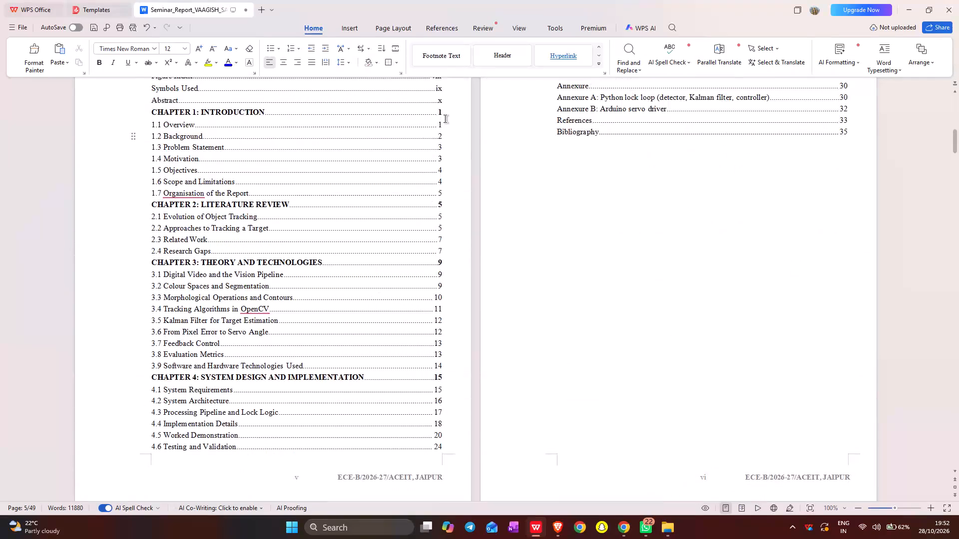
scroll(445, 119, "up", 1)
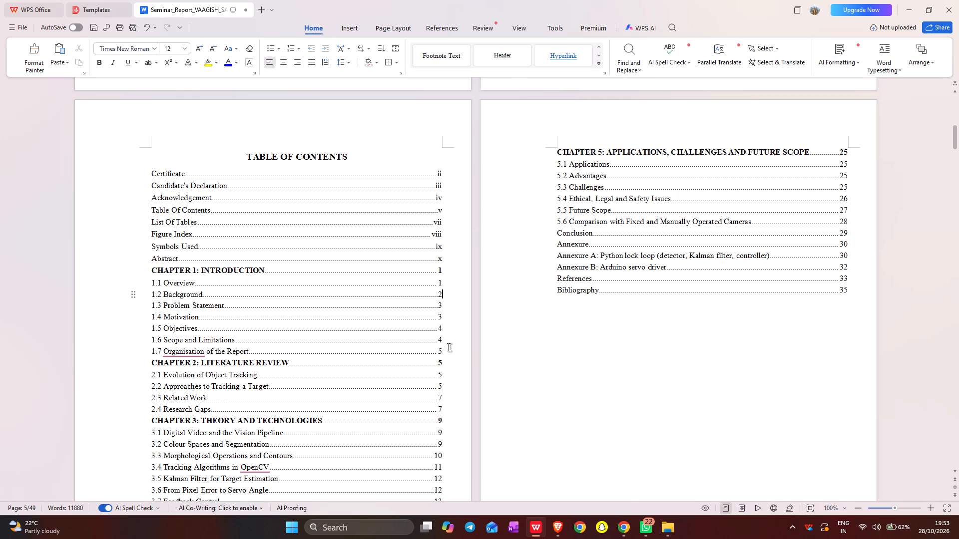
In the Table of Contents, change the page numbers of the Chapter 2: Literature Review heading and entry 2.1 to 6.
scroll(449, 348, "down", 1)
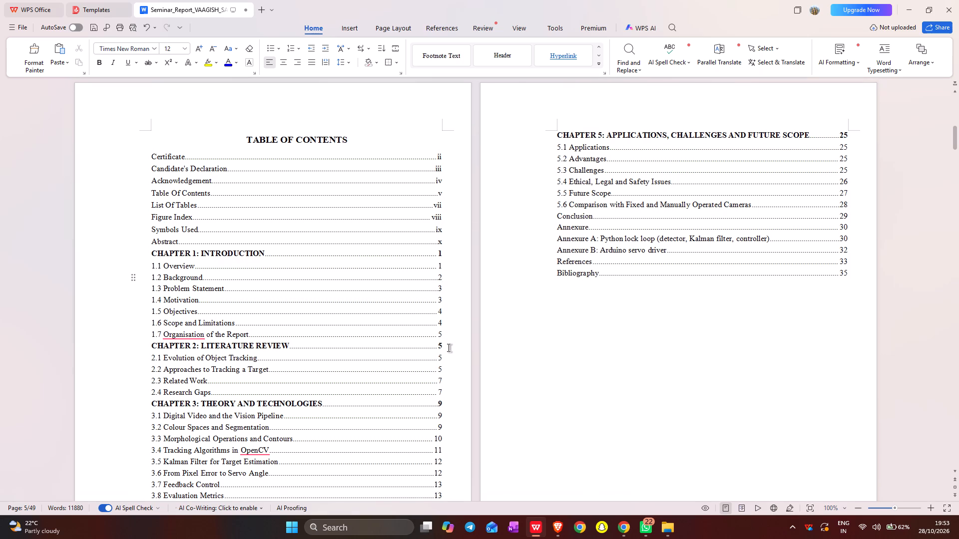
left_click(449, 348)
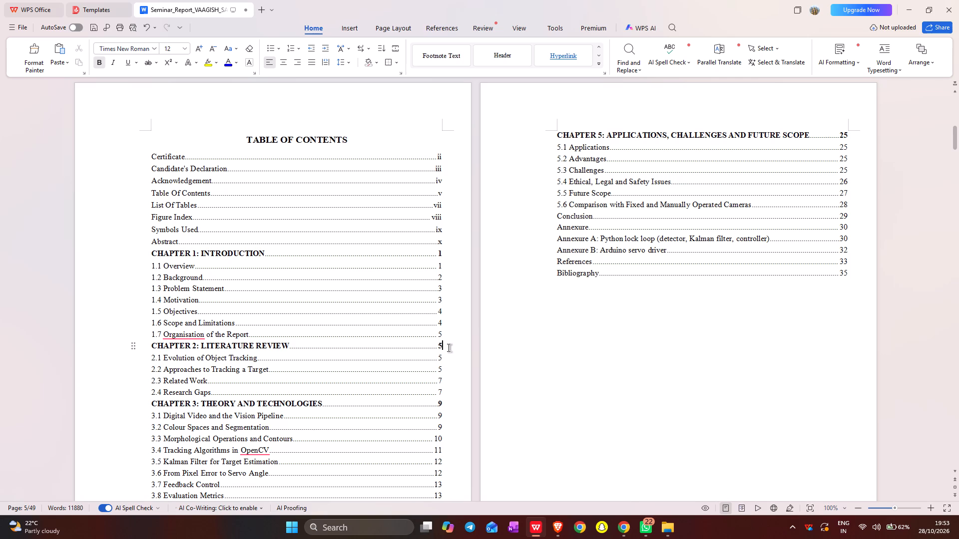
key("BackSpace")
key("6")
key("Down")
key("BackSpace")
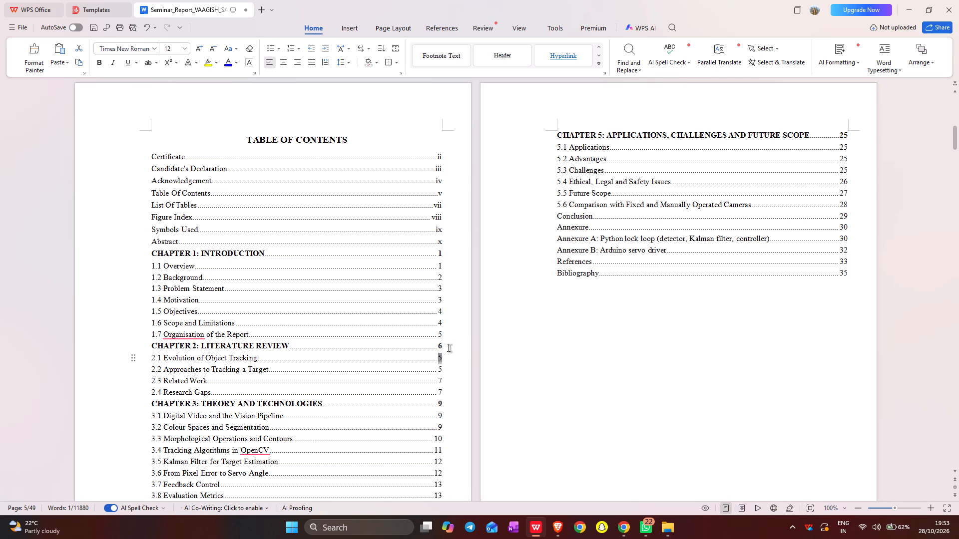
key("6")
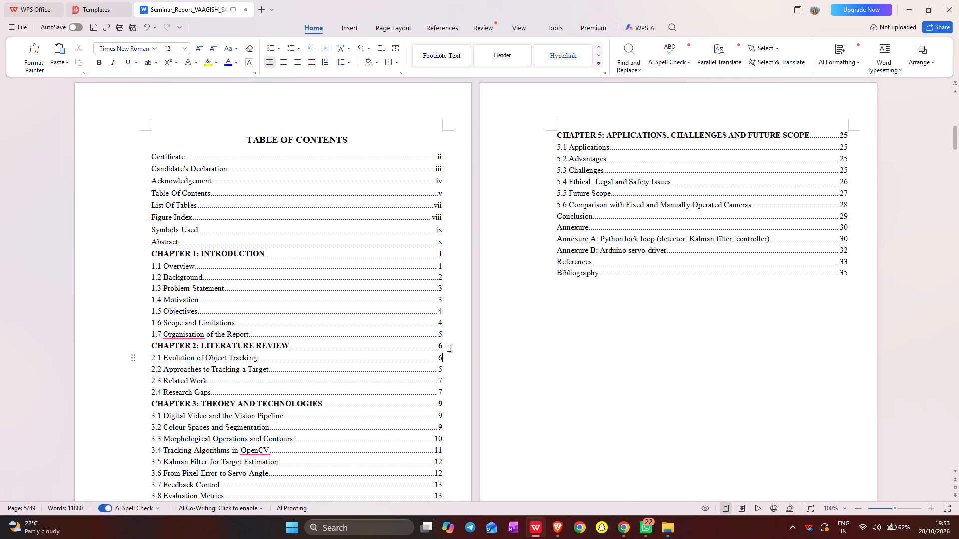
Change the Table of Contents page numbers of entries 2.2, 2.3 and 2.4 to 7, 8 and 9 respectively.
key("Down")
key("BackSpace")
key("7")
key("Down")
key("BackSpace")
key("8")
key("Down")
key("BackSpace")
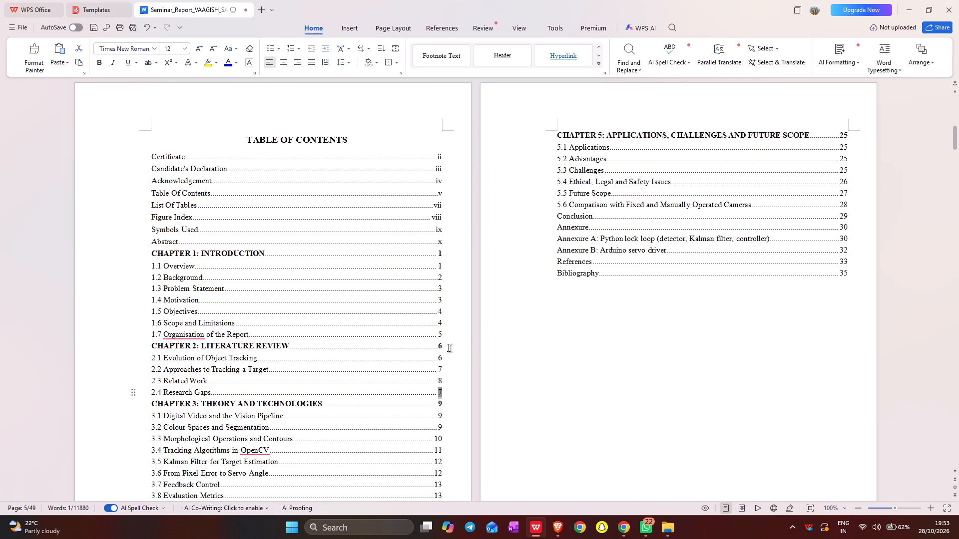
key("9")
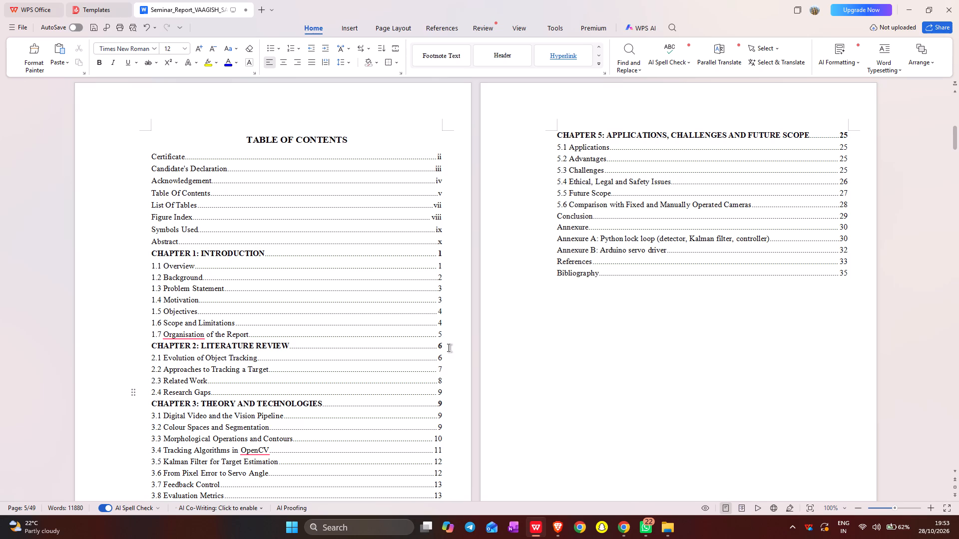
Set the Table of Contents page numbers of the Chapter 3: Theory and Technologies heading and entries 3.1 and 3.2 to 10.
key("Down")
key("BackSpace")
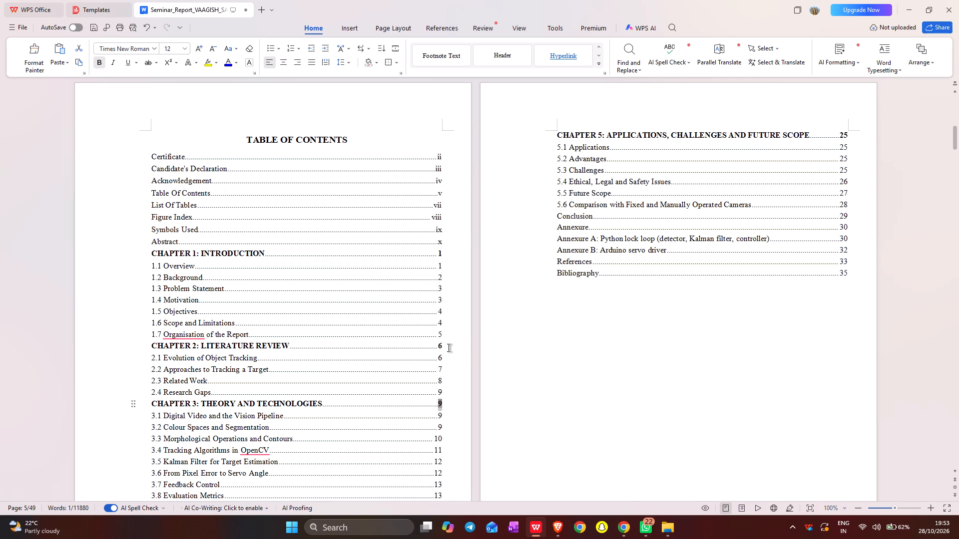
key("1")
key("0")
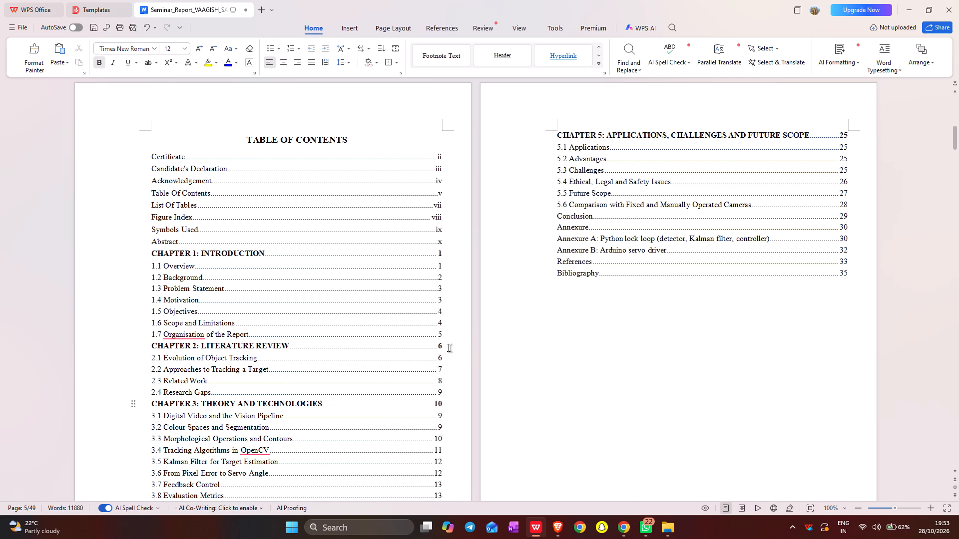
key("Down")
key("BackSpace")
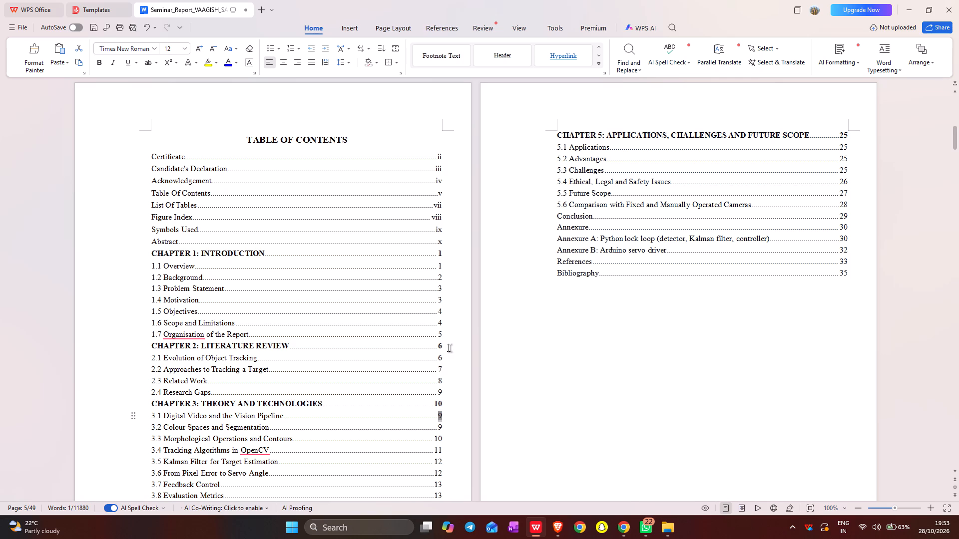
key("1")
key("0")
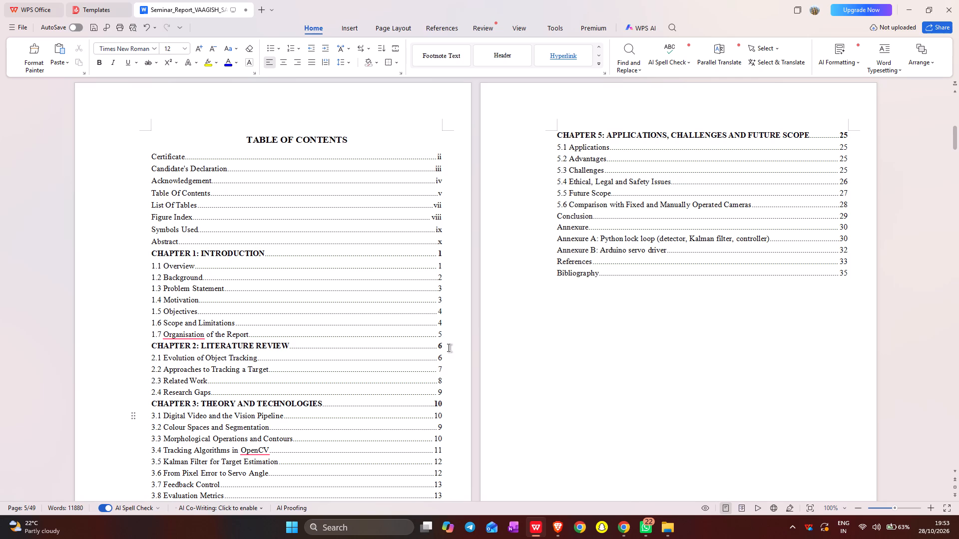
key("Down")
key("BackSpace")
key("1")
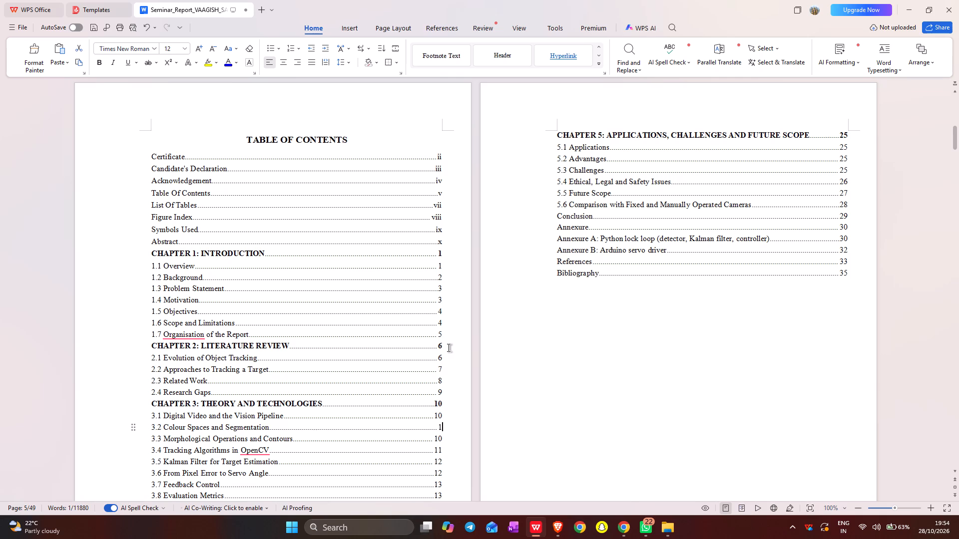
key("0")
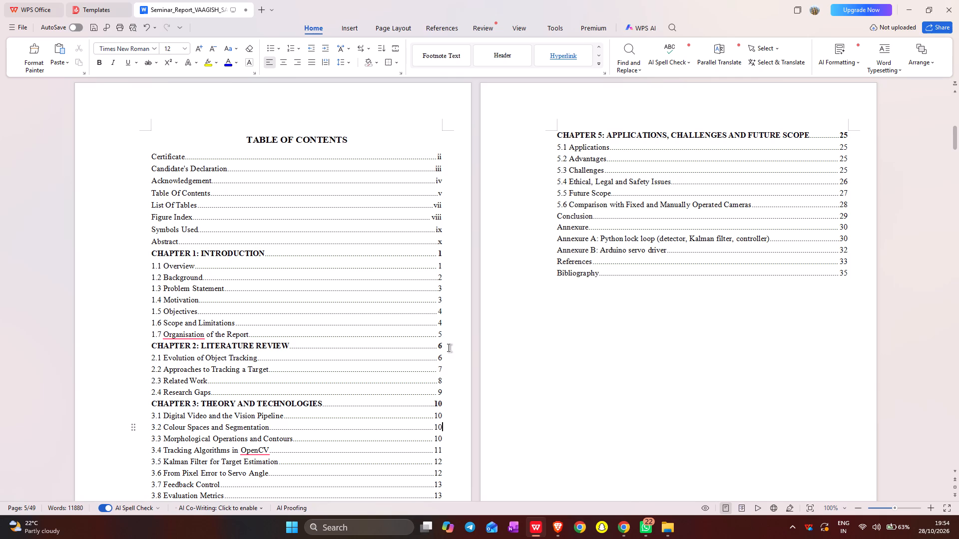
In the Table of Contents, change the page number of entry 3.3 to 11 and of entry 3.4 to 12.
key("Down")
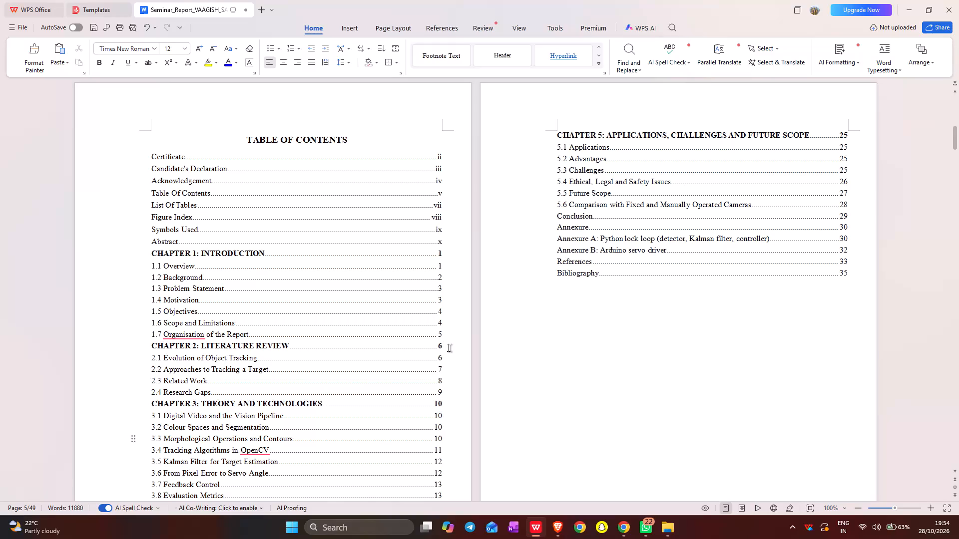
key("BackSpace")
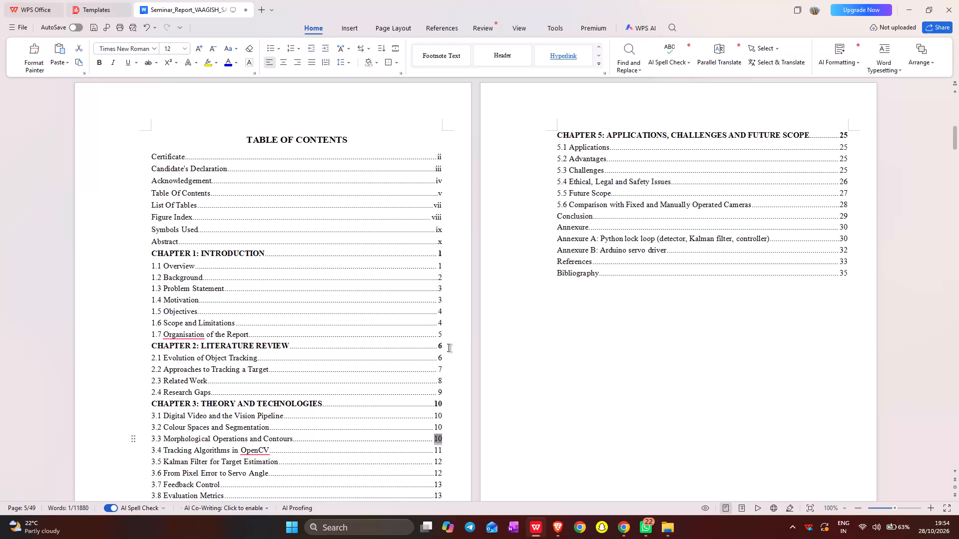
type("11")
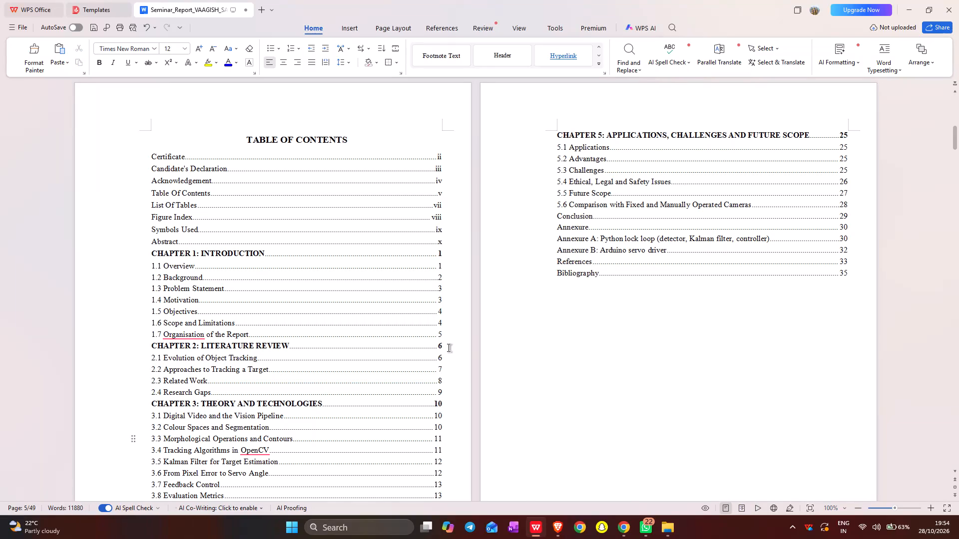
key("Down")
key("BackSpace")
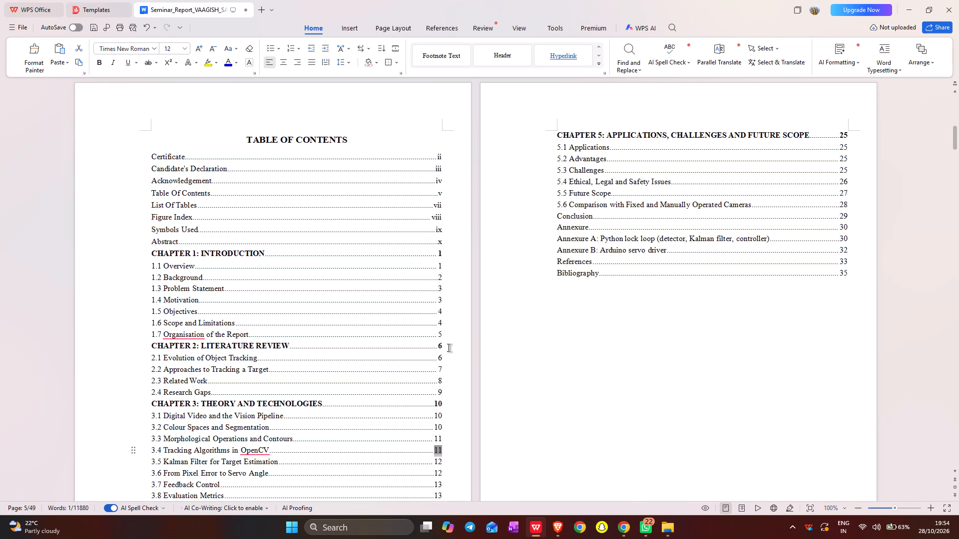
type("12")
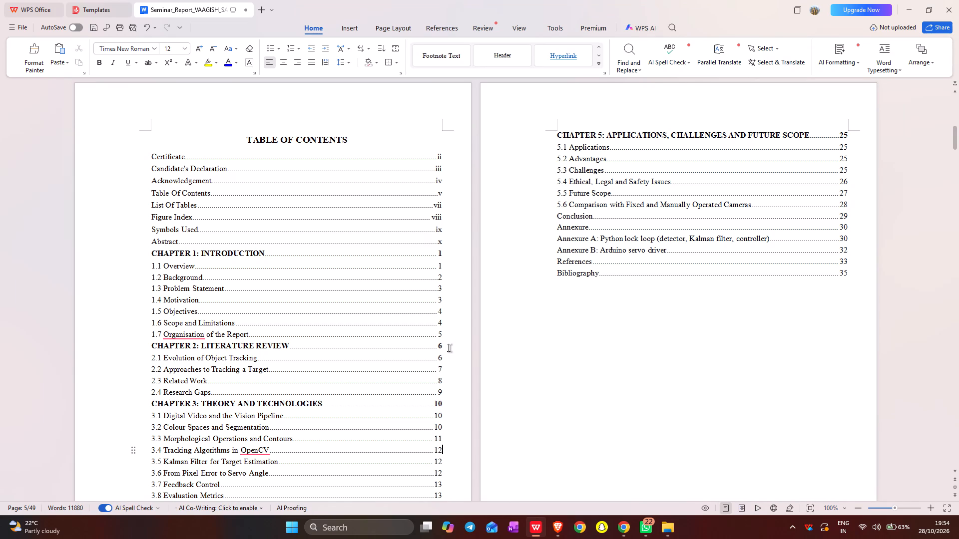
In the Table of Contents, change the page number of entry 3.5 to 13 and of entry 3.6 to 14.
key("Down")
key("BackSpace")
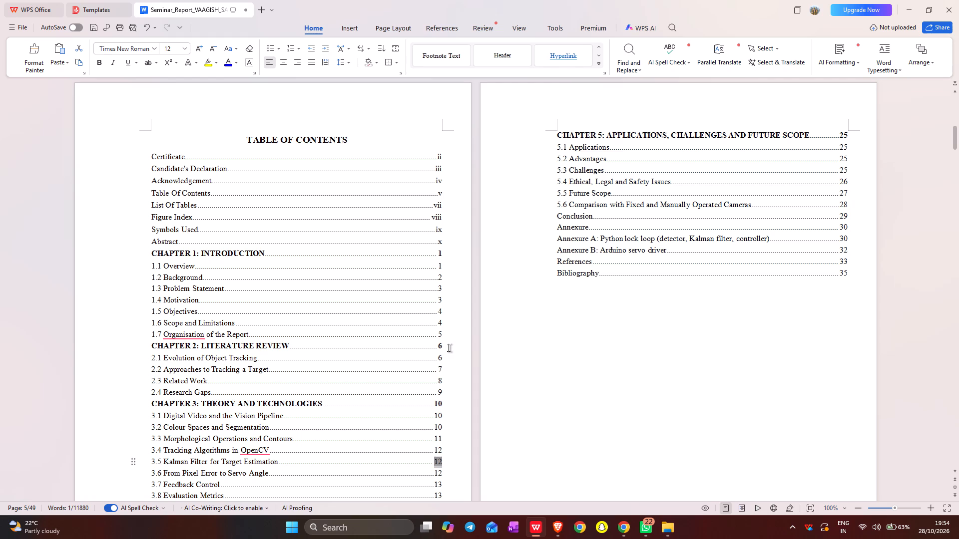
type("13")
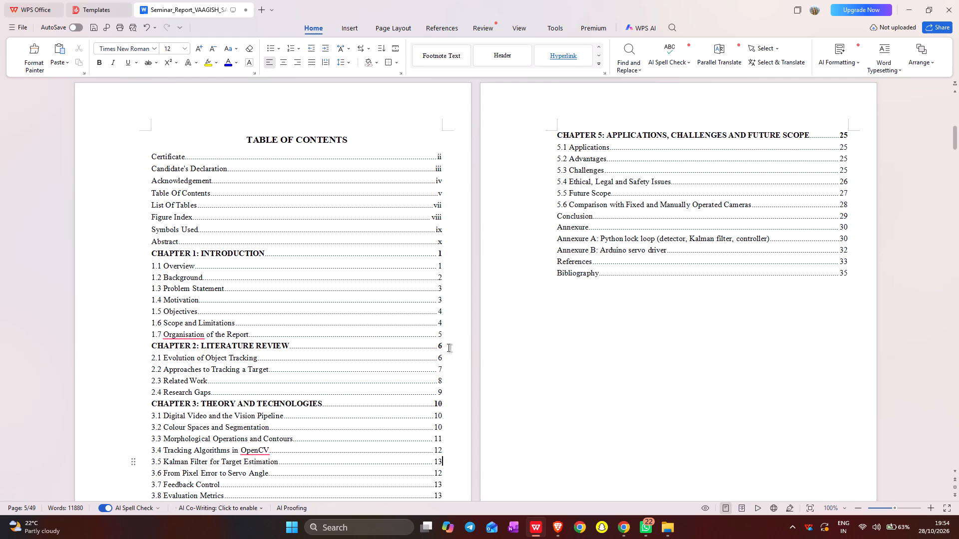
key("Down")
key("BackSpace")
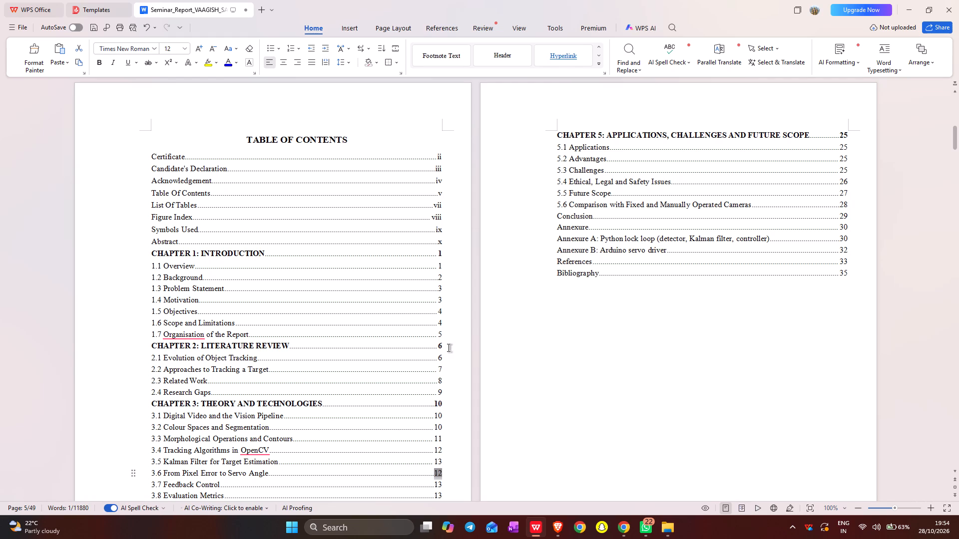
key("1")
key("4")
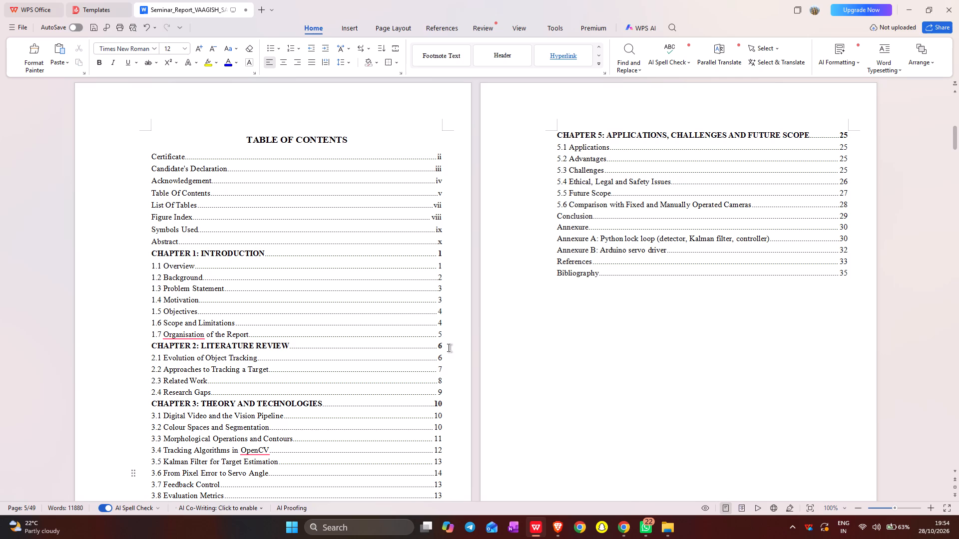
In the Table of Contents, change the page number of entry 3.7 to 14 and of entries 3.8 and 3.9 to 15.
key("Down")
key("BackSpace")
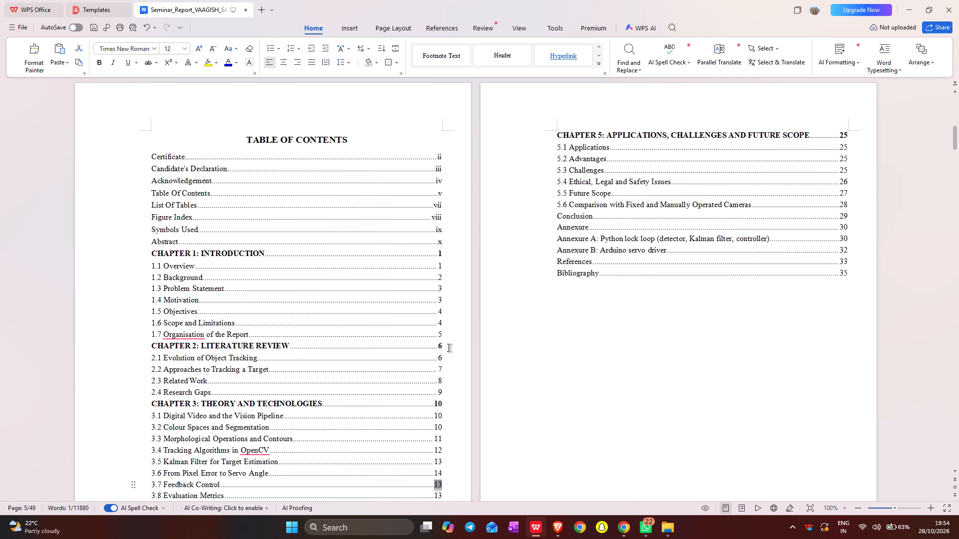
type("14")
key("Down")
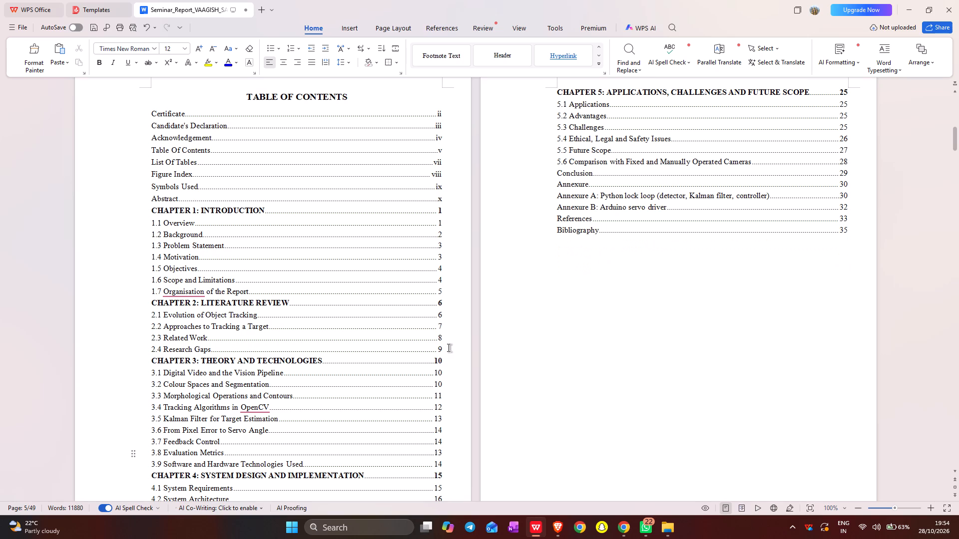
type("15")
key("BackSpace")
key("BackSpace")
key("BackSpace")
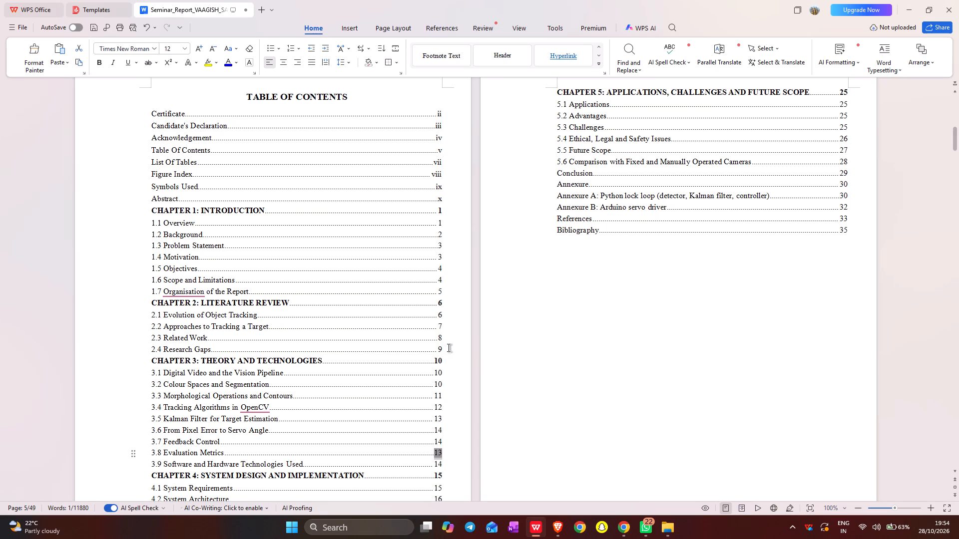
key("1")
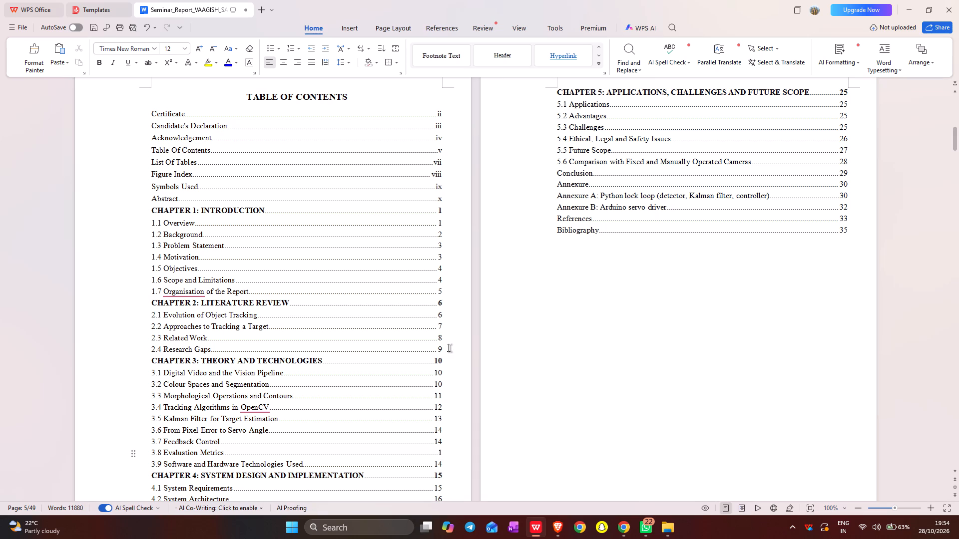
key("5")
key("Down")
key("BackSpace")
key("1")
key("5")
Set the Table of Contents page numbers of the Chapter 4: System Design and Implementation heading and entry 4.1 to 17.
key("Down")
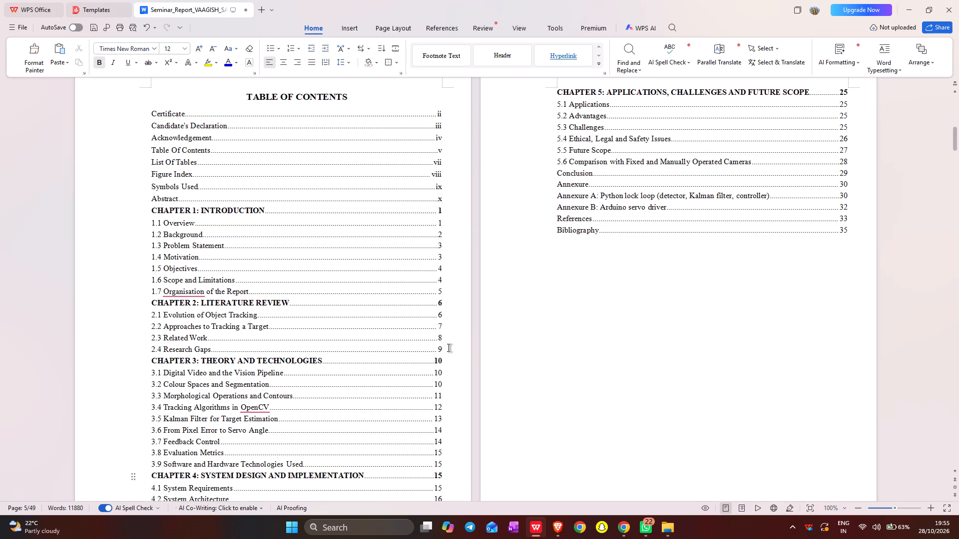
key("BackSpace")
key("1")
key("7")
key("Down")
key("BackSpace")
type("17")
In the Table of Contents, change the page number of entry 4.2 to 18 and of entry 4.3 to 19.
key("Down")
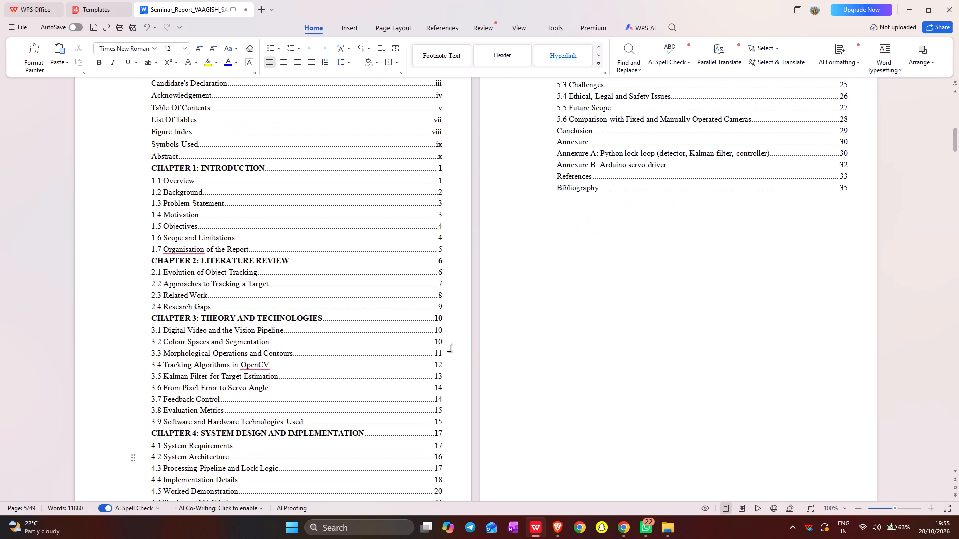
key("BackSpace")
type("18")
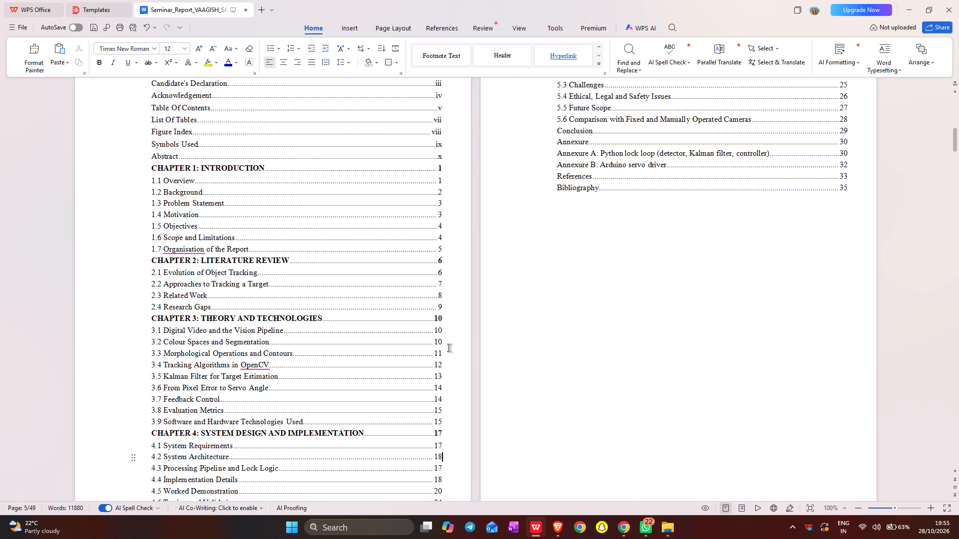
key("Down")
key("BackSpace")
key("1")
key("9")
Change the Table of Contents page numbers of entries 4.4, 4.5 and 4.6 to 21, 22 and 26 respectively.
key("Down")
key("BackSpace")
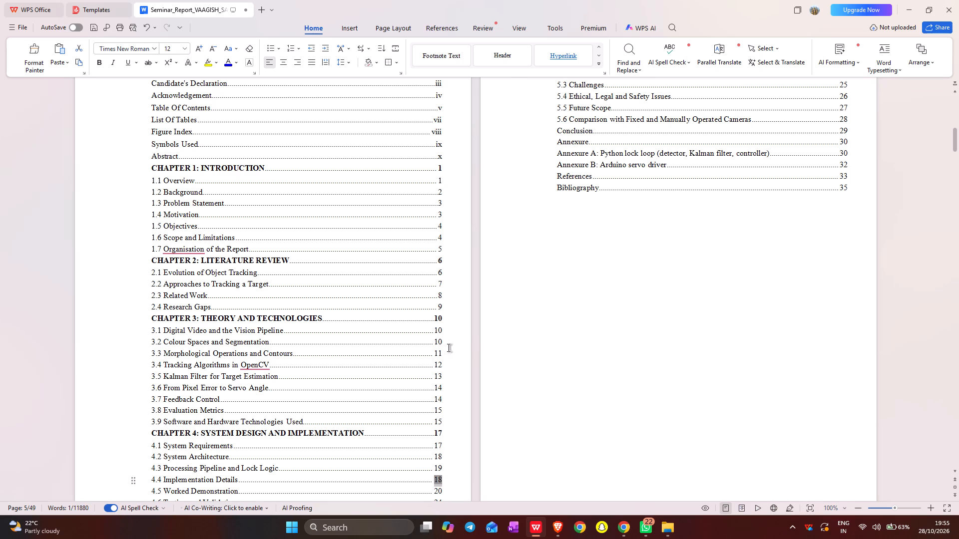
type("21")
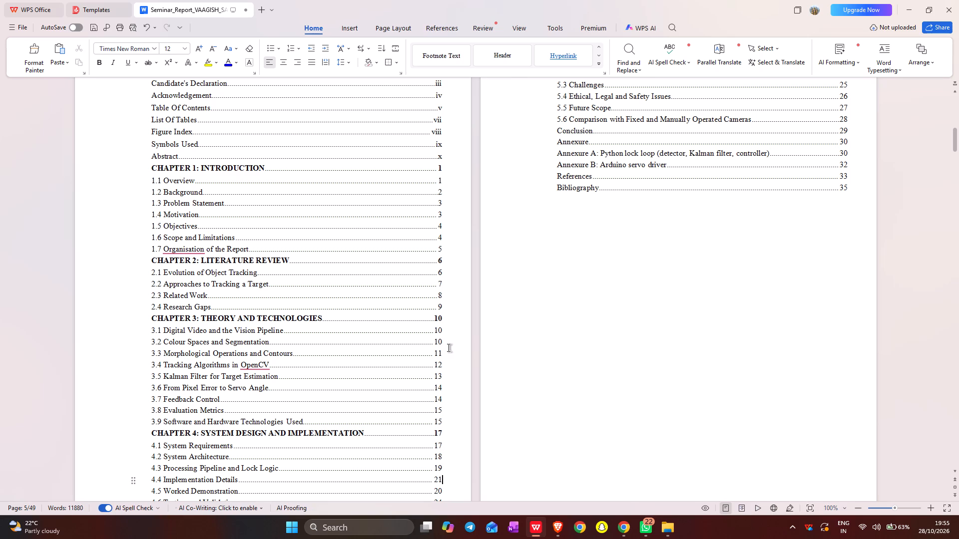
key("Down")
key("BackSpace")
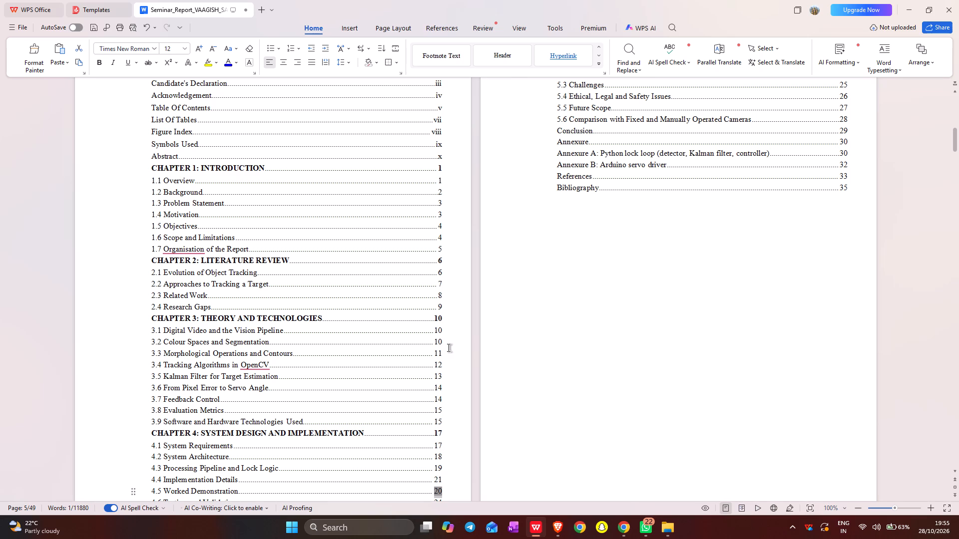
type("22")
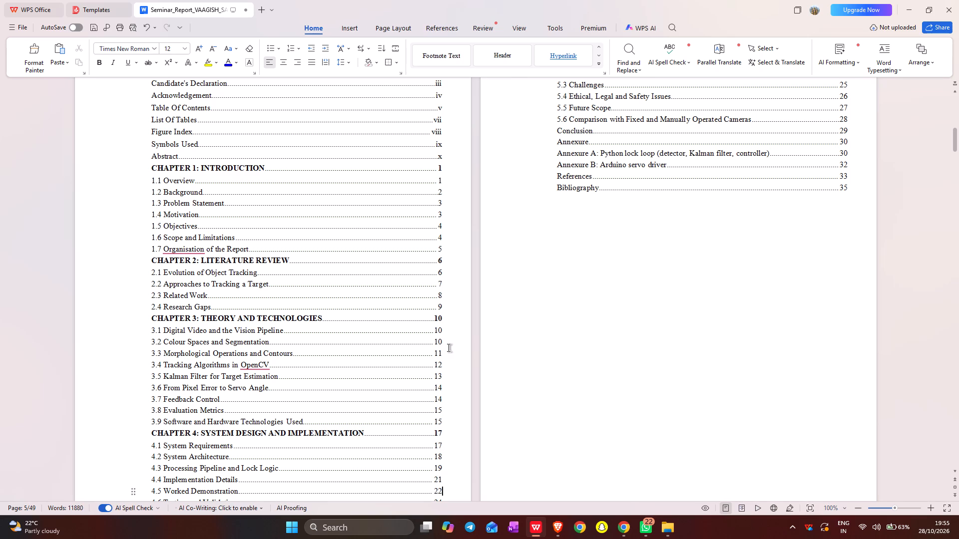
key("Down")
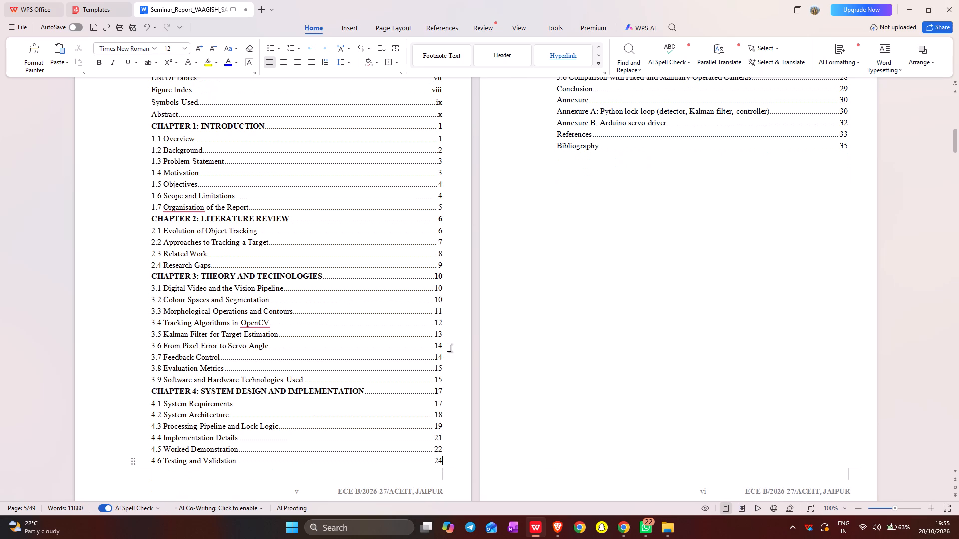
key("BackSpace")
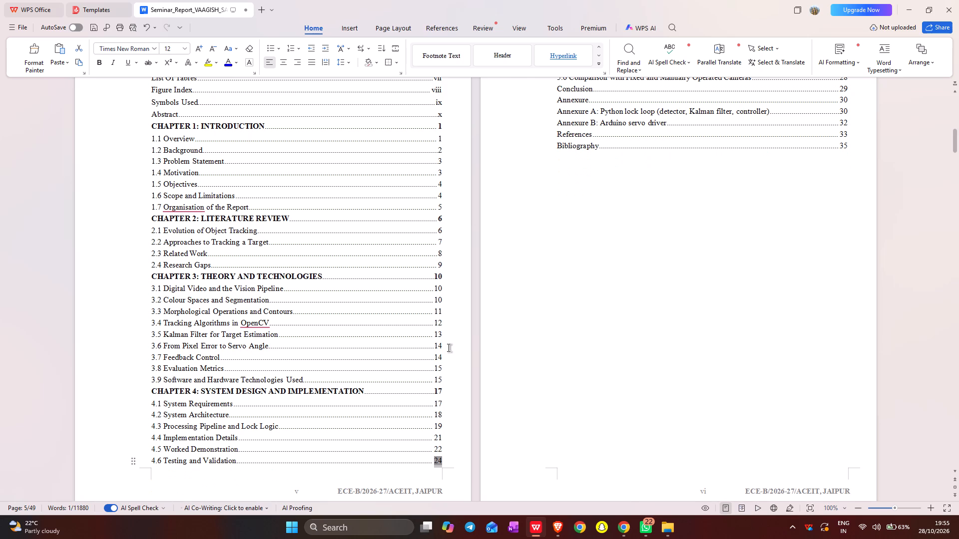
type("26")
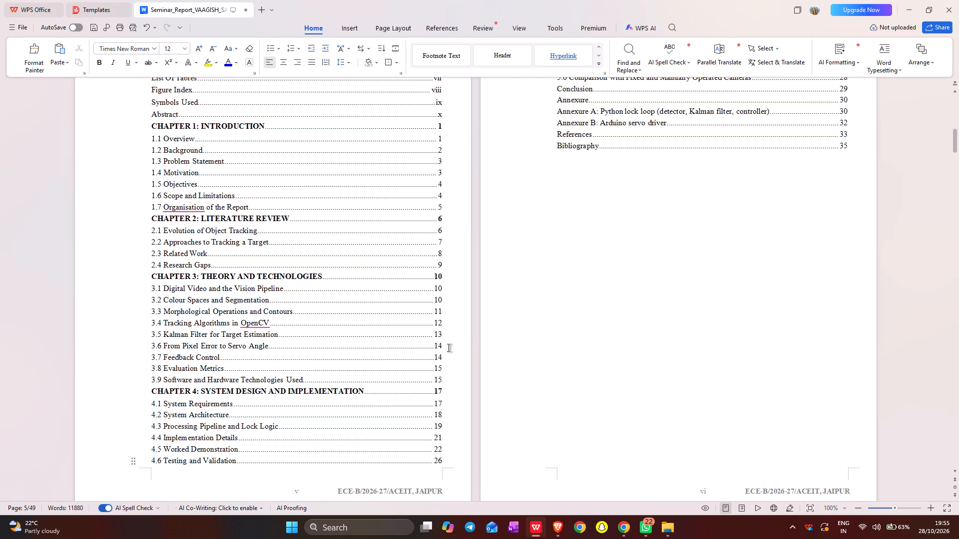
Set the Table of Contents page number of the Chapter 5: Applications, Challenges and Future Scope heading to 28.
key("Down")
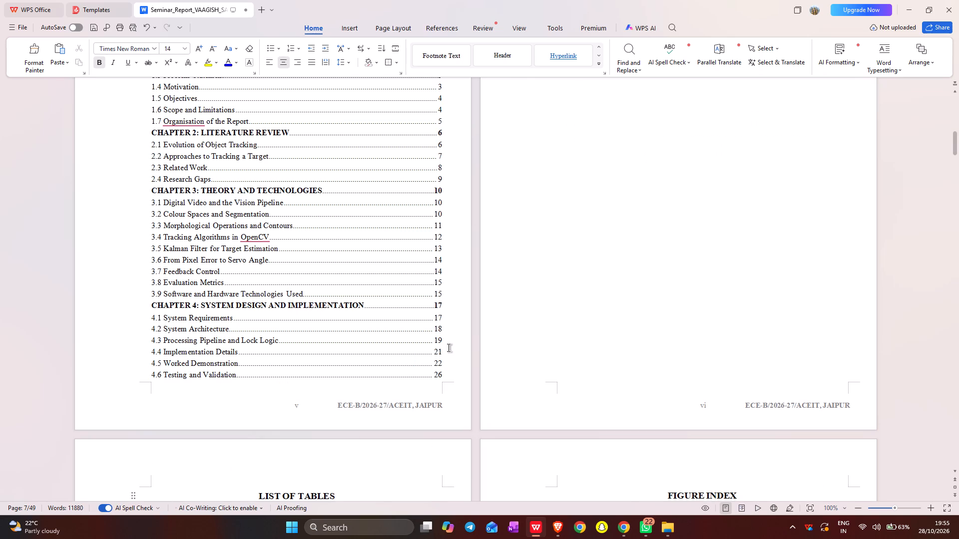
scroll(599, 284, "up", 3)
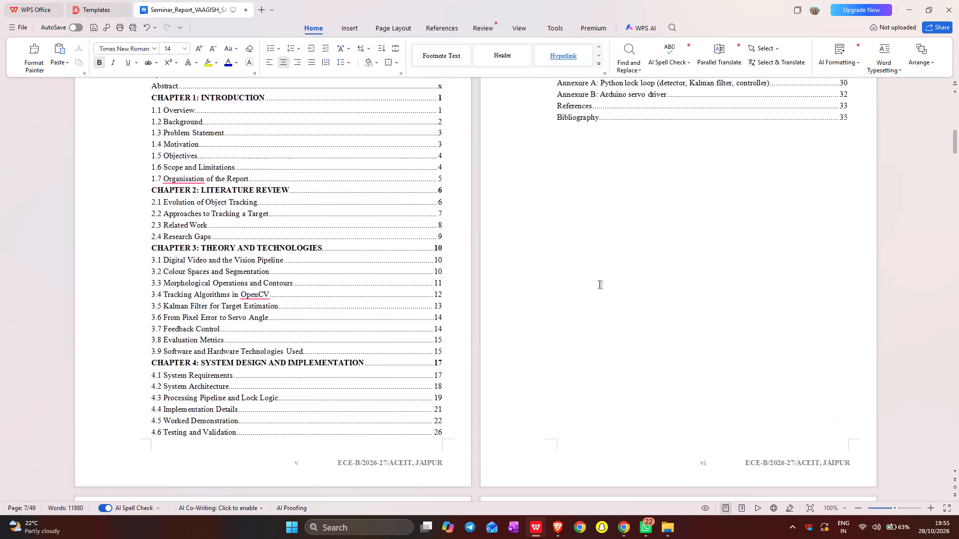
scroll(599, 284, "up", 5)
scroll(599, 284, "down", 1)
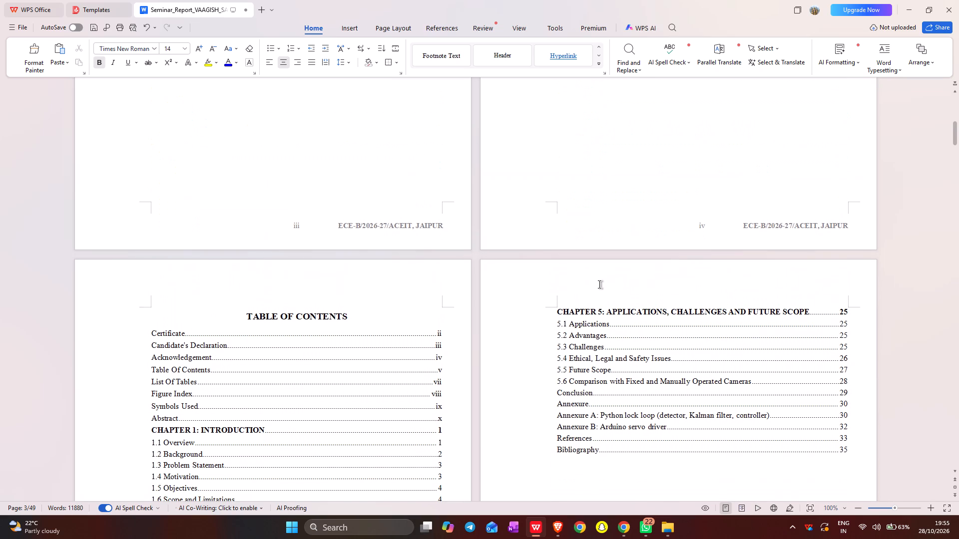
scroll(599, 284, "down", 1)
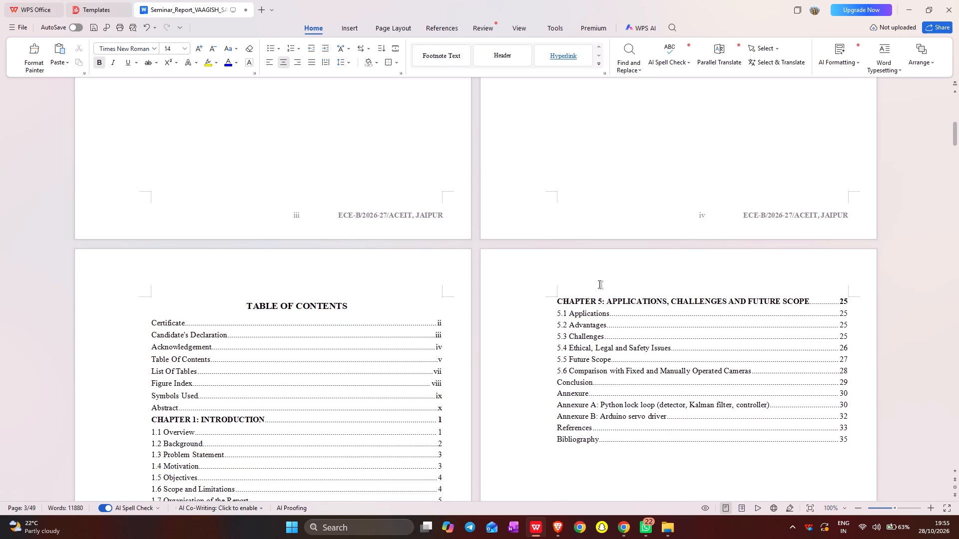
left_click(849, 297)
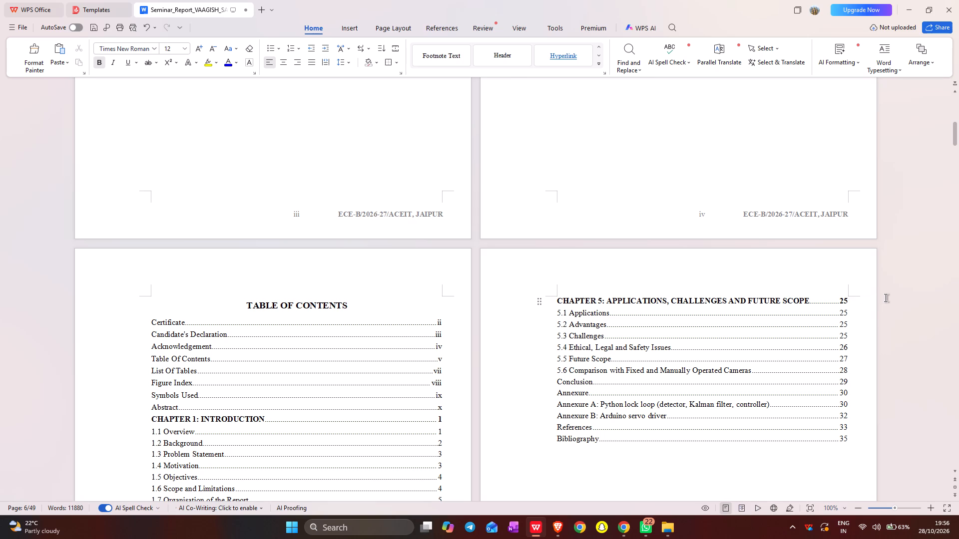
key("BackSpace")
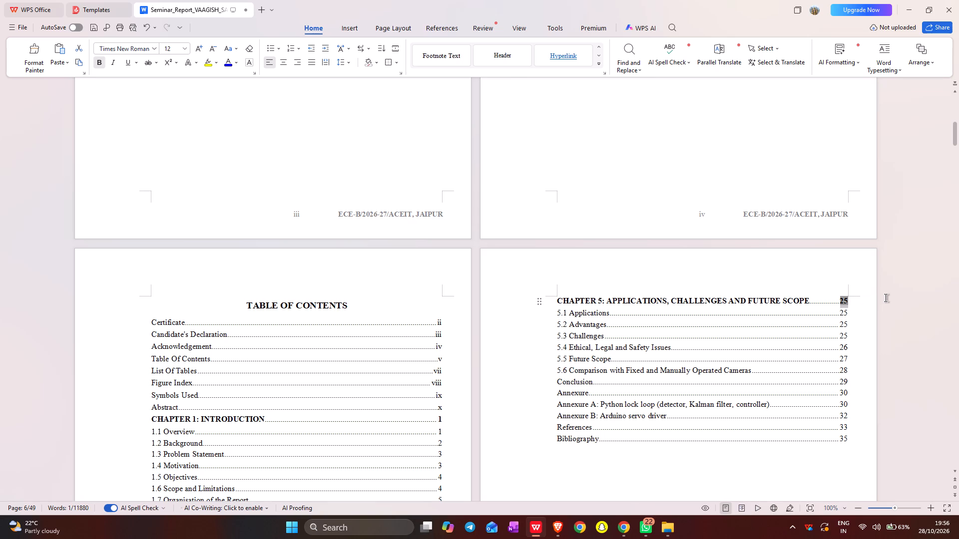
key("2")
key("8")
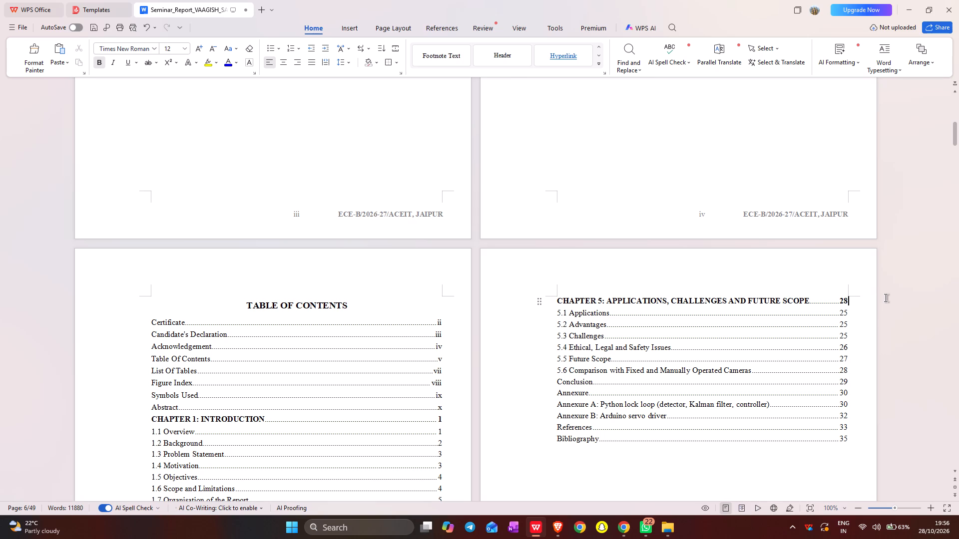
Set the Table of Contents page numbers of entries 5.1 Applications and 5.2 Advantages to 28.
key("Down")
key("BackSpace")
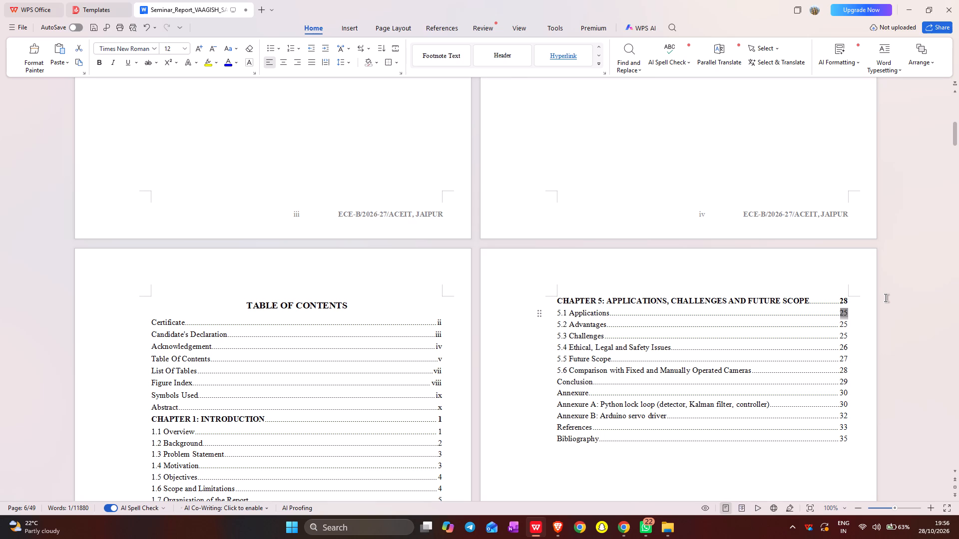
key("1")
key("BackSpace")
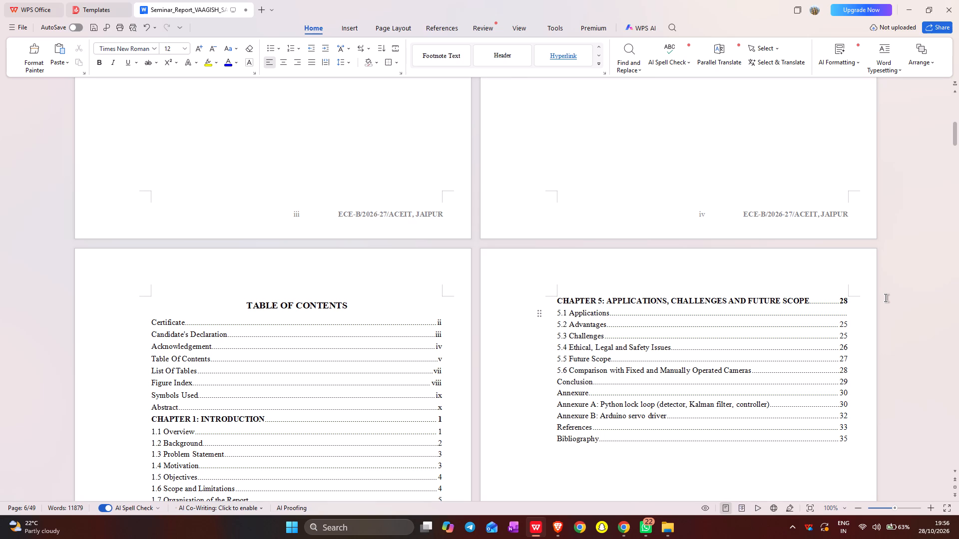
key("2")
key("8")
key("Down")
key("BackSpace")
key("2")
key("8")
Change the Table of Contents page numbers of entries 5.3 Challenges and 5.4 Ethical, Legal and Safety Issues to 29.
key("Down")
key("BackSpace")
key("2")
key("9")
key("Down")
key("BackSpace")
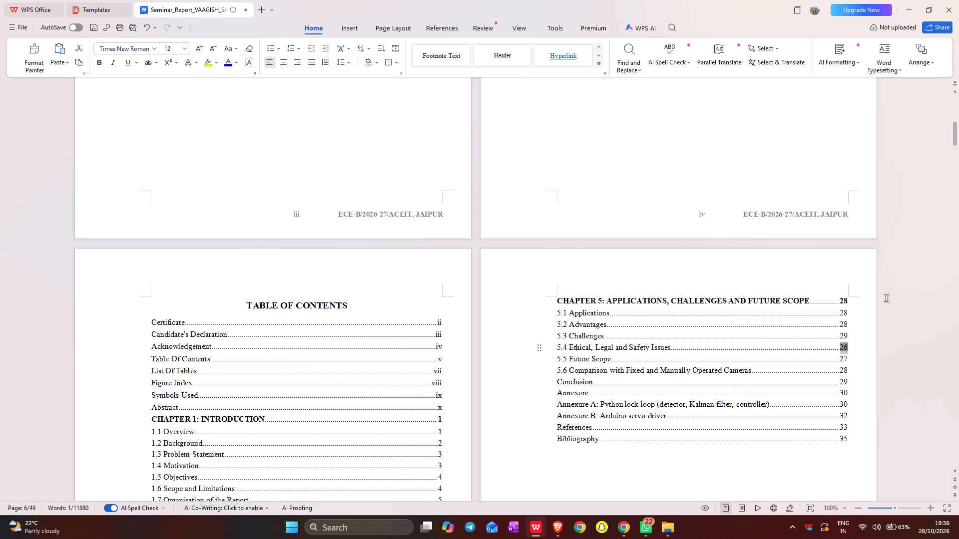
type("29")
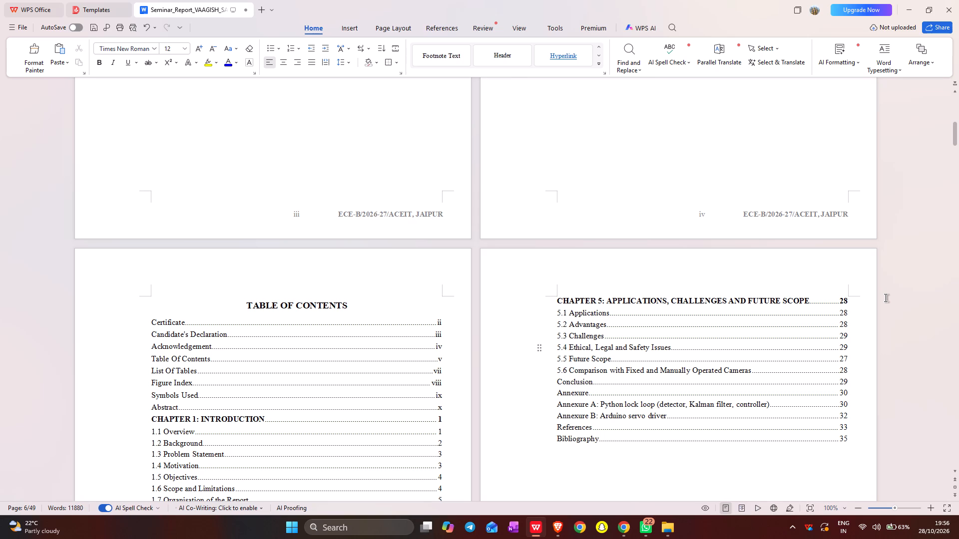
Set the Table of Contents page numbers of entries 5.5 Future Scope and 5.6 Comparison with Fixed and Manually Operated Cameras to 31.
key("Down")
key("BackSpace")
type("31")
key("Down")
key("BackSpace")
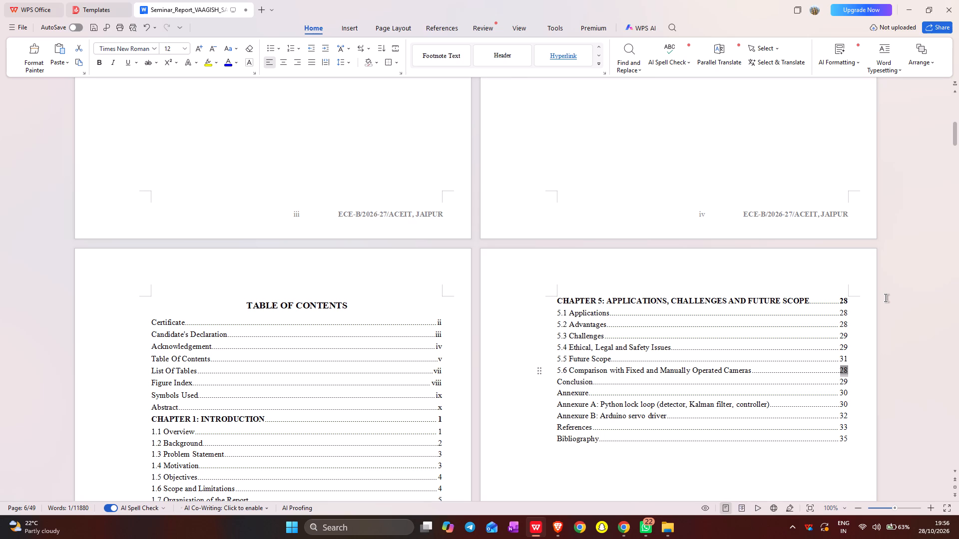
type("31")
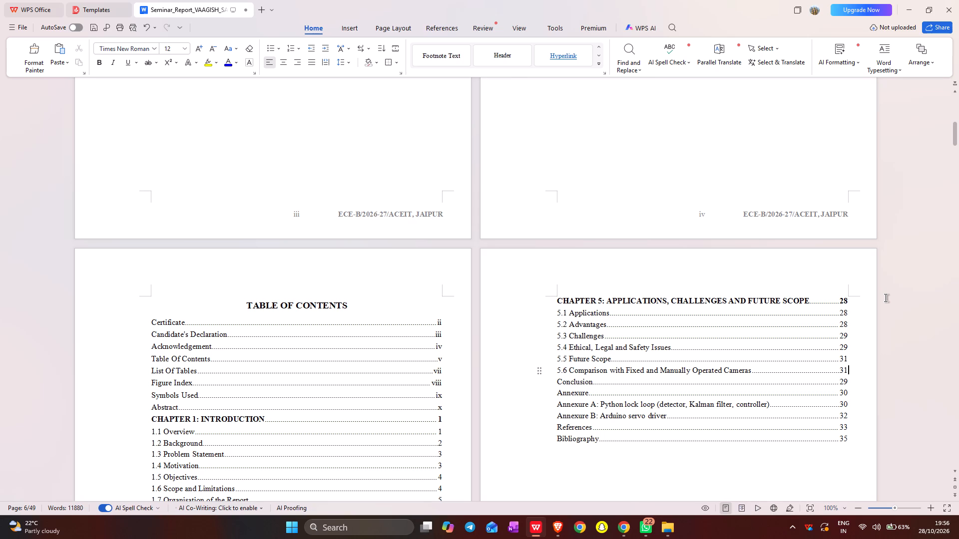
Change the Conclusion entry's page number in the Table of Contents to 33.
key("Down")
key("BackSpace")
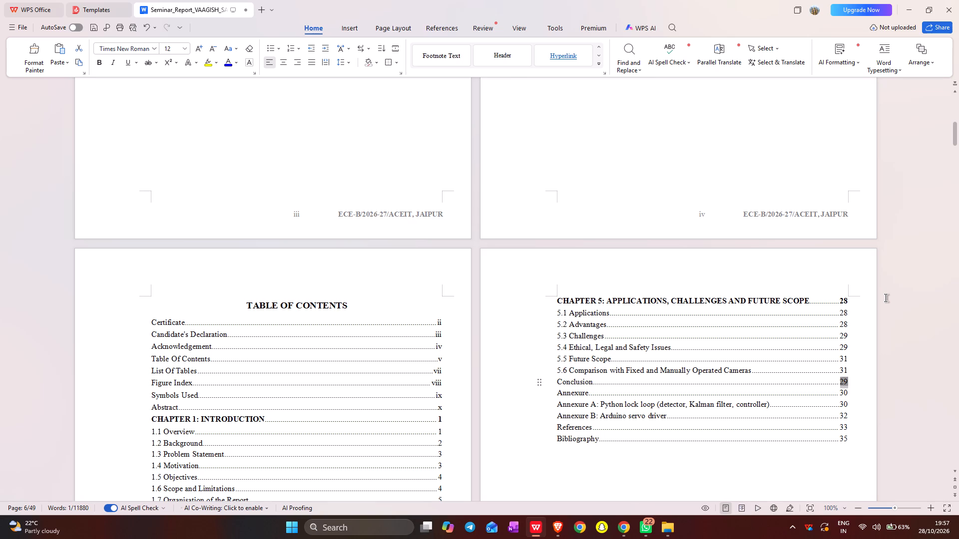
type("33")
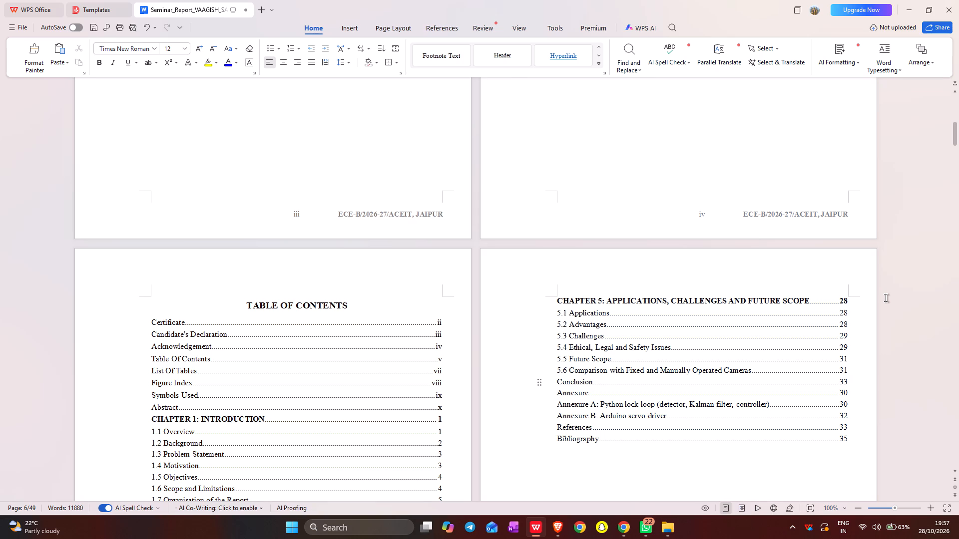
In the Table of Contents, set the page numbers of Annexure and Annexure A to 34 and of Annexure B to 36.
key("Down")
key("BackSpace")
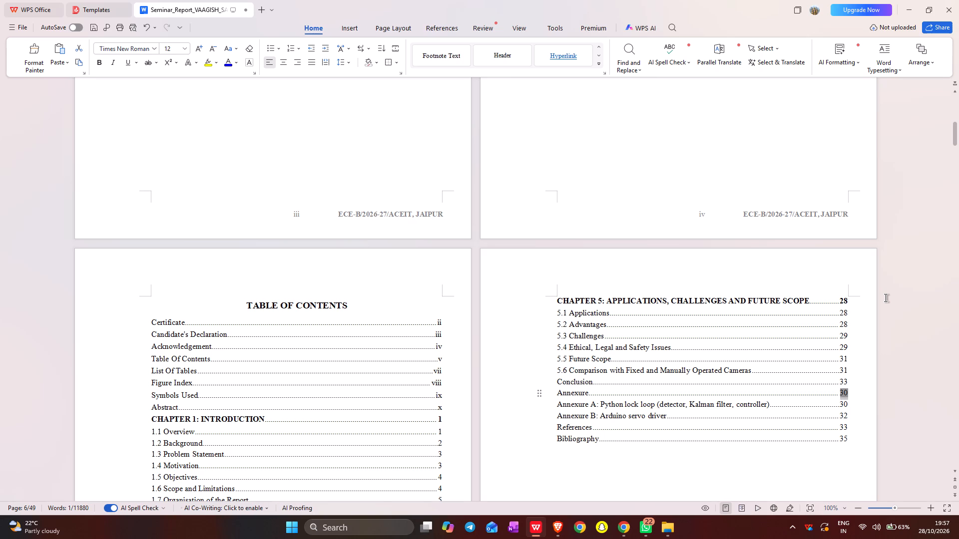
type("34")
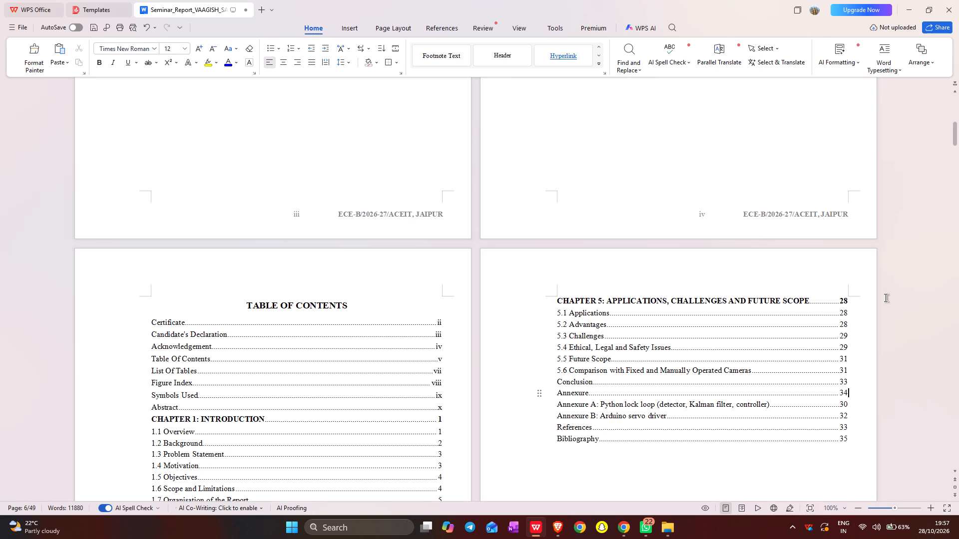
key("Down")
key("BackSpace")
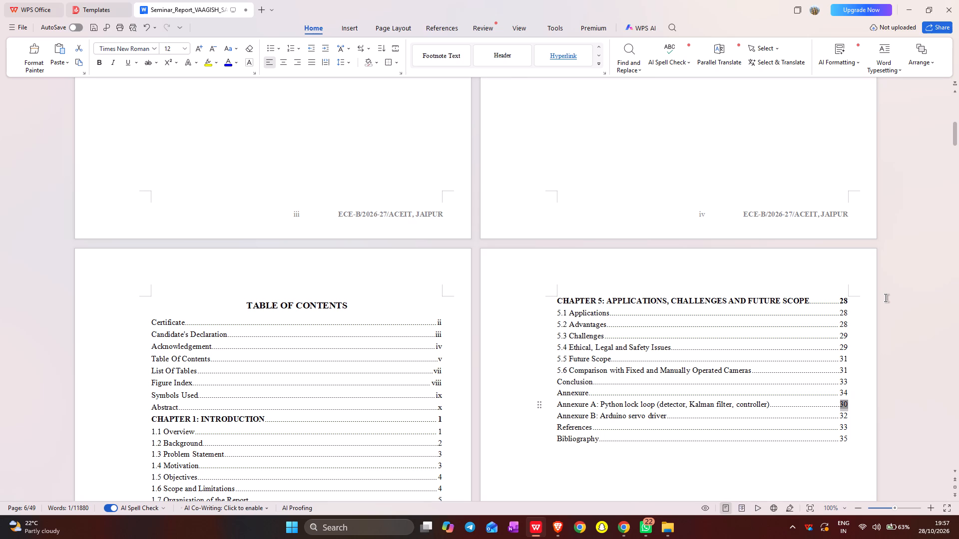
type("34")
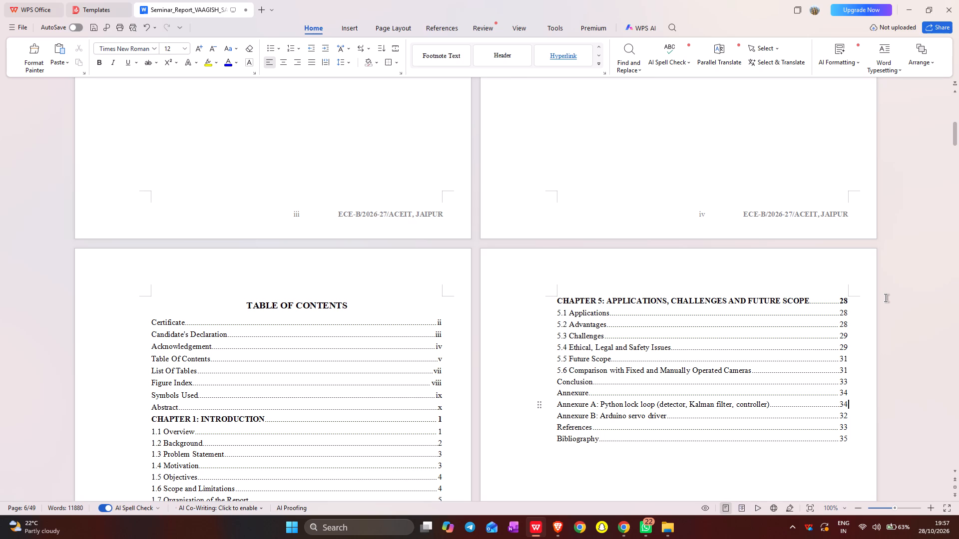
key("Down")
key("BackSpace")
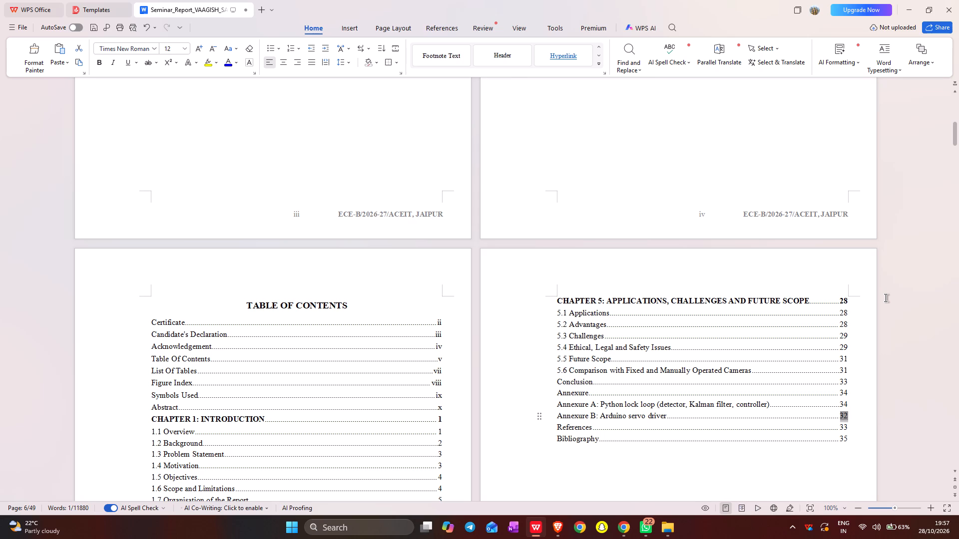
key("3")
key("6")
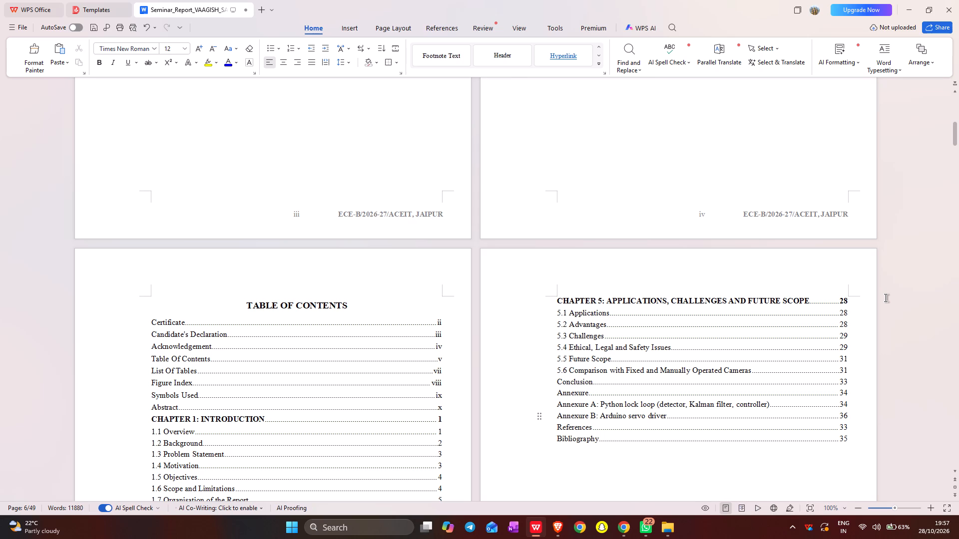
Update the Table of Contents page numbers of References to 37 and Bibliography to 39.
key("Down")
key("BackSpace")
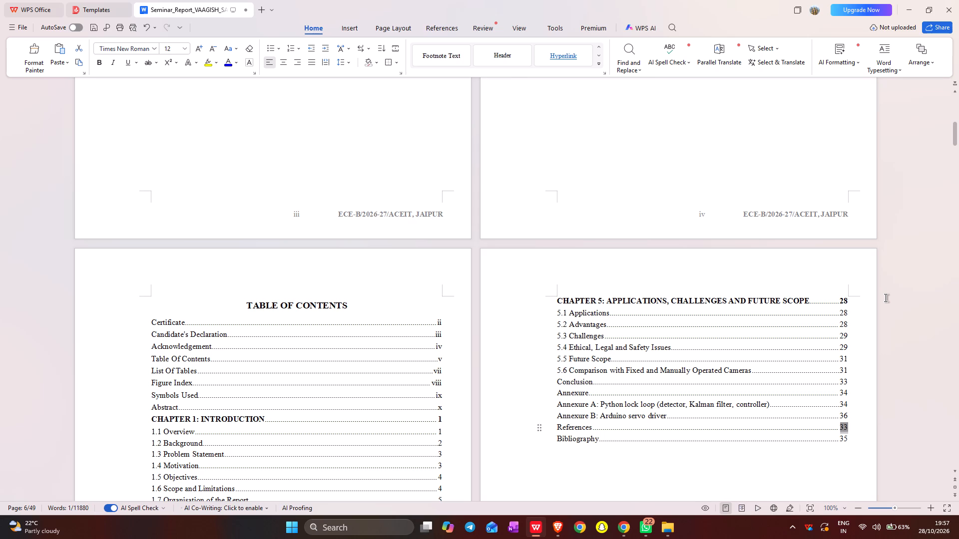
type("37")
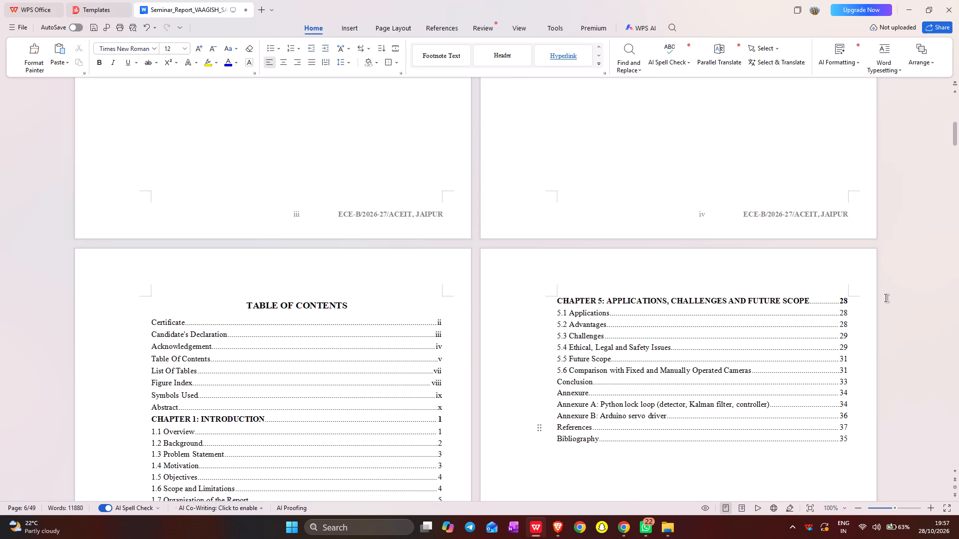
key("Down")
key("BackSpace")
key("3")
key("9")
Skim the report's front pages, from the cover page through the figure index to the Abstract.
scroll(708, 198, "up", 8)
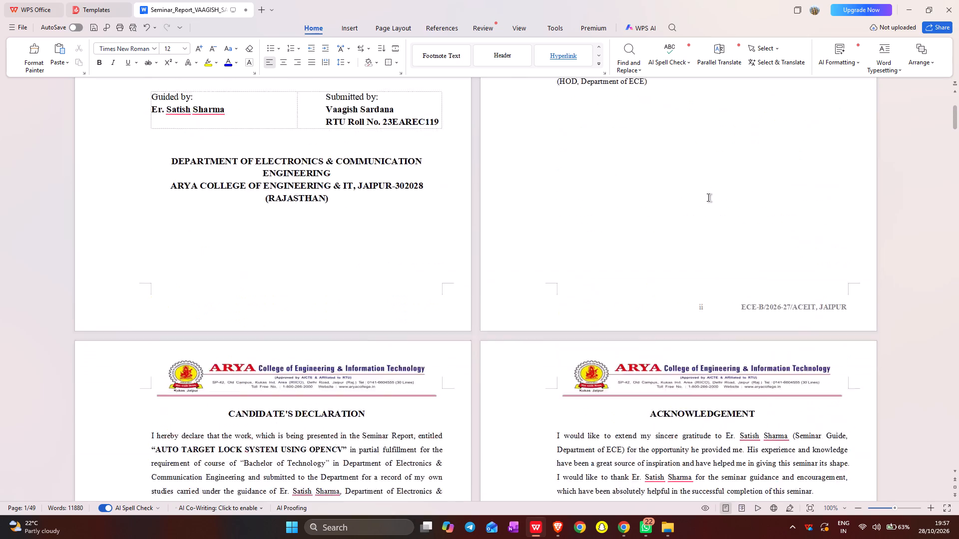
scroll(708, 198, "up", 1)
scroll(708, 198, "down", 1)
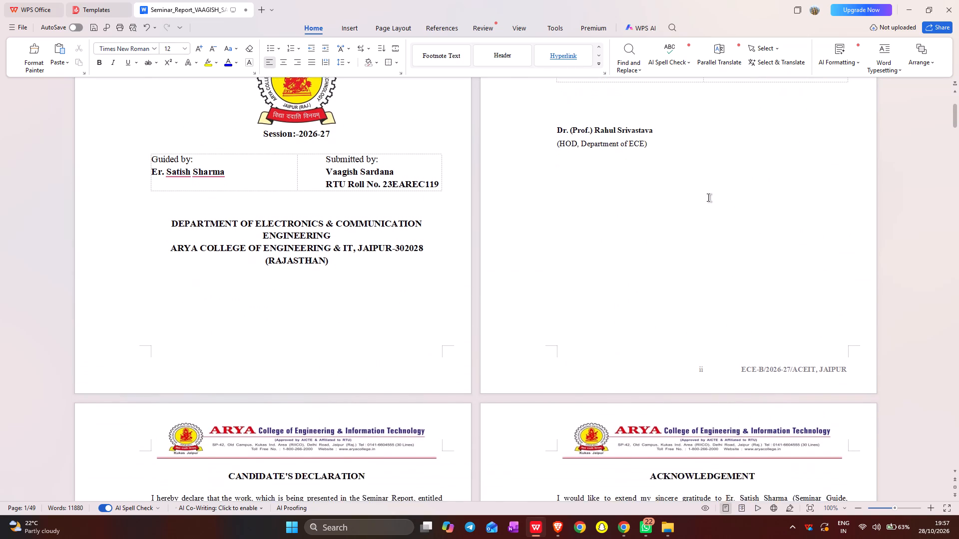
scroll(708, 198, "down", 12)
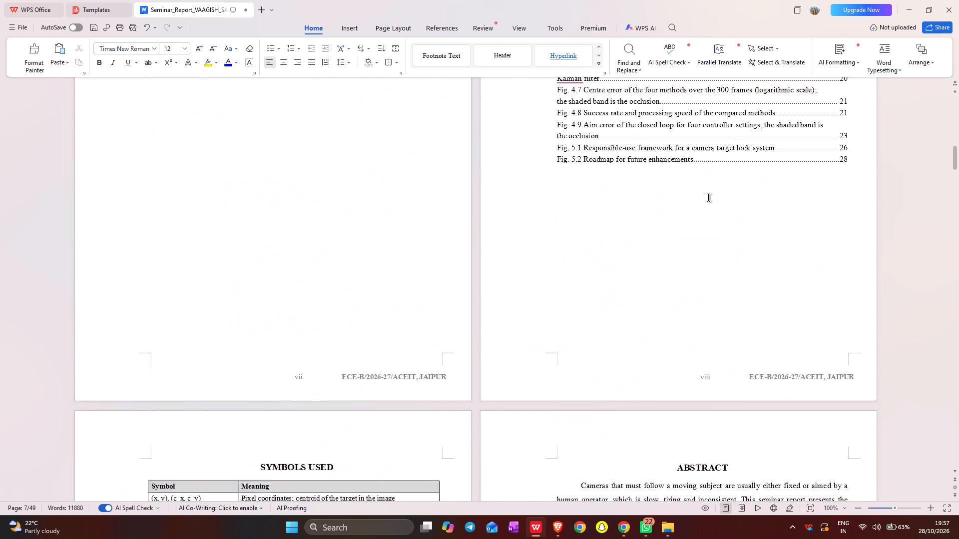
scroll(708, 198, "right", 1)
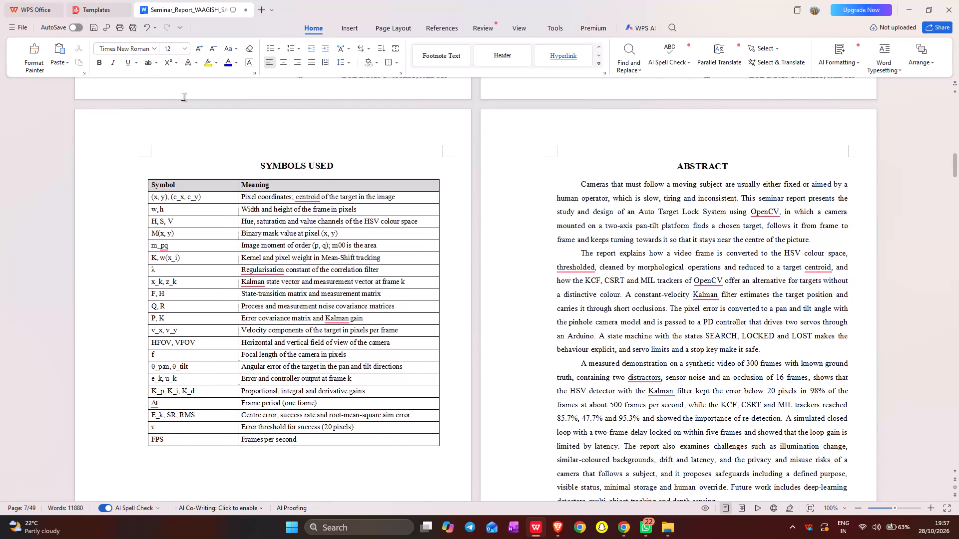
Save the report as a new Word document in WPS Drive, adding " FINAL" to the file name before the .docx extension.
left_click(14, 26)
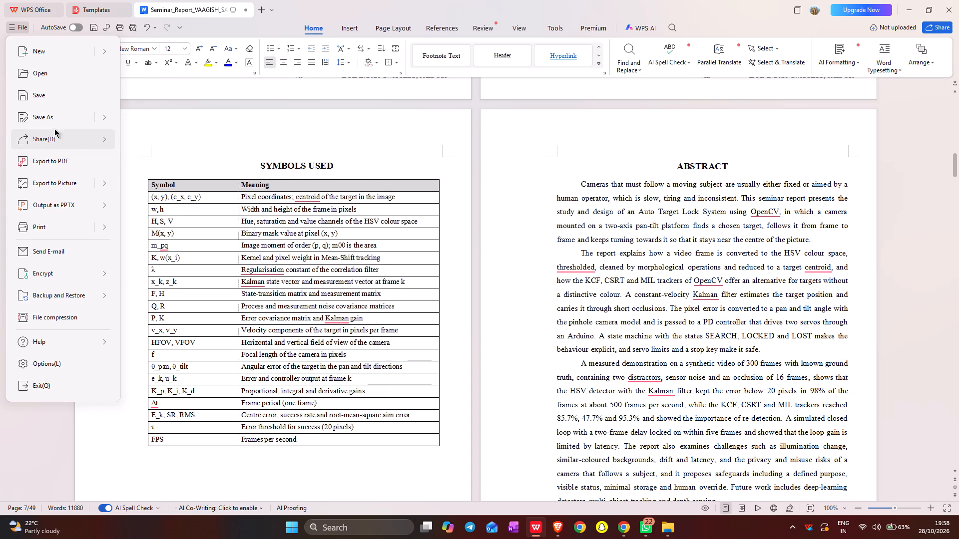
left_click(54, 125)
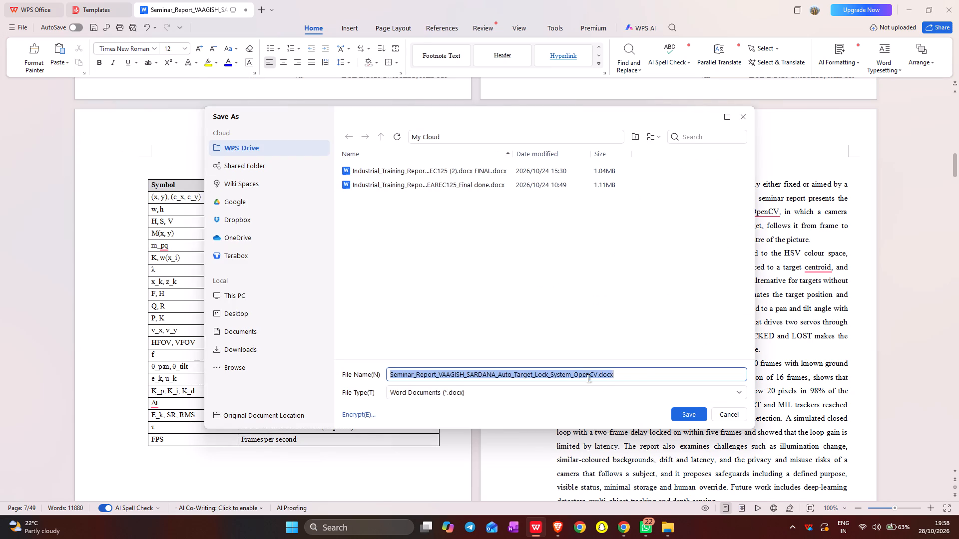
left_click(632, 375)
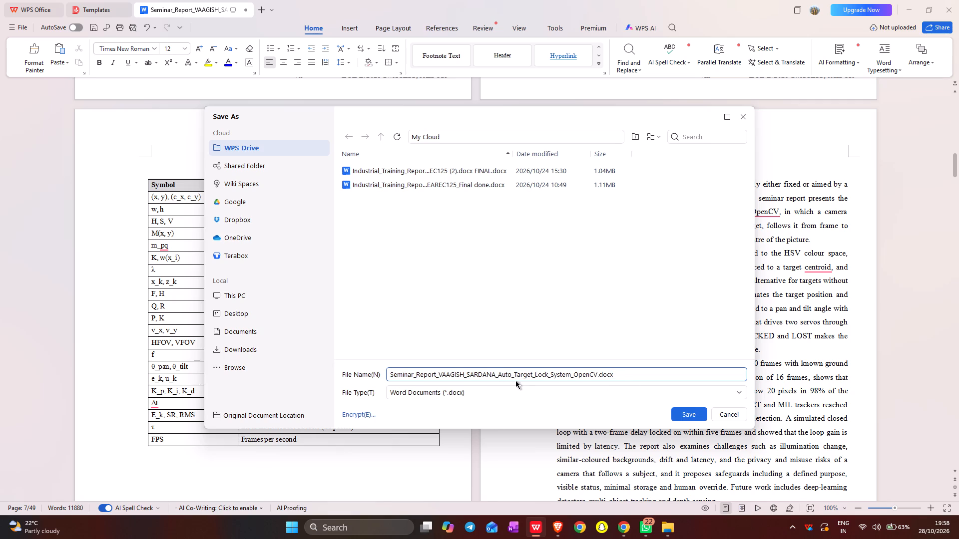
left_click(597, 374)
key("space")
type("FI")
type("NA")
key("l")
left_click(690, 415)
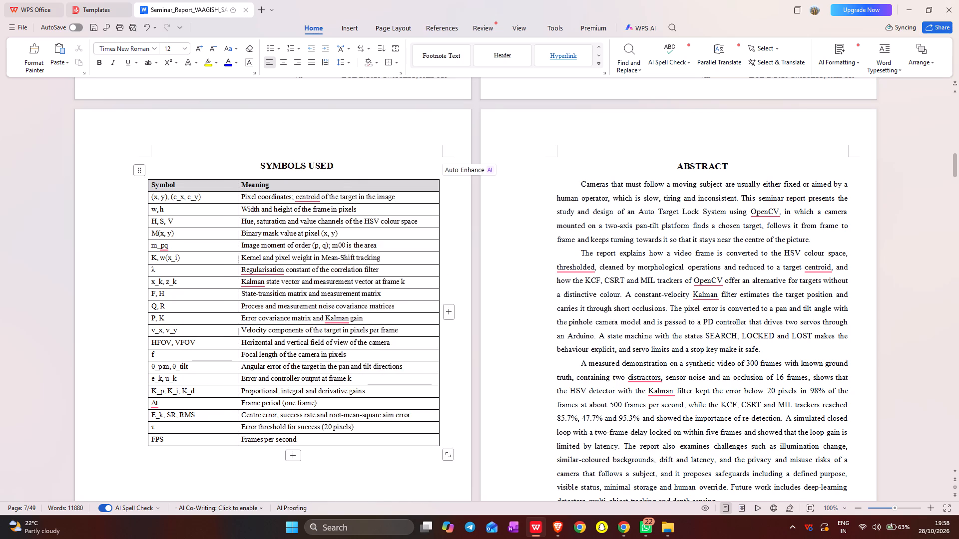
Export all pages of the FINAL report to PDF in the source folder and show the exported file in its folder.
left_click(21, 28)
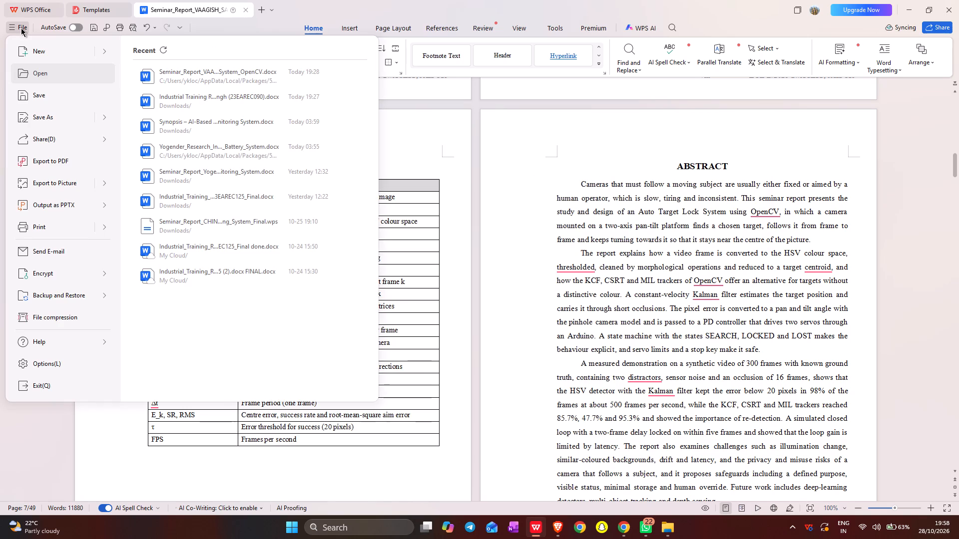
left_click(66, 158)
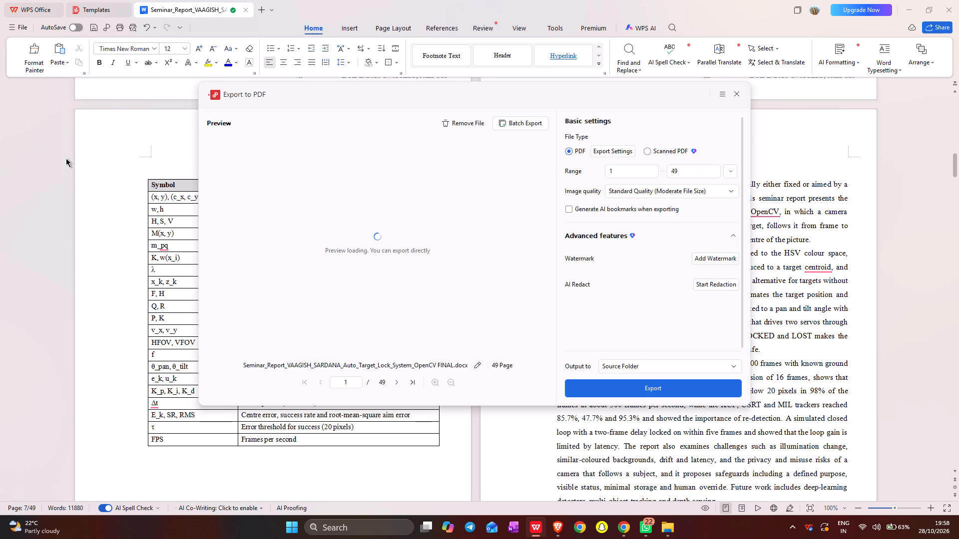
left_click(618, 392)
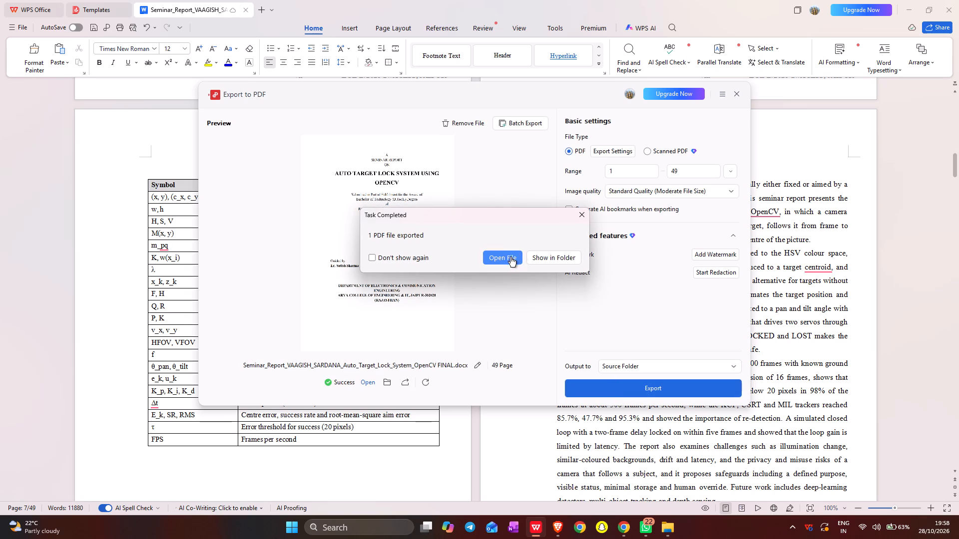
left_click(547, 261)
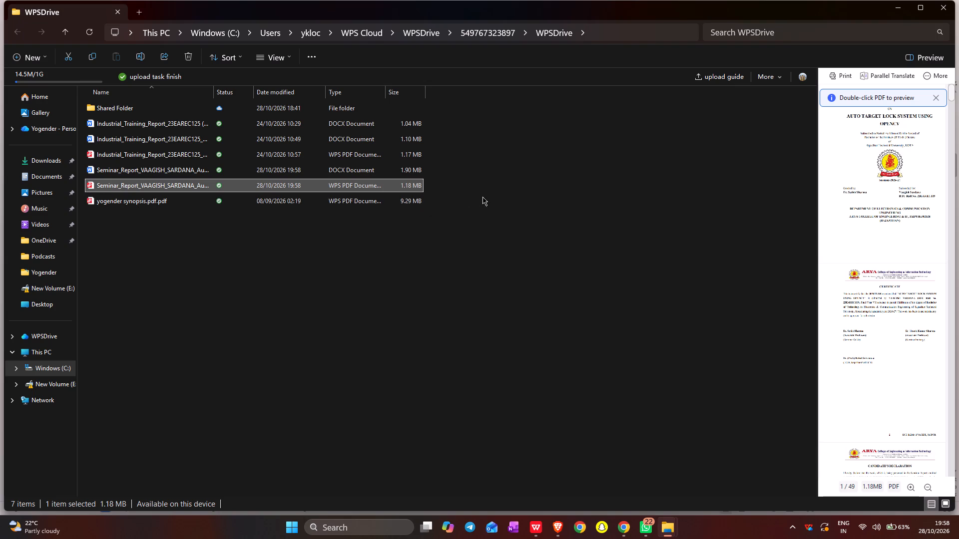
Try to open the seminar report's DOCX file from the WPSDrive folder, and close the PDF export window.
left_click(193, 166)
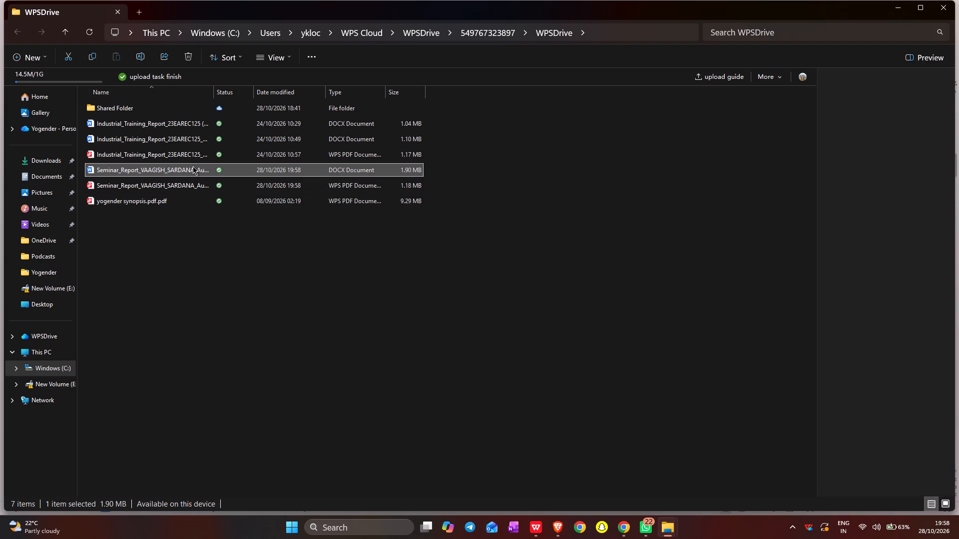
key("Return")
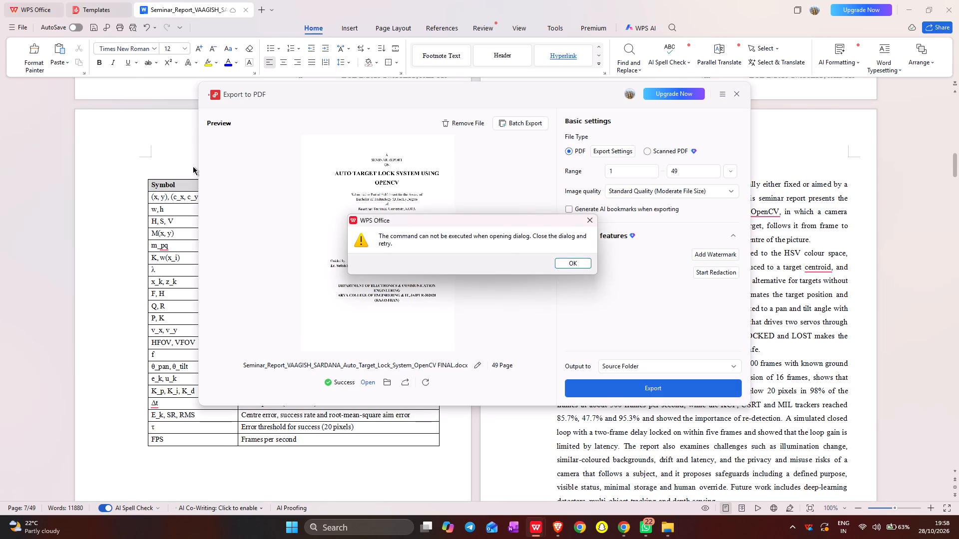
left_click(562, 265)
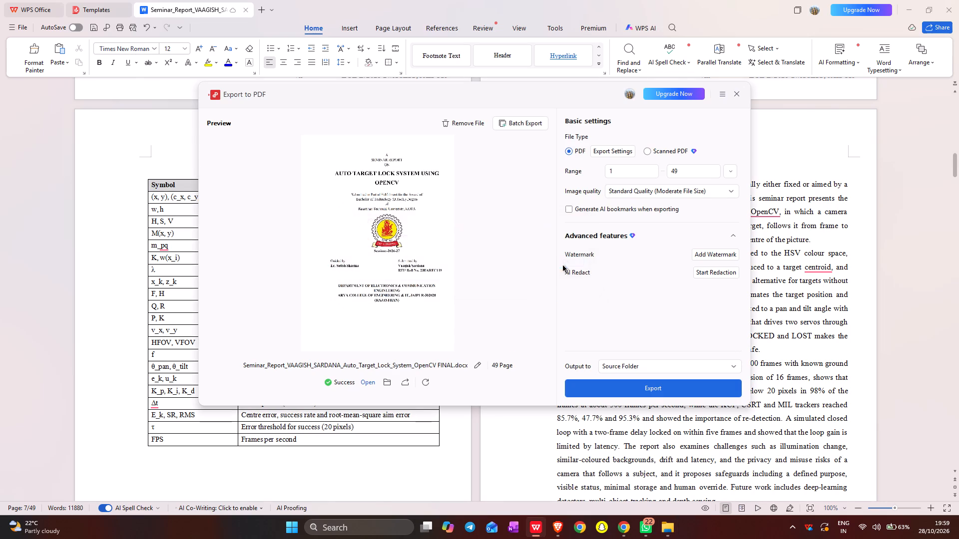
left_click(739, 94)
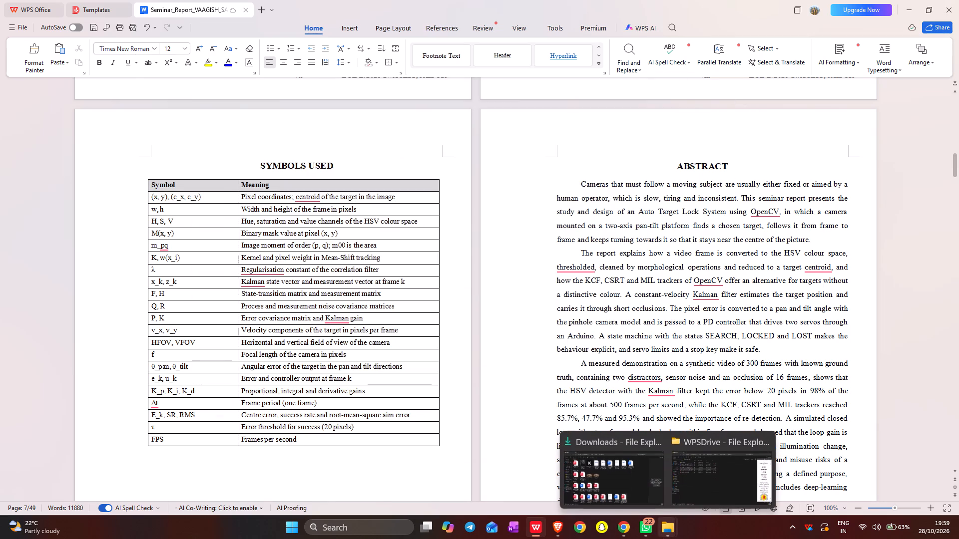
Switch back to the WPSDrive folder in File Explorer.
left_click(688, 505)
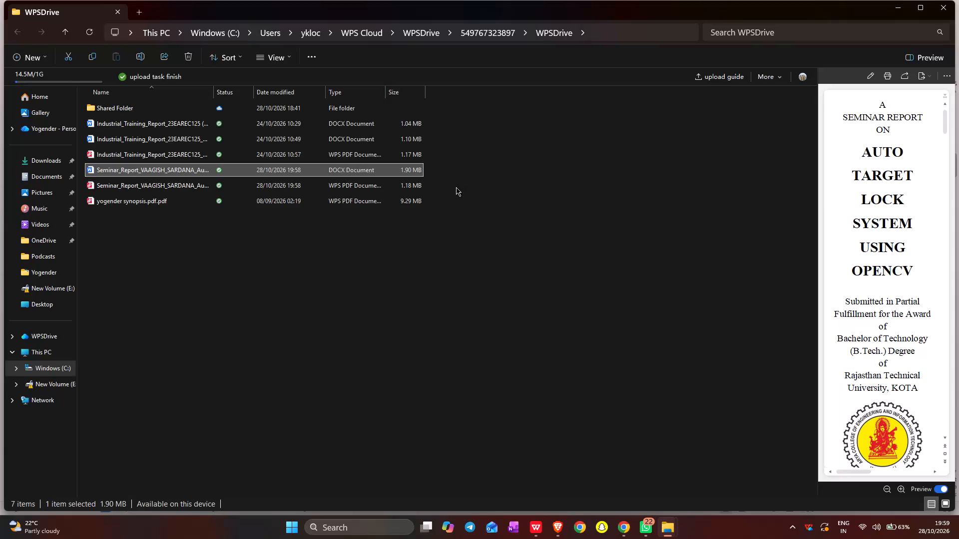
Copy the seminar report's DOCX and PDF files together from the WPSDrive folder.
left_click_drag(456, 187, 415, 168)
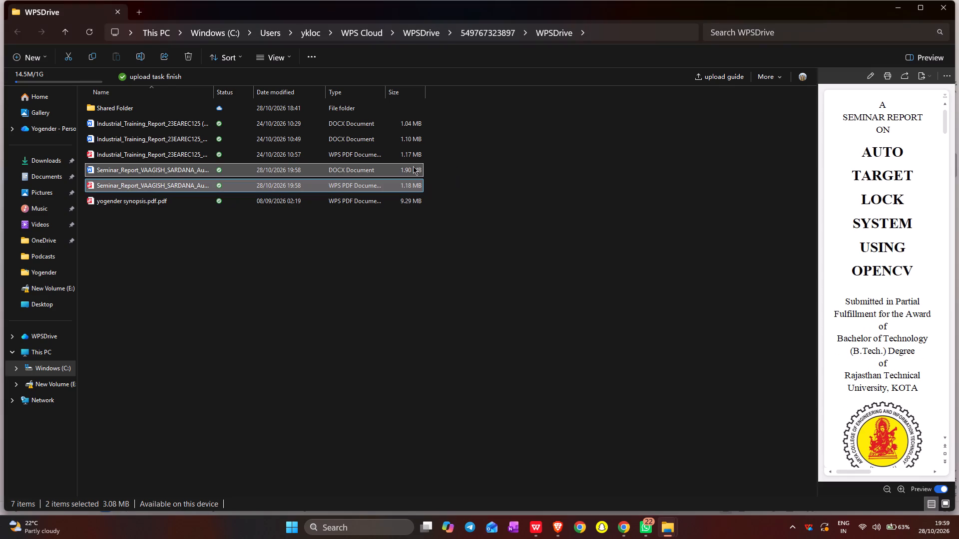
left_click(90, 52)
Switch to WhatsApp with the two copied report files ready to paste.
left_click(651, 530)
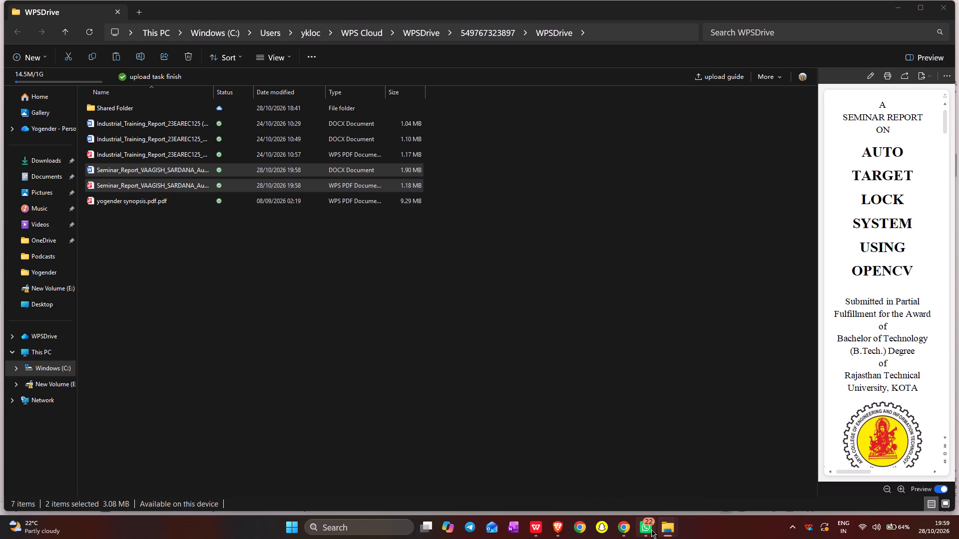